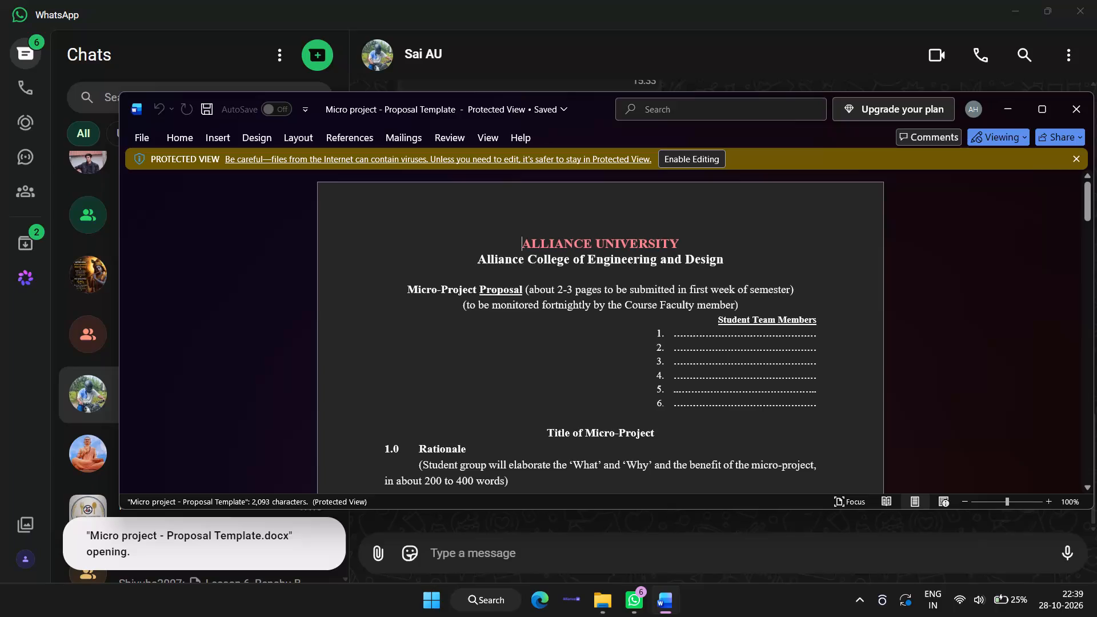
Maximize the proposal template window and enable editing of the protected document.
click(1032, 105)
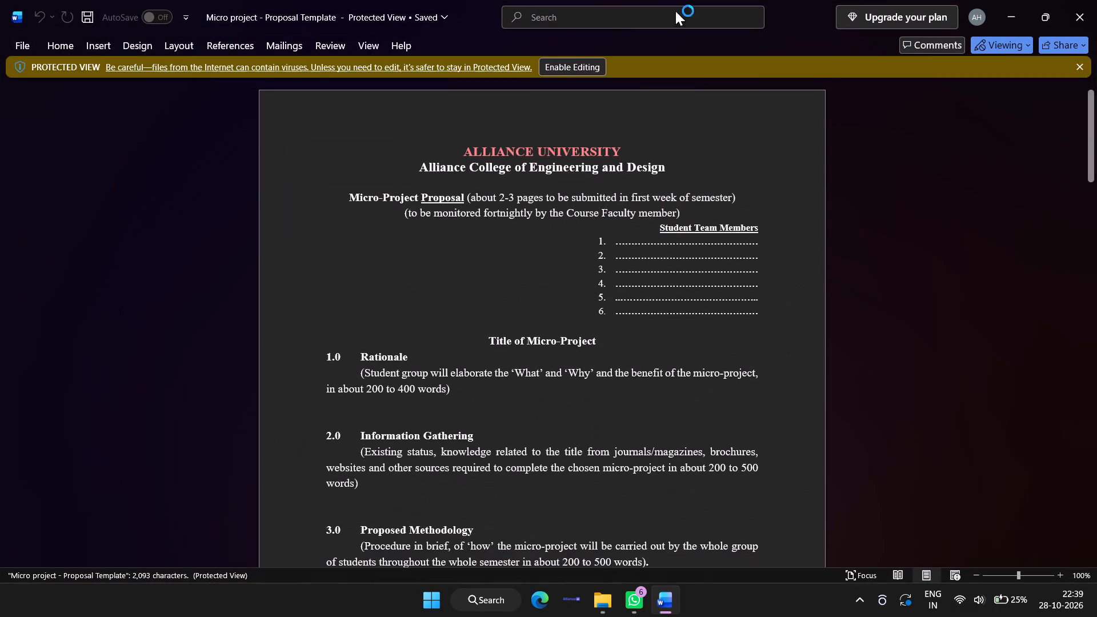
click(560, 63)
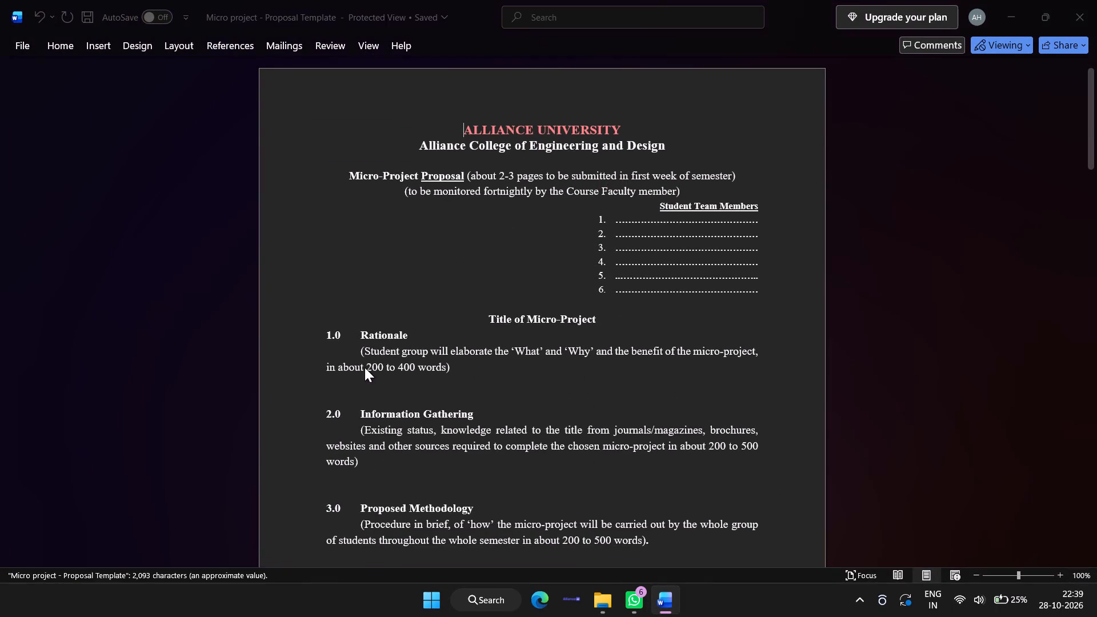
Delete the blank entries 3 to 6 from the Student Team Members list.
scroll(365, 367, down, 1)
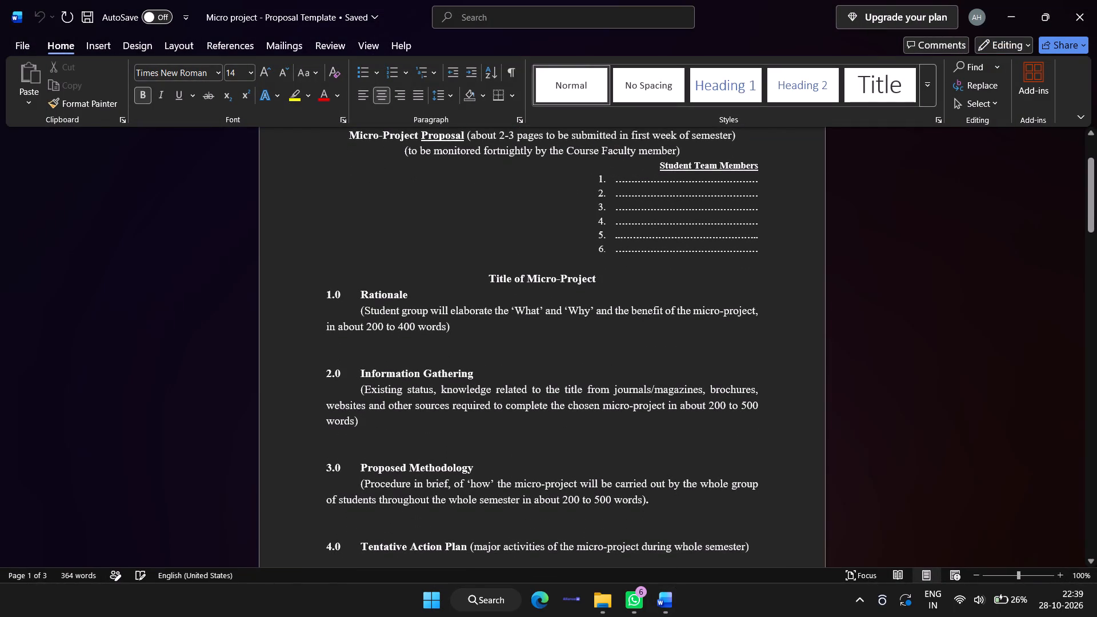
drag(610, 181, 691, 205)
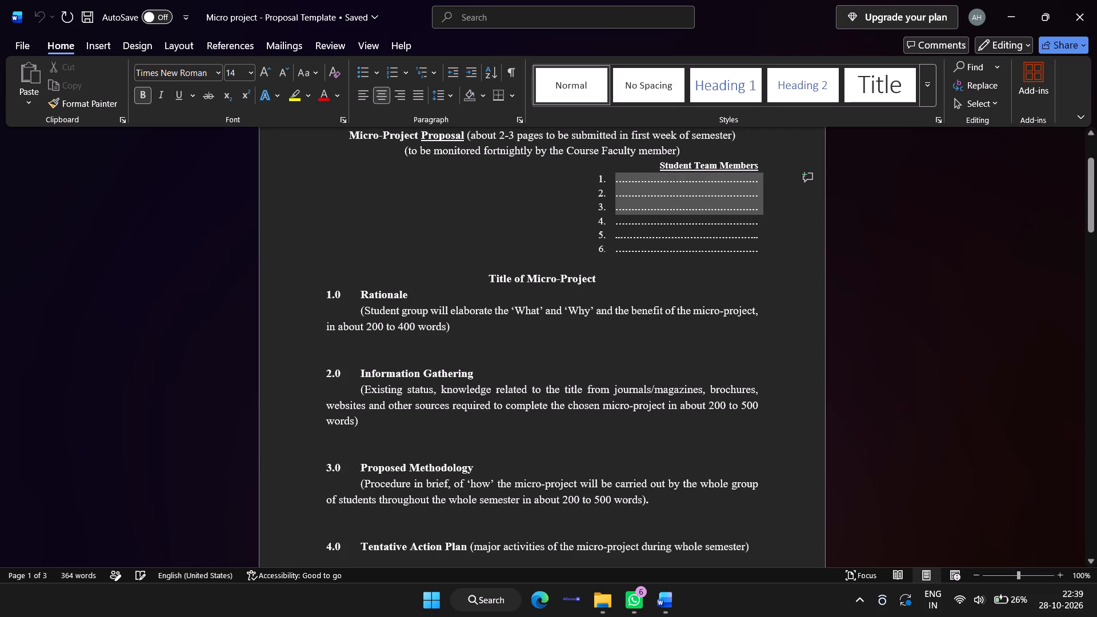
drag(691, 205, 687, 246)
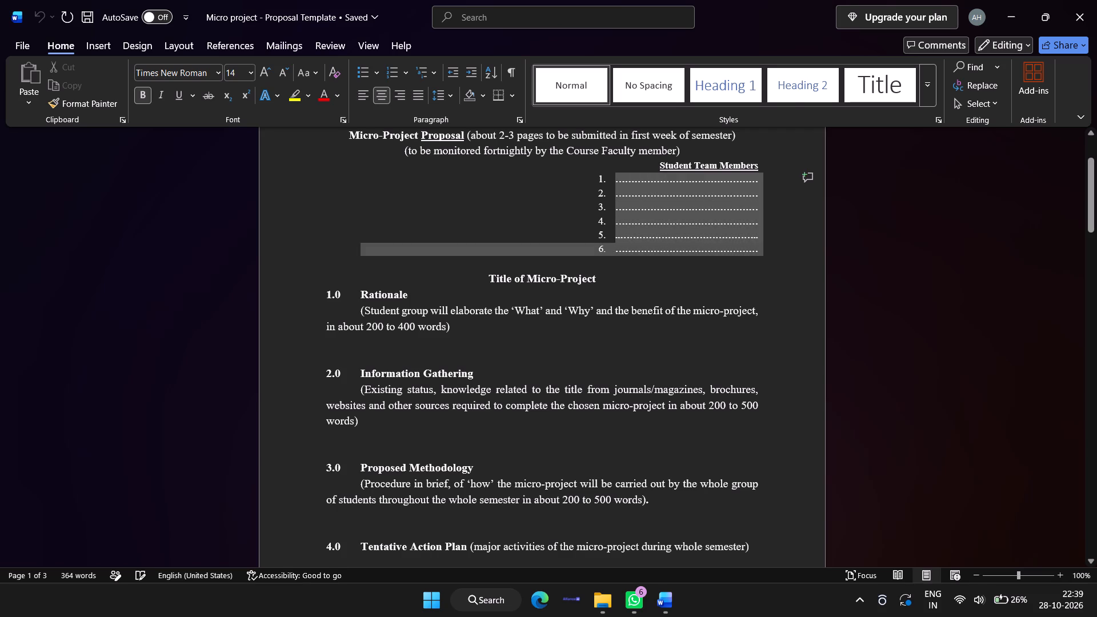
drag(687, 246, 710, 225)
click(595, 179)
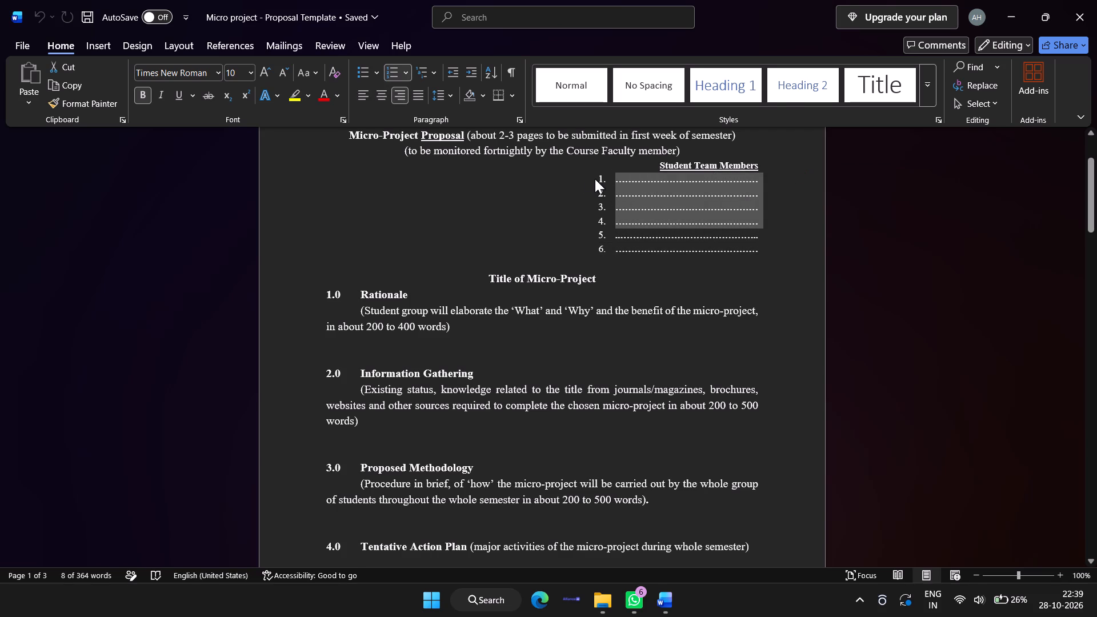
drag(598, 202, 719, 250)
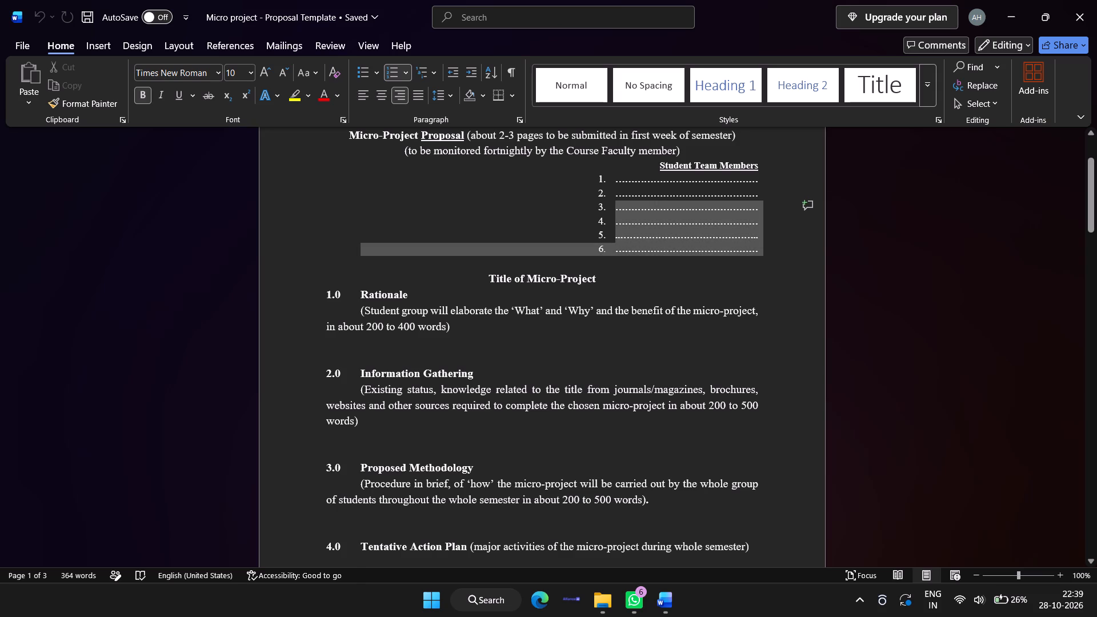
key(BackSpace)
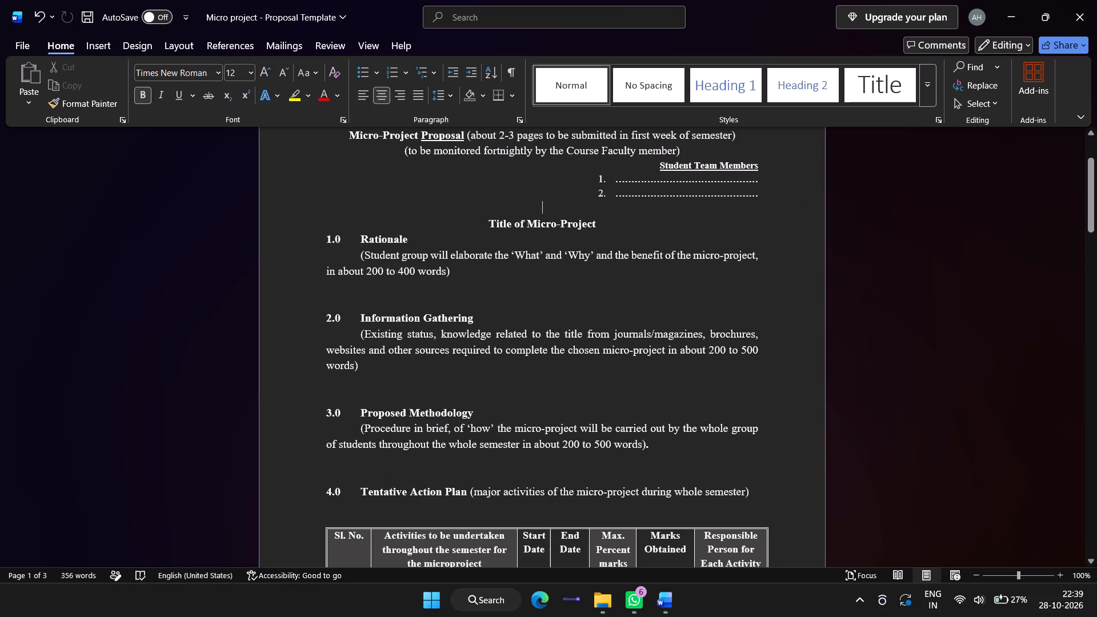
Replace the dotted placeholder of entry 1 under Student Team Members with the first member's name and initials.
drag(615, 182, 625, 182)
drag(625, 182, 750, 186)
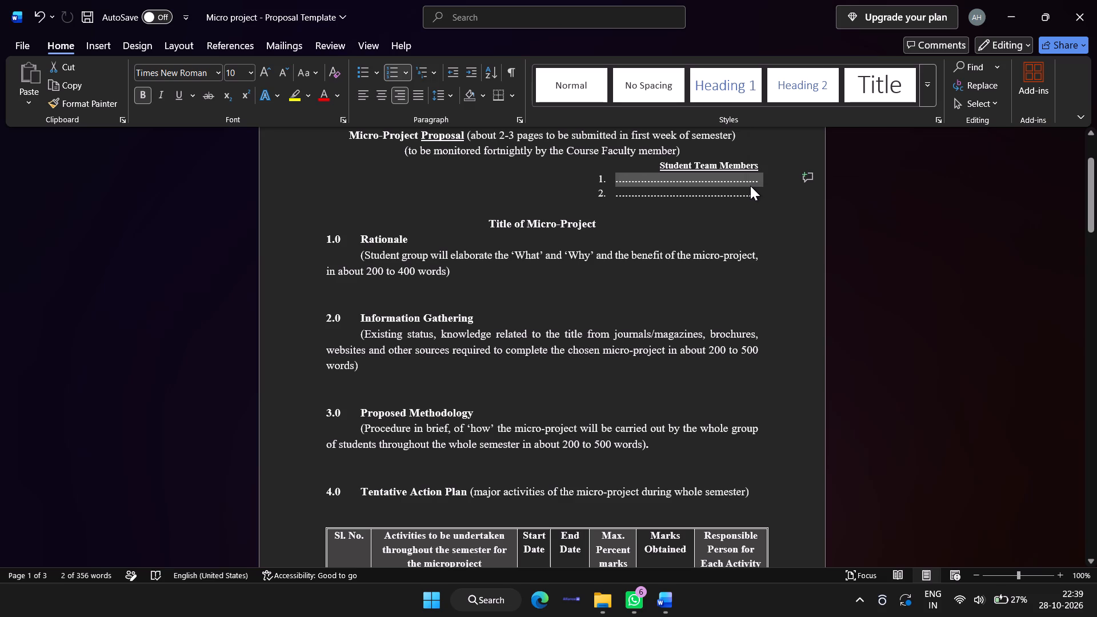
key(shift+s)
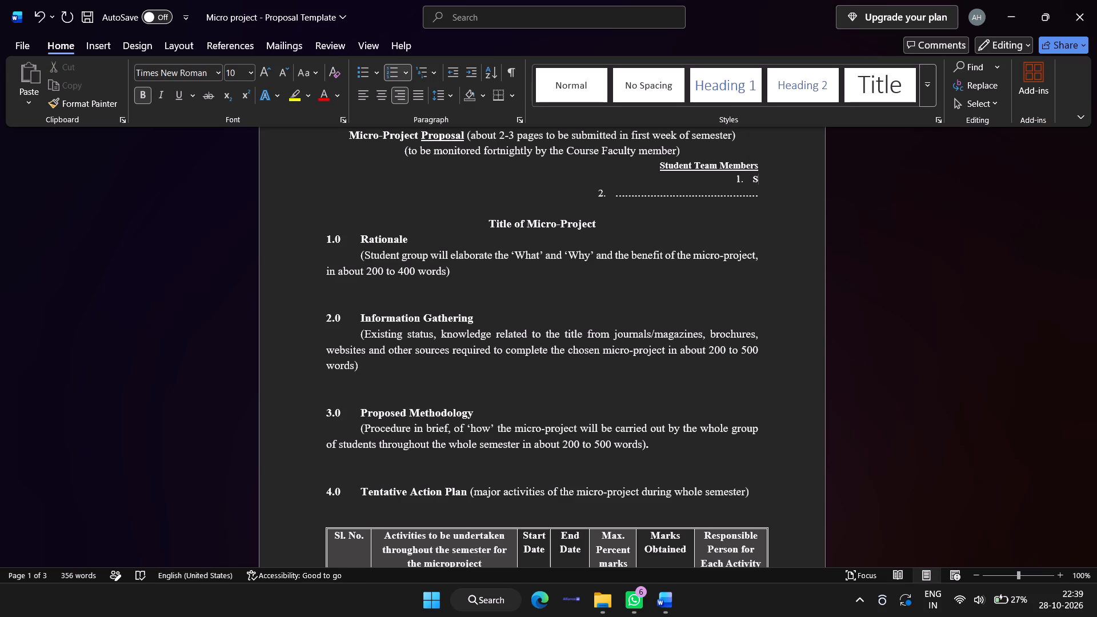
key(BackSpace)
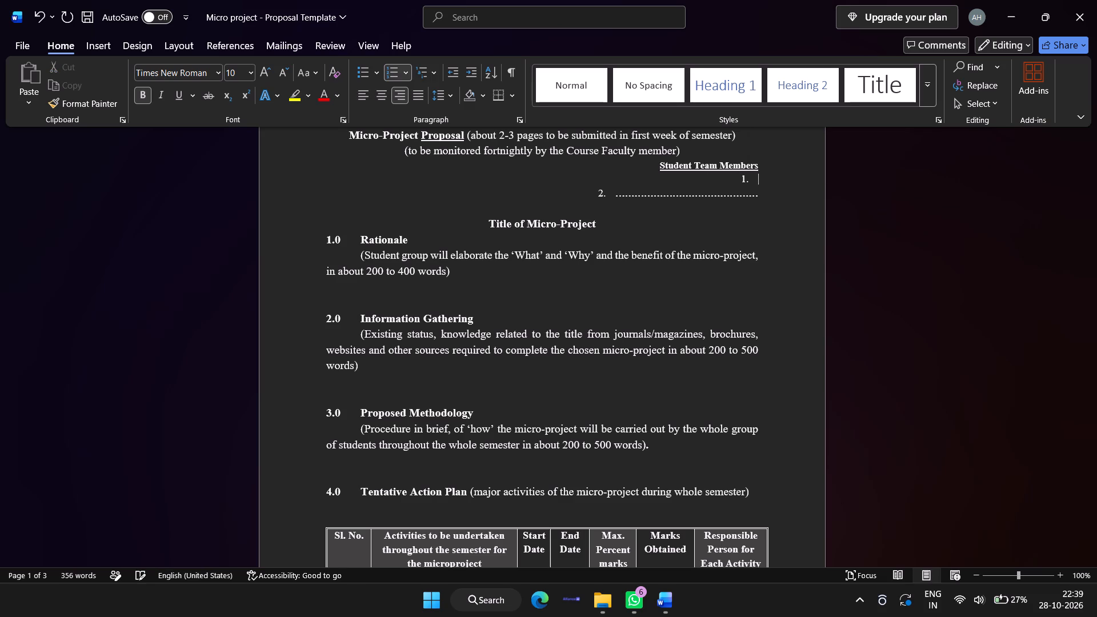
key(shift+s)
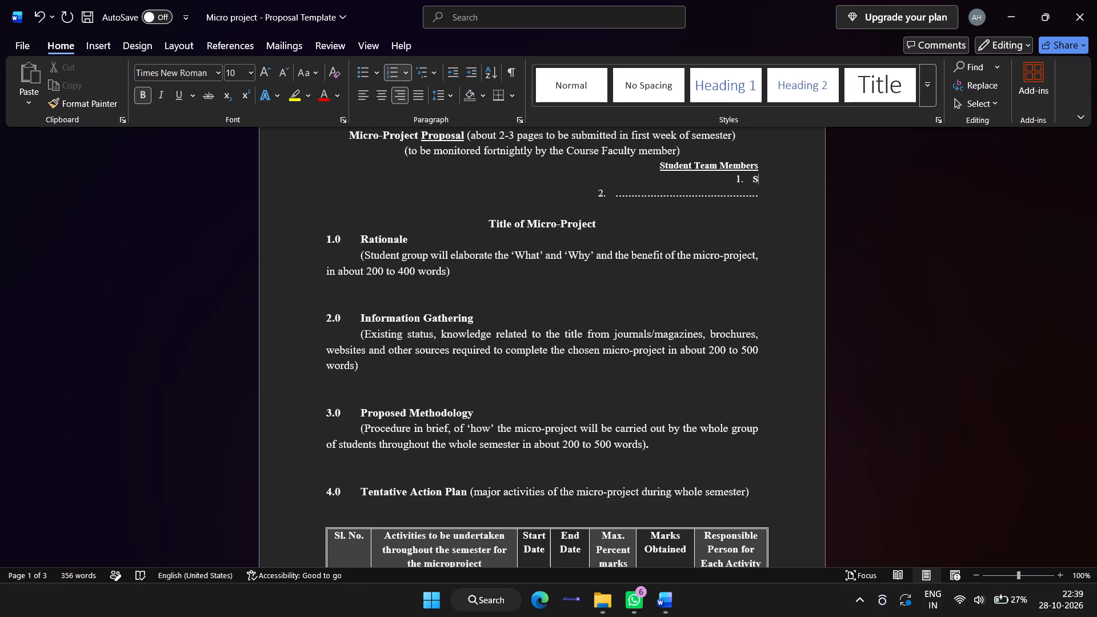
text(hi)
text(var)
key(j)
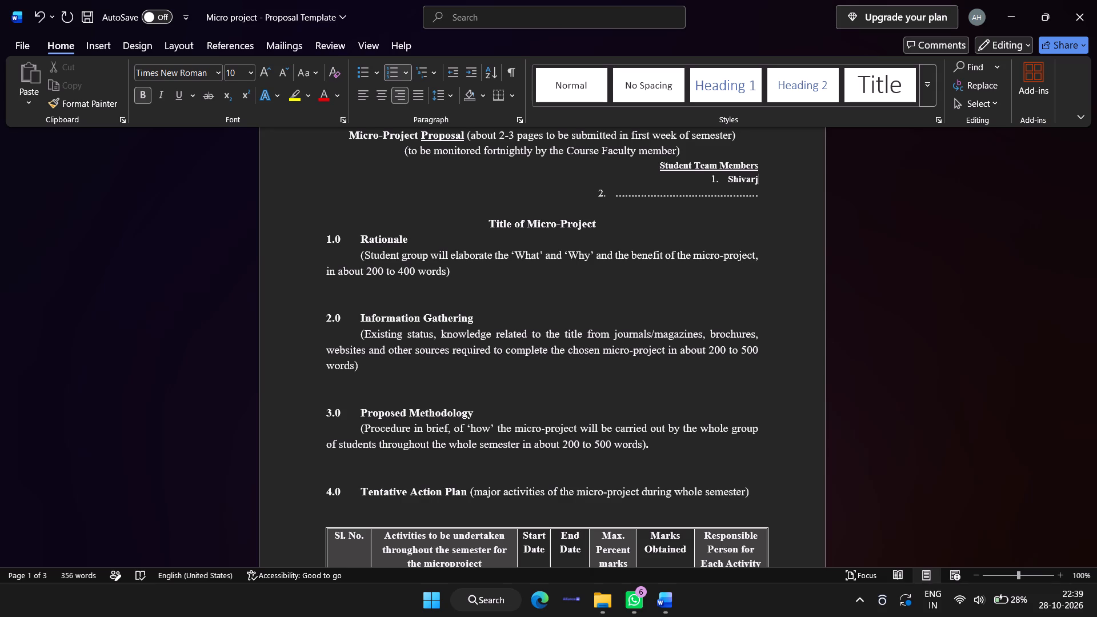
key(BackSpace)
text(aj)
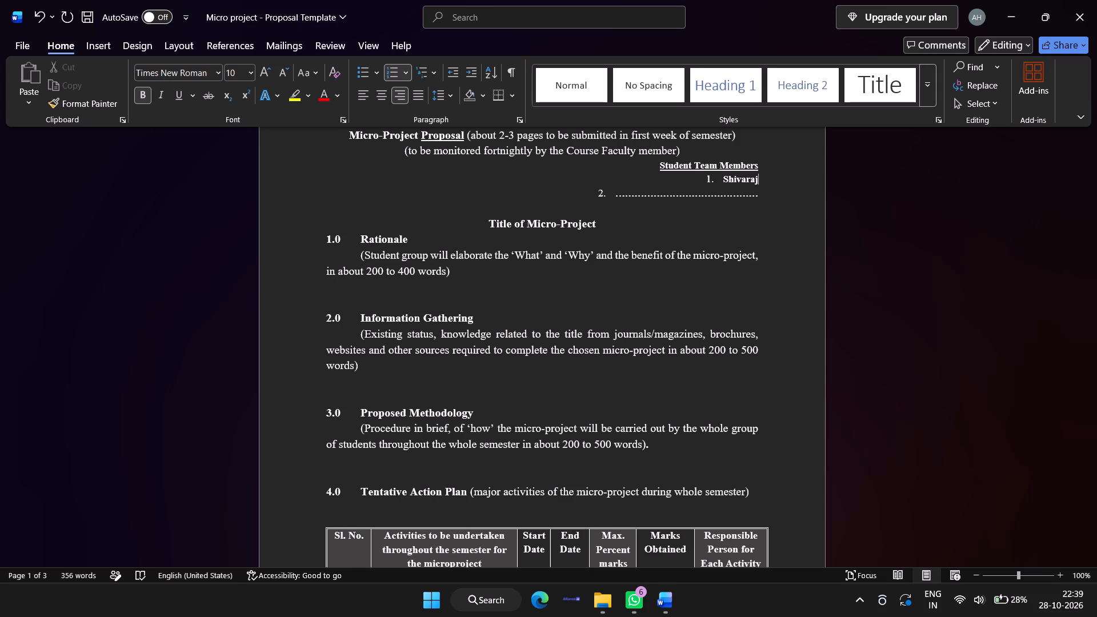
scroll(750, 186, up, 7)
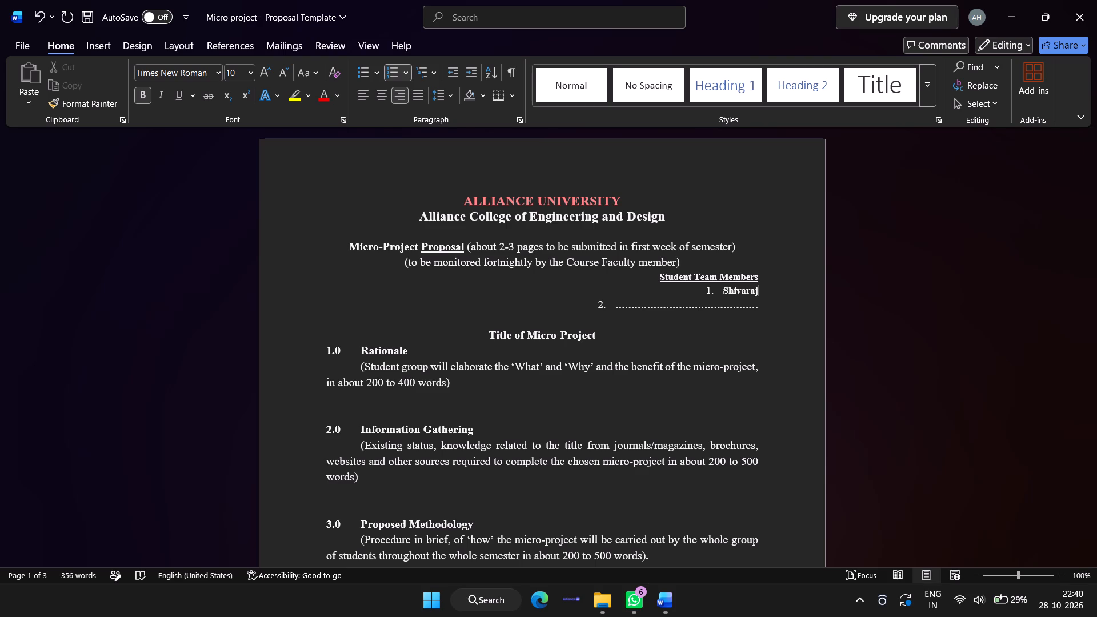
key(space)
key(BackSpace)
key(BackSpace)
key(BackSpace)
key(BackSpace)
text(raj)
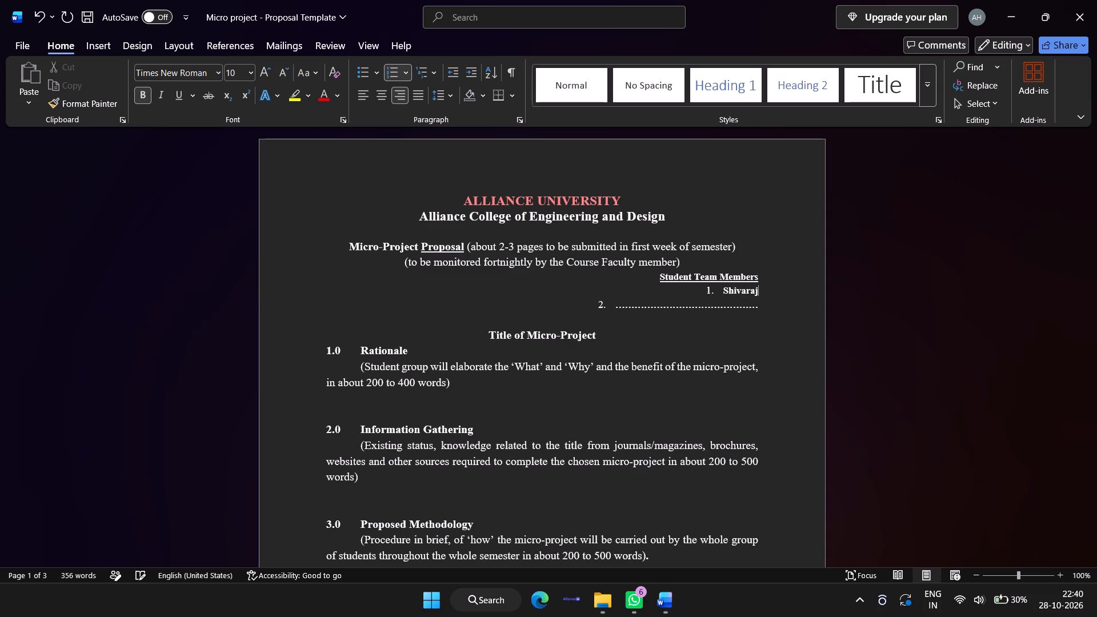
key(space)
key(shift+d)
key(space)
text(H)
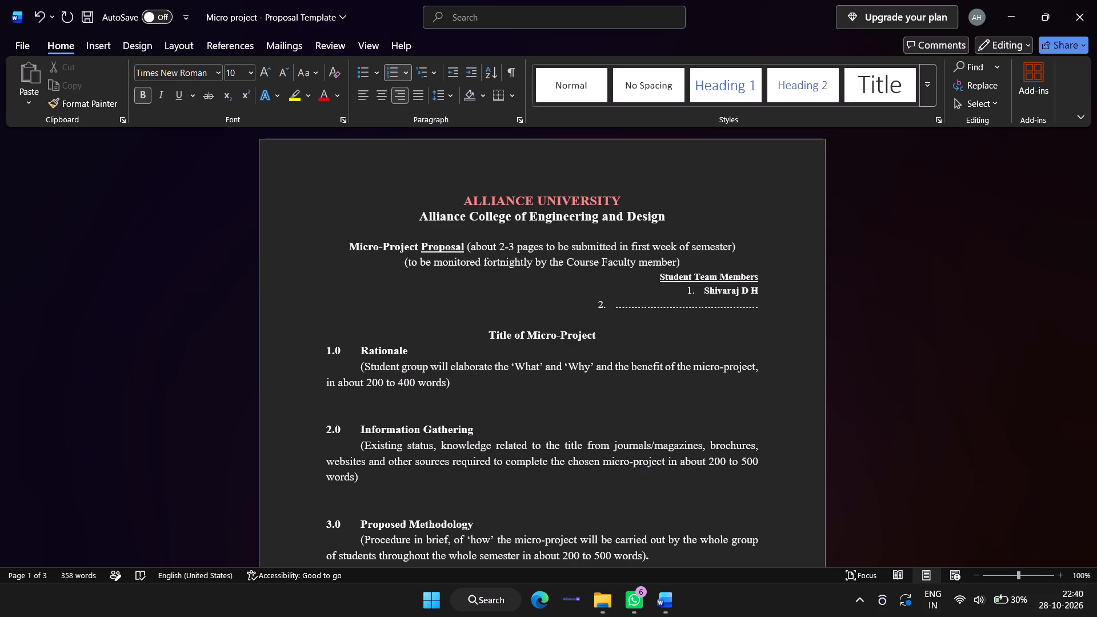
Replace the dotted placeholder of entry 2 under Student Team Members with the second member's name and initials.
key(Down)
drag(758, 314, 756, 314)
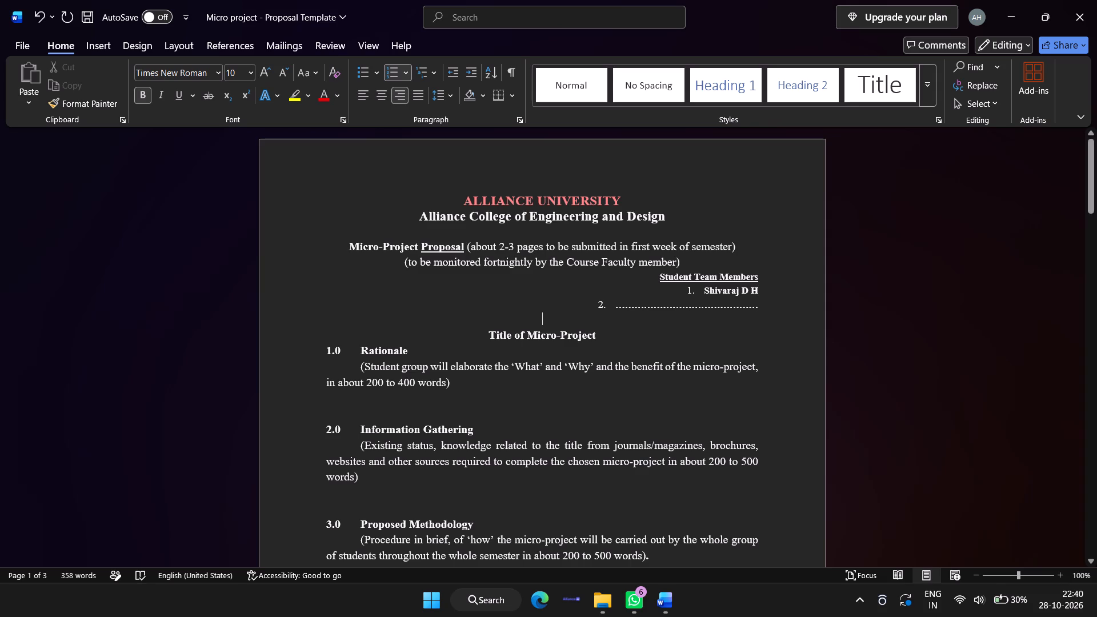
drag(756, 314, 630, 311)
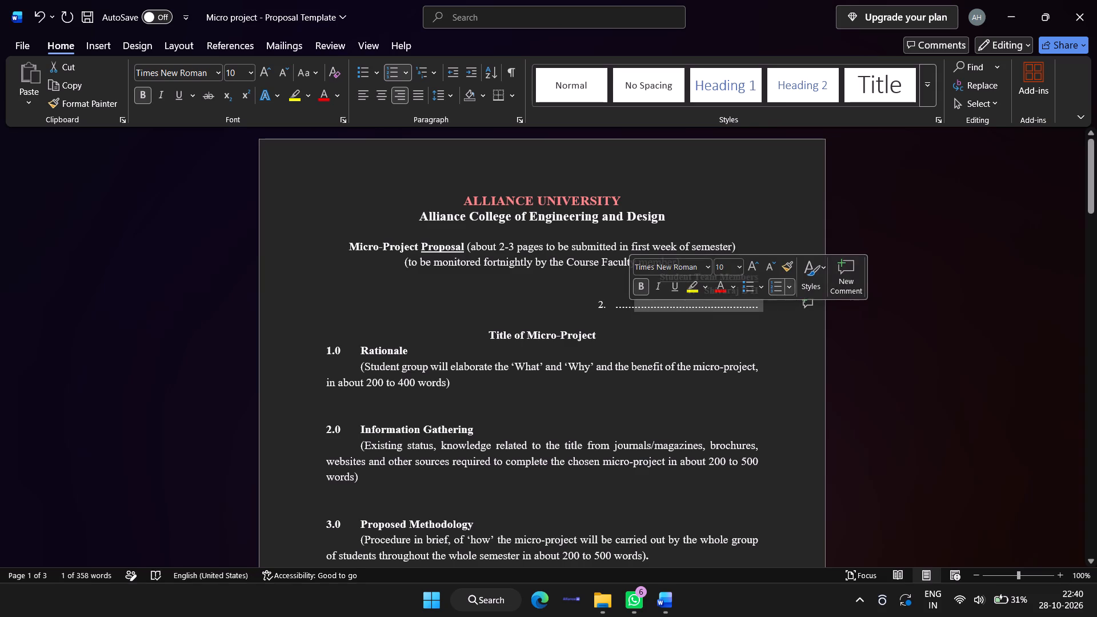
click(615, 306)
drag(615, 306, 758, 308)
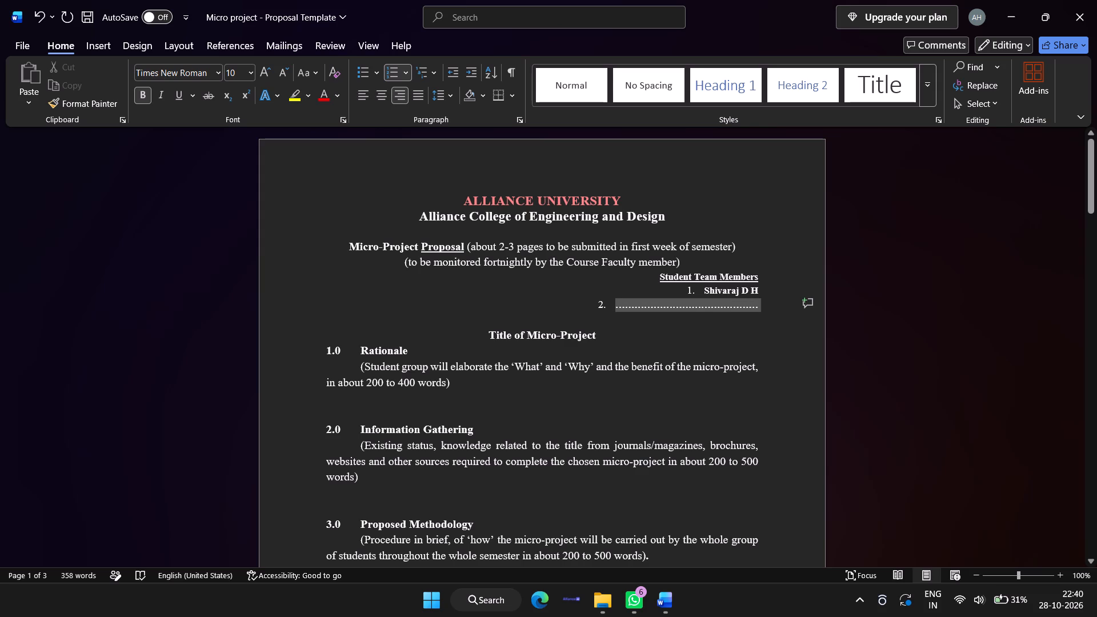
drag(758, 308, 758, 307)
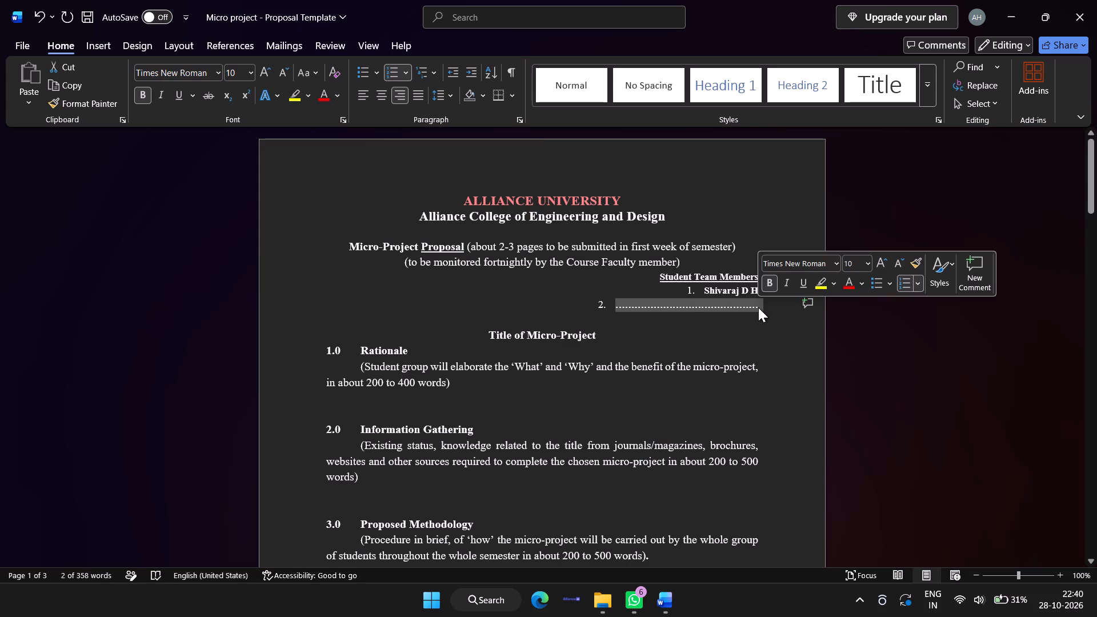
key(shift+a)
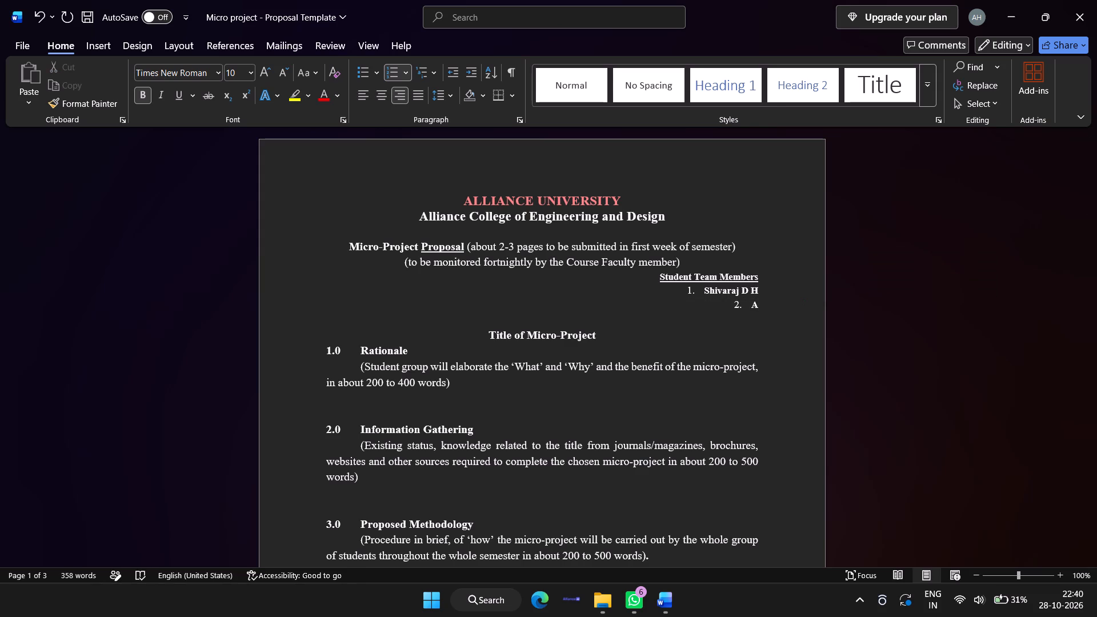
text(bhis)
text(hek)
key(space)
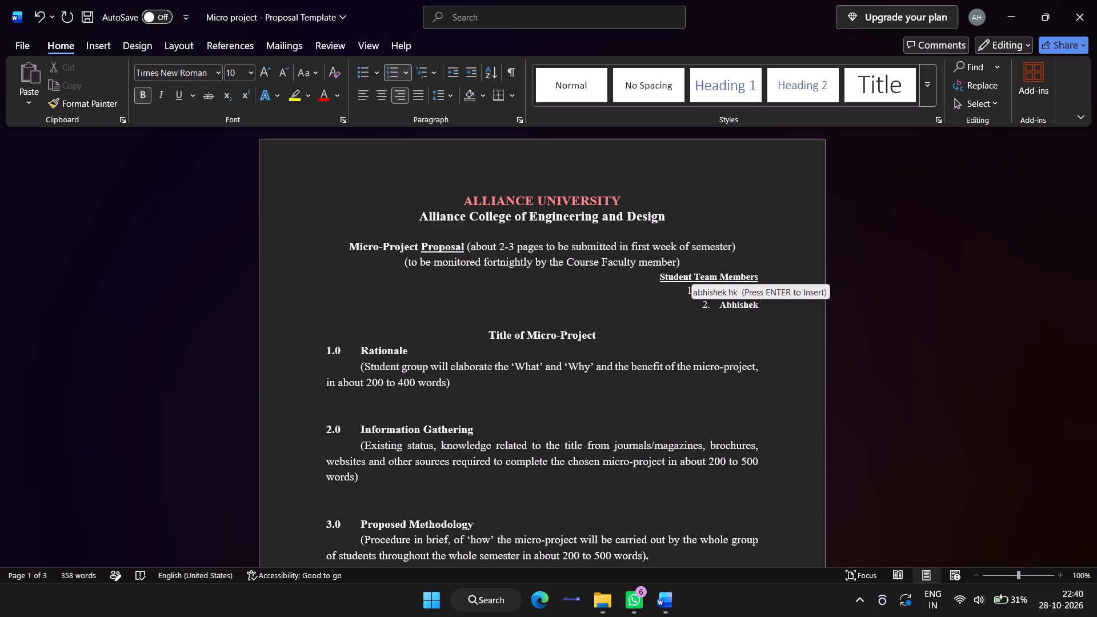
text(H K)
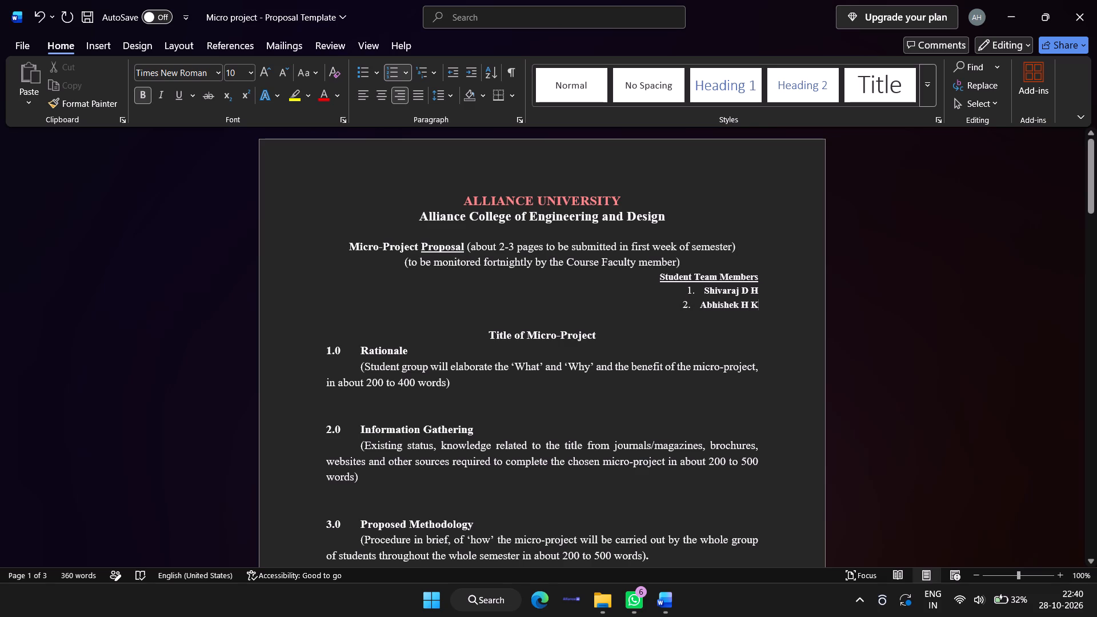
Review the proposal template's sections from the title down to the Tentative Action Plan, including the Rationale instructions.
scroll(499, 351, down, 1)
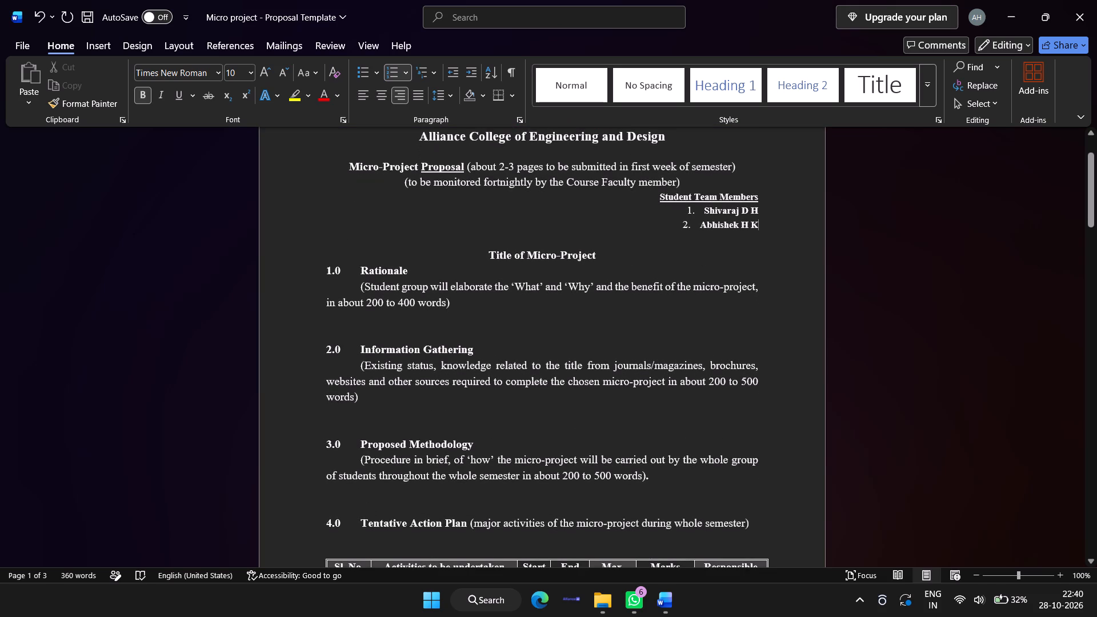
scroll(518, 217, up, 7)
scroll(518, 217, down, 1)
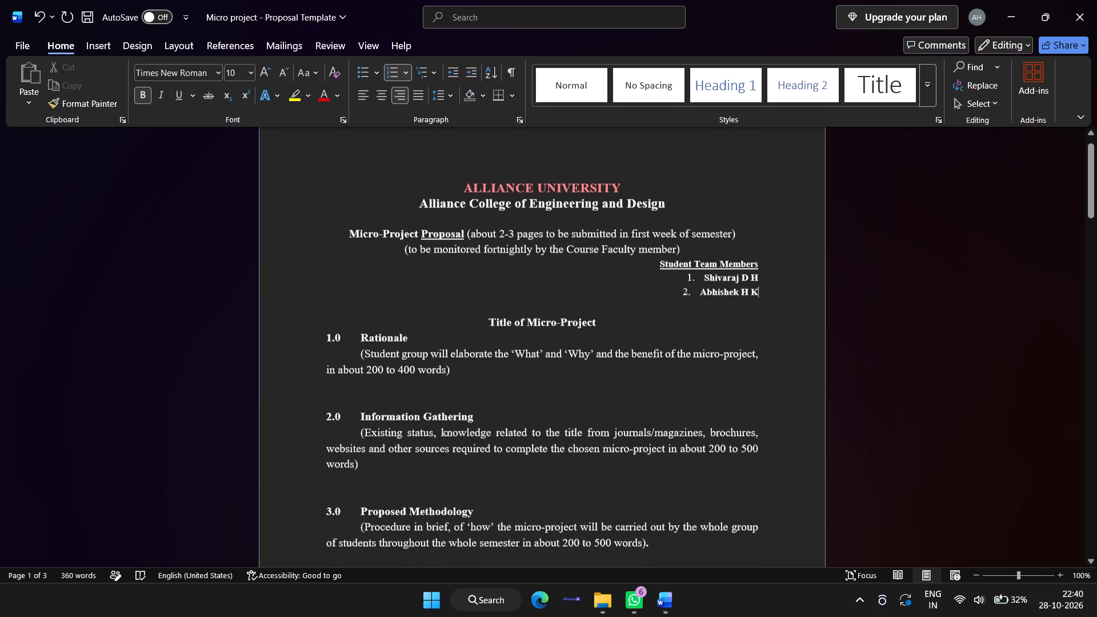
scroll(518, 217, down, 1)
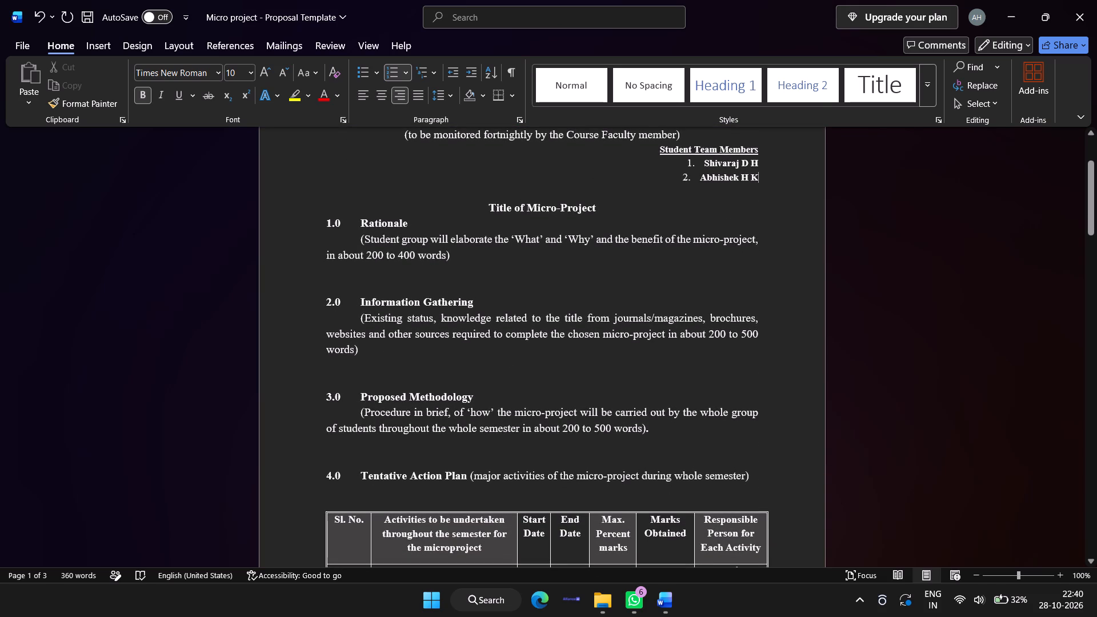
drag(356, 237, 455, 258)
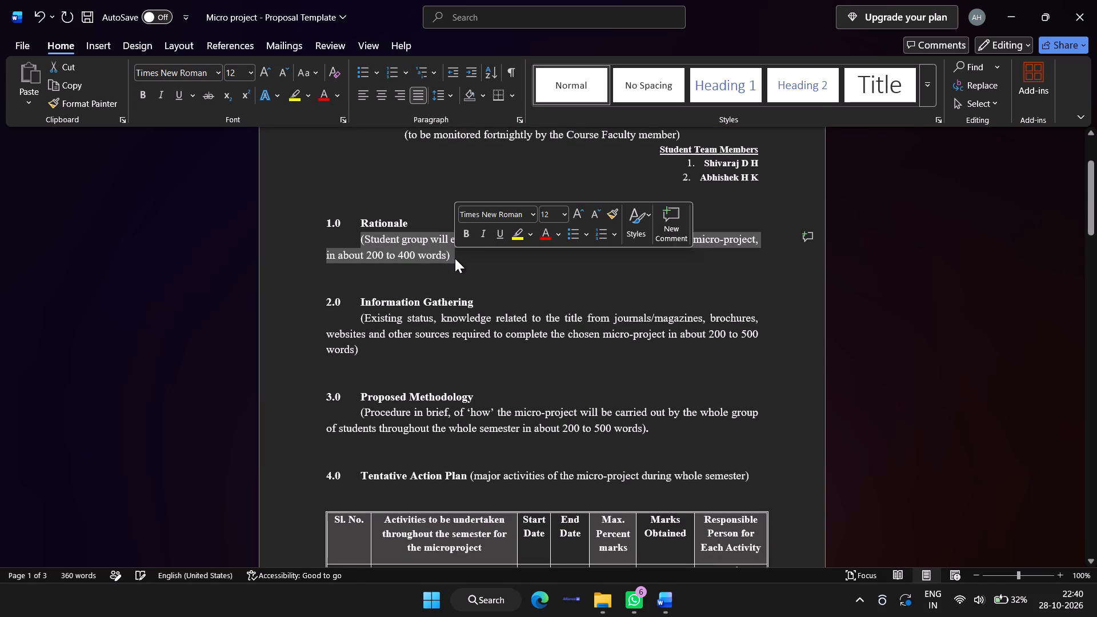
click(453, 272)
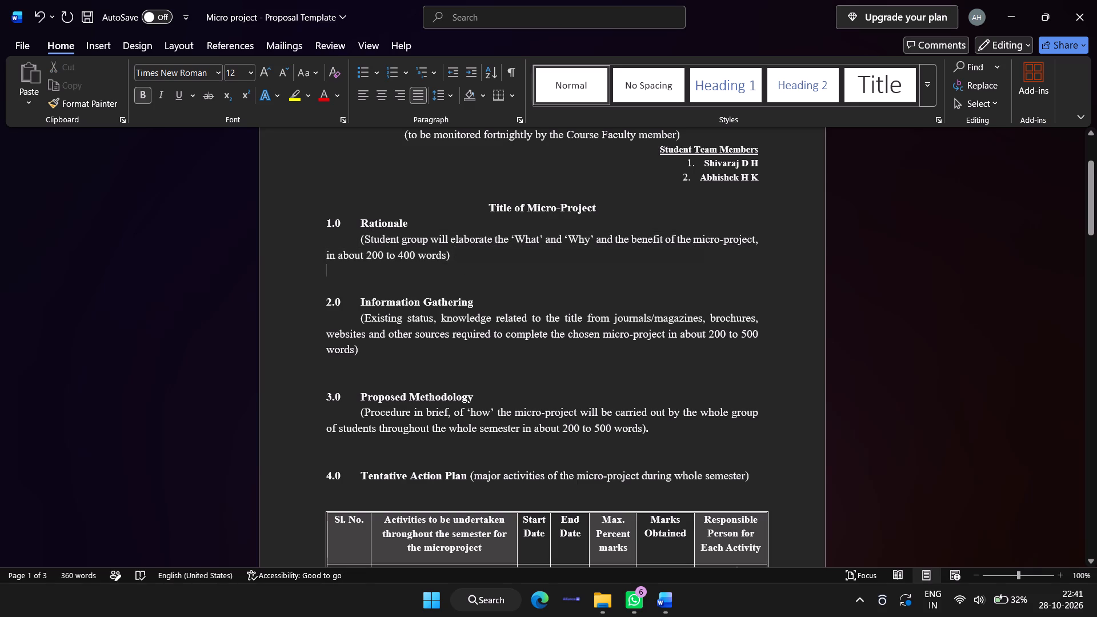
scroll(605, 352, down, 1)
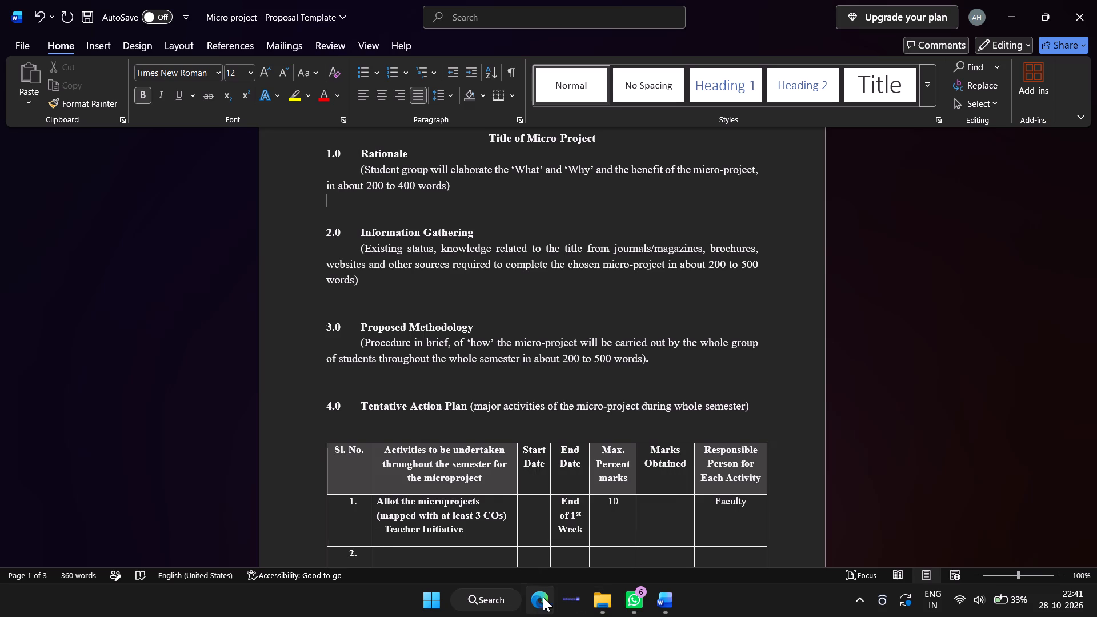
scroll(853, 340, up, 3)
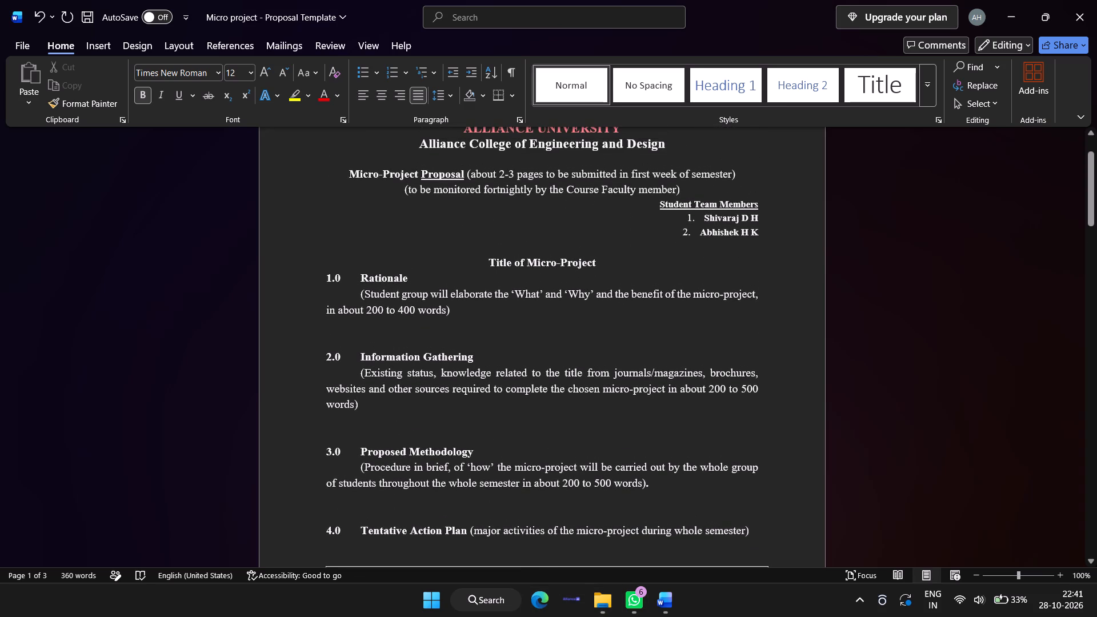
scroll(664, 338, up, 5)
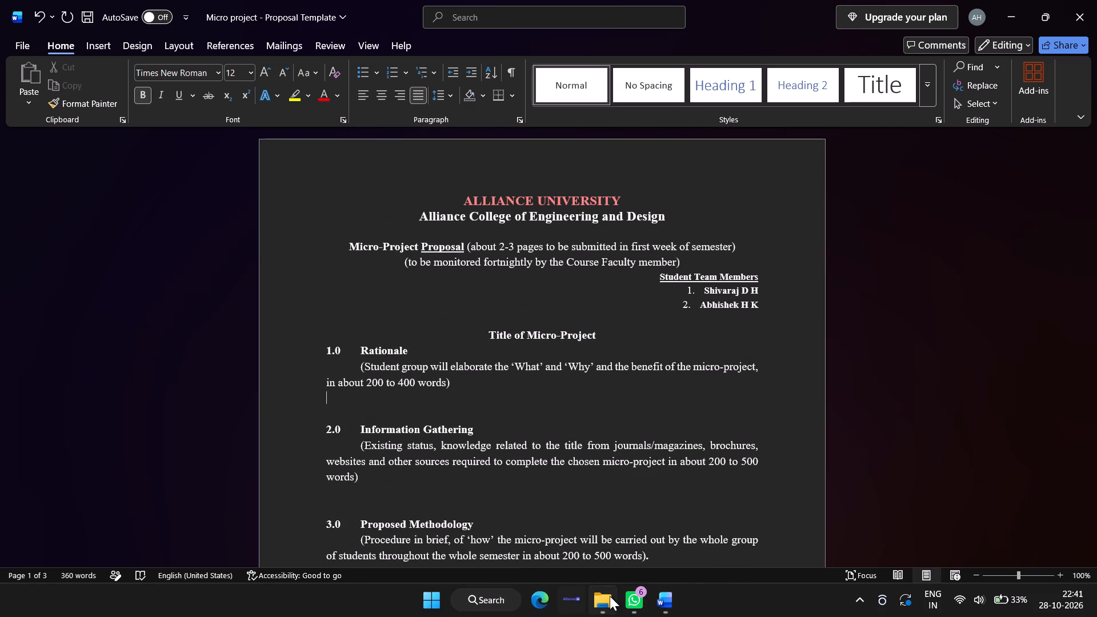
Open the Micro project - Report Template java document from File Explorer's recent files and look through its sections.
click(595, 552)
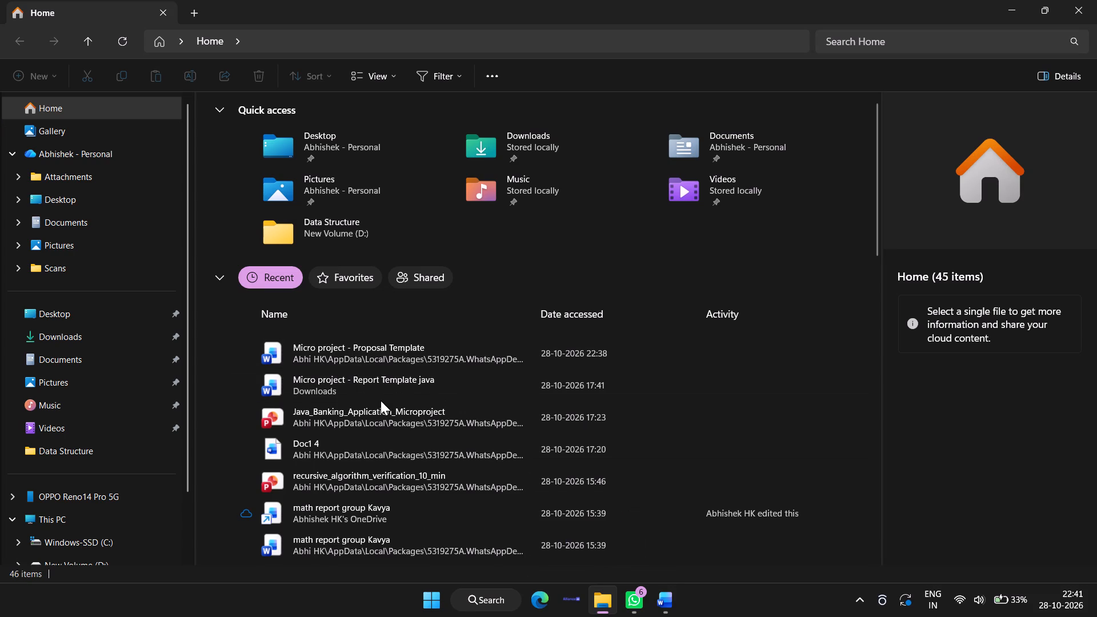
double_click(401, 350)
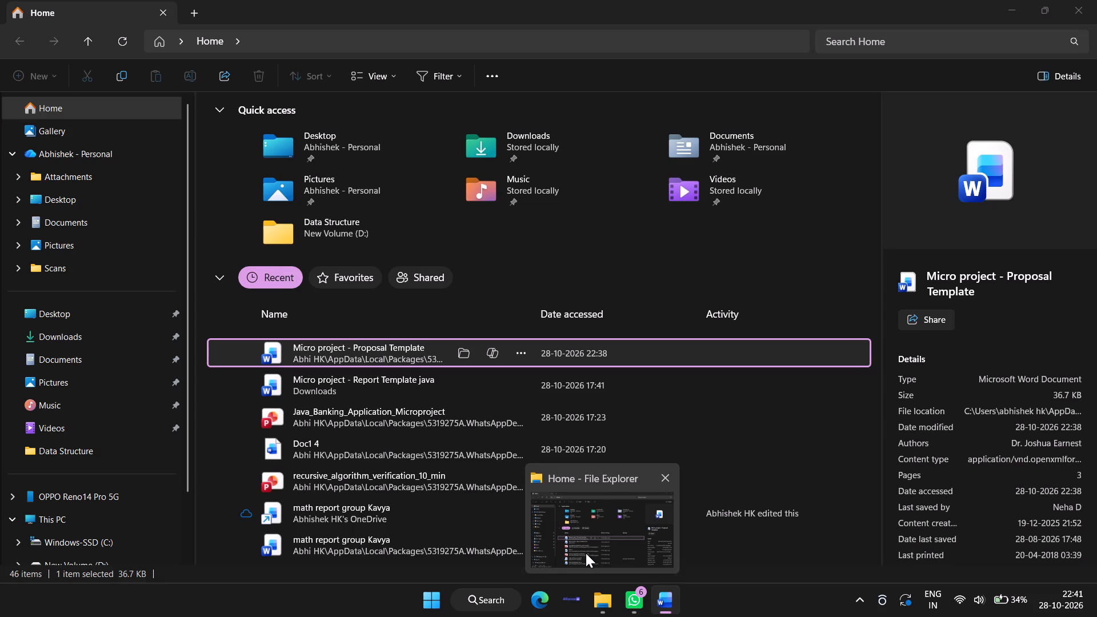
click(586, 553)
double_click(433, 393)
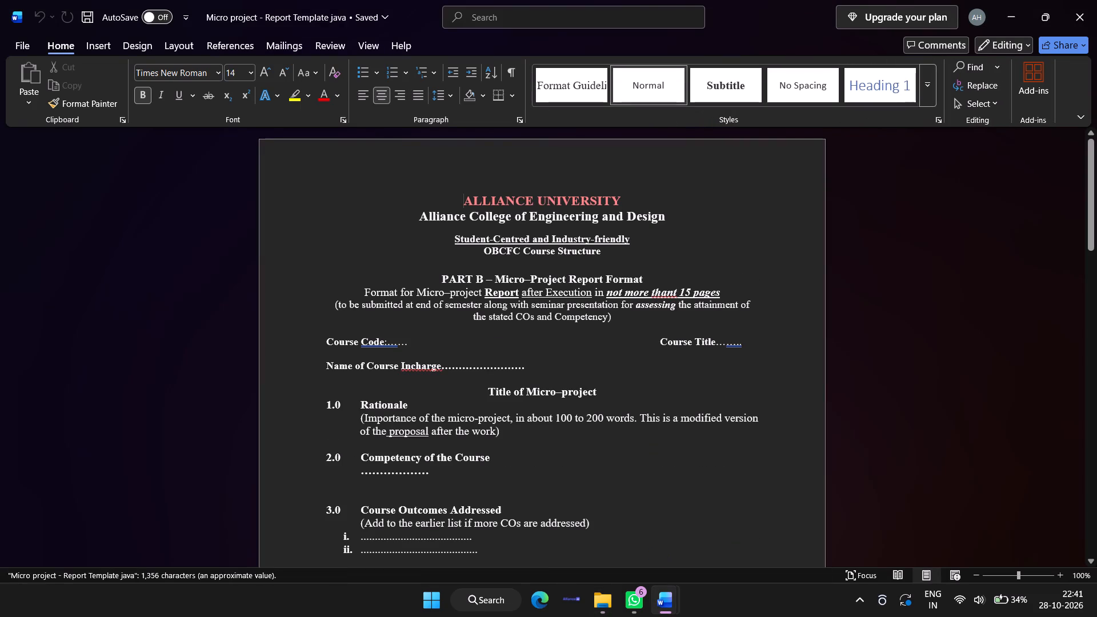
scroll(542, 419, up, 1)
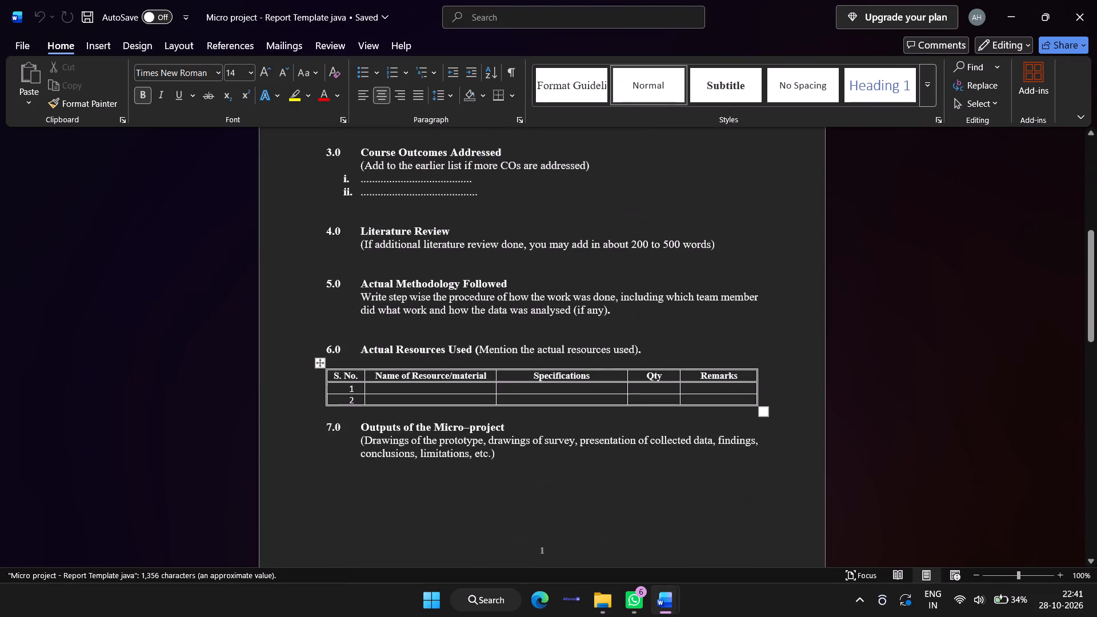
scroll(542, 419, up, 1)
scroll(542, 419, down, 13)
scroll(542, 419, up, 18)
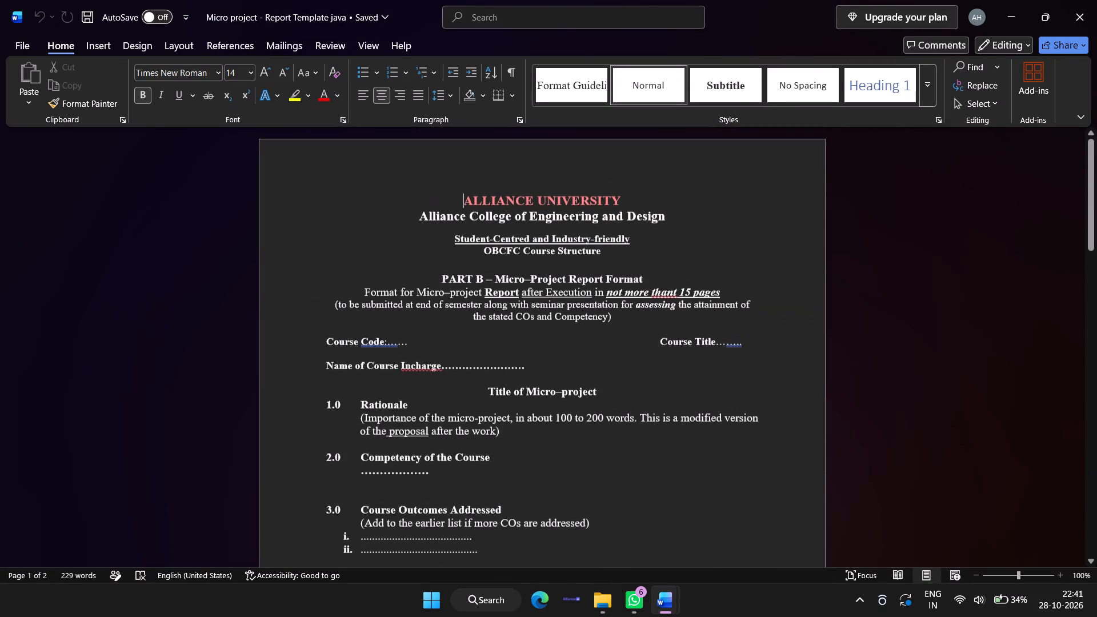
Reopen Micro project - Proposal Template from File Explorer's recent files and view it through to the Tentative Resources Required table.
click(594, 535)
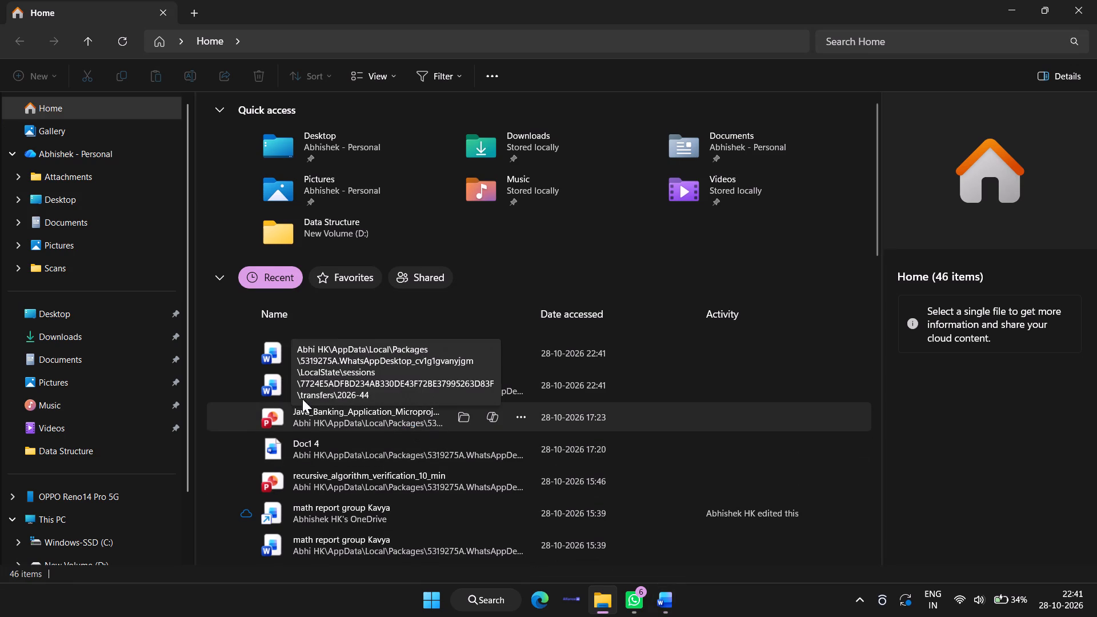
double_click(346, 378)
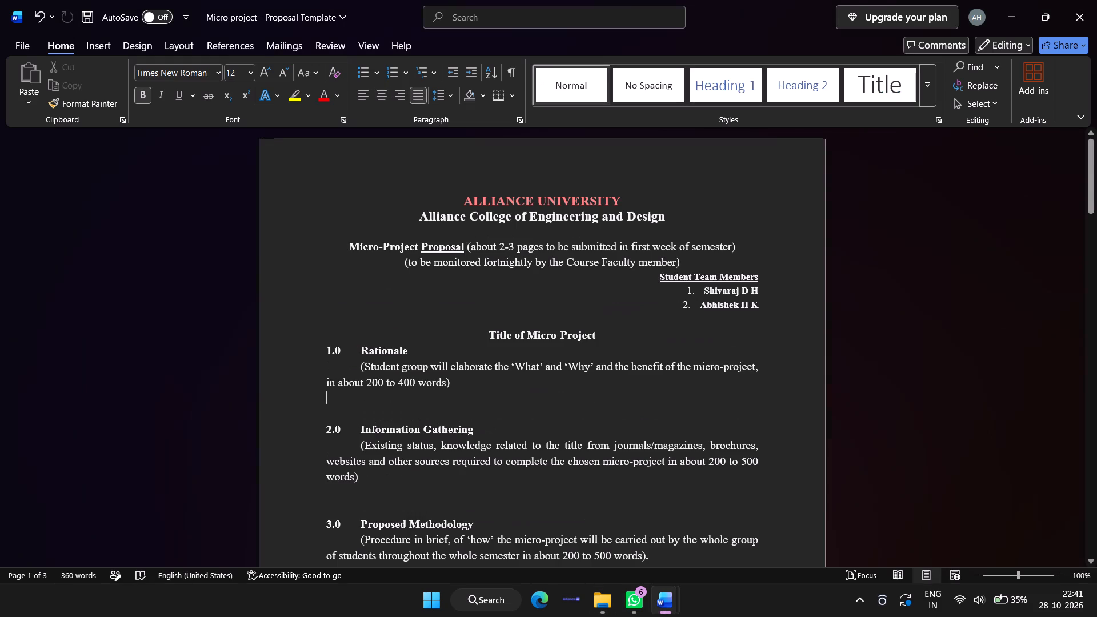
scroll(812, 351, down, 18)
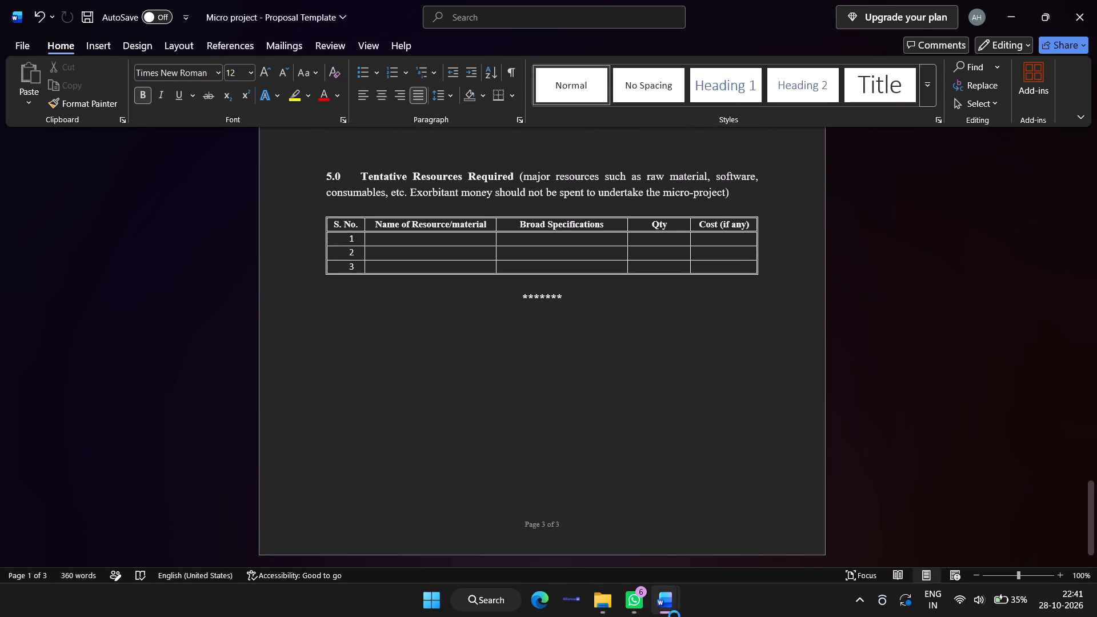
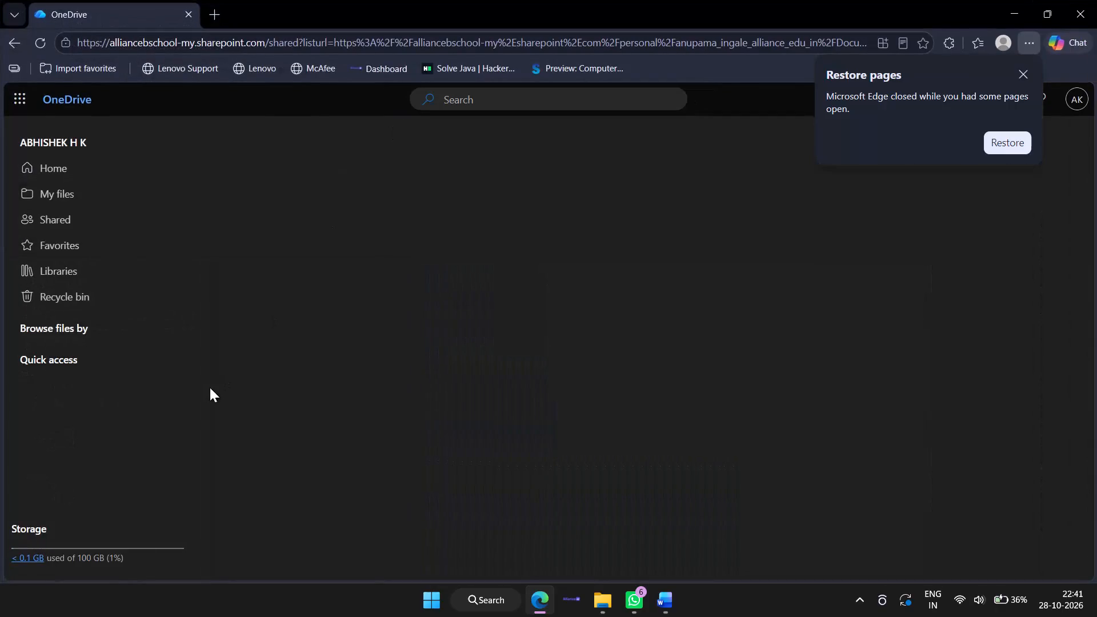
Open the Micro project - Report document from the team's own folder inside the shared Microproject folder on OneDrive.
scroll(492, 350, down, 8)
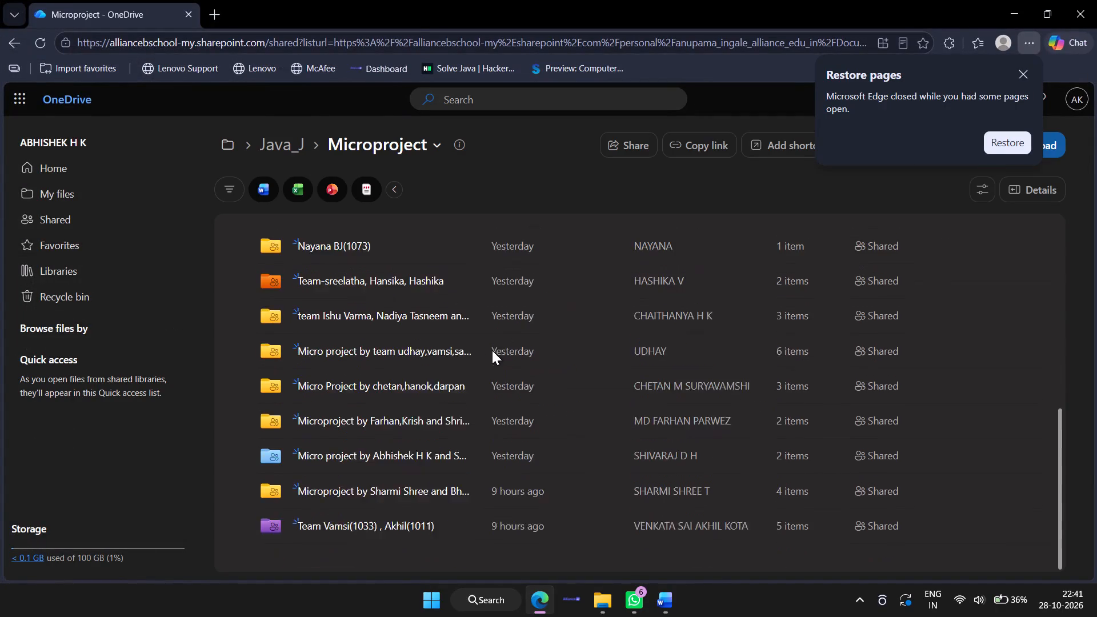
click(327, 481)
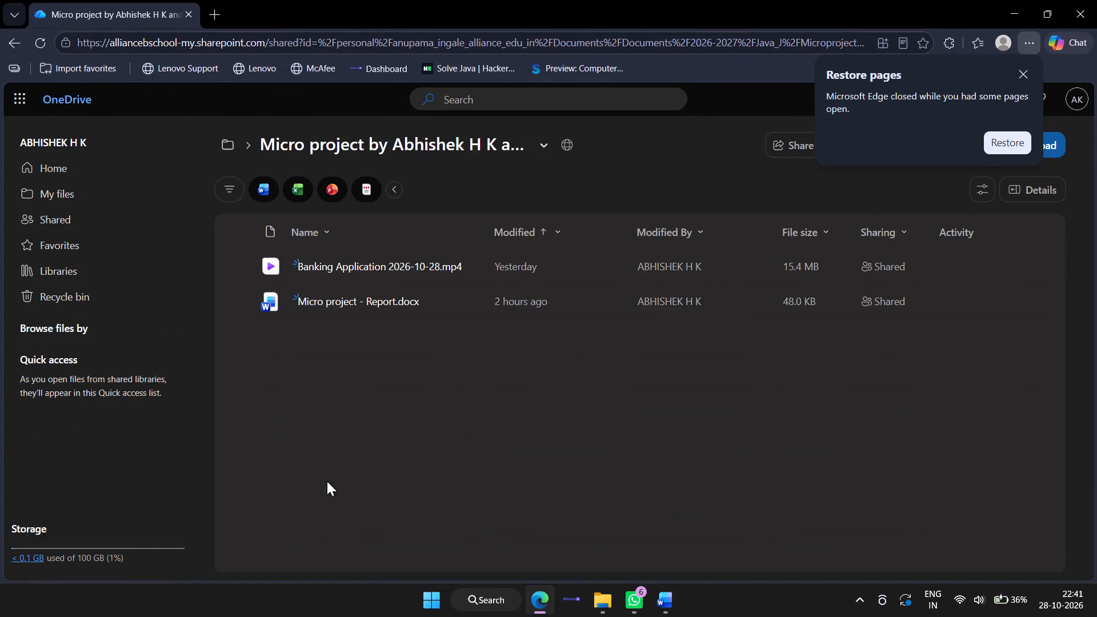
double_click(365, 308)
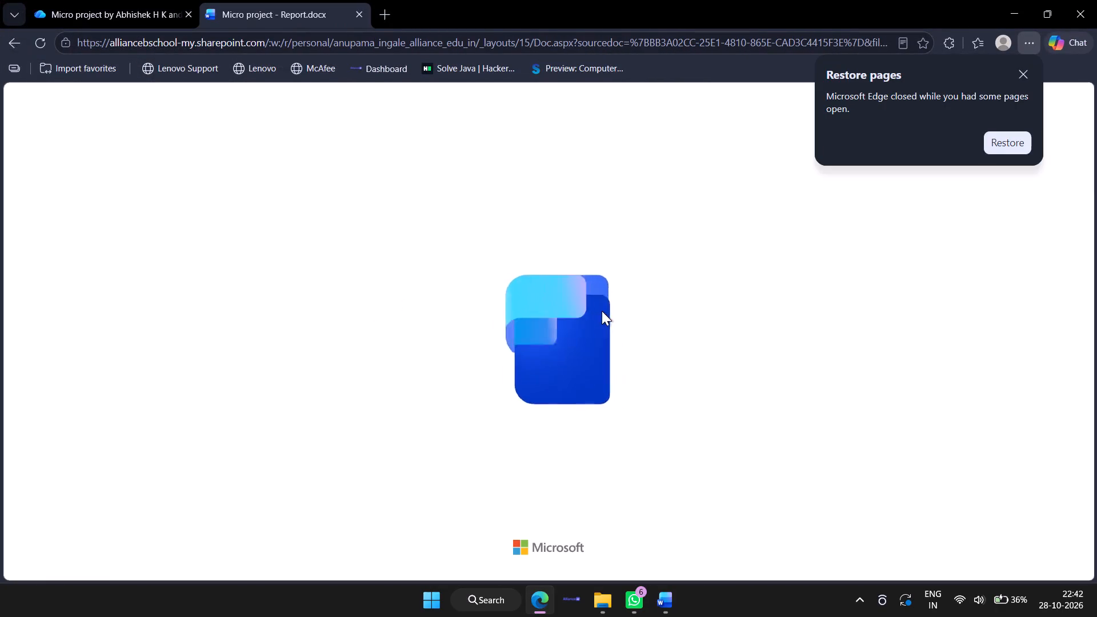
Look through the Java-Based Banking Application report, from its title page to the test case tables and back to the Rationale.
scroll(602, 311, down, 6)
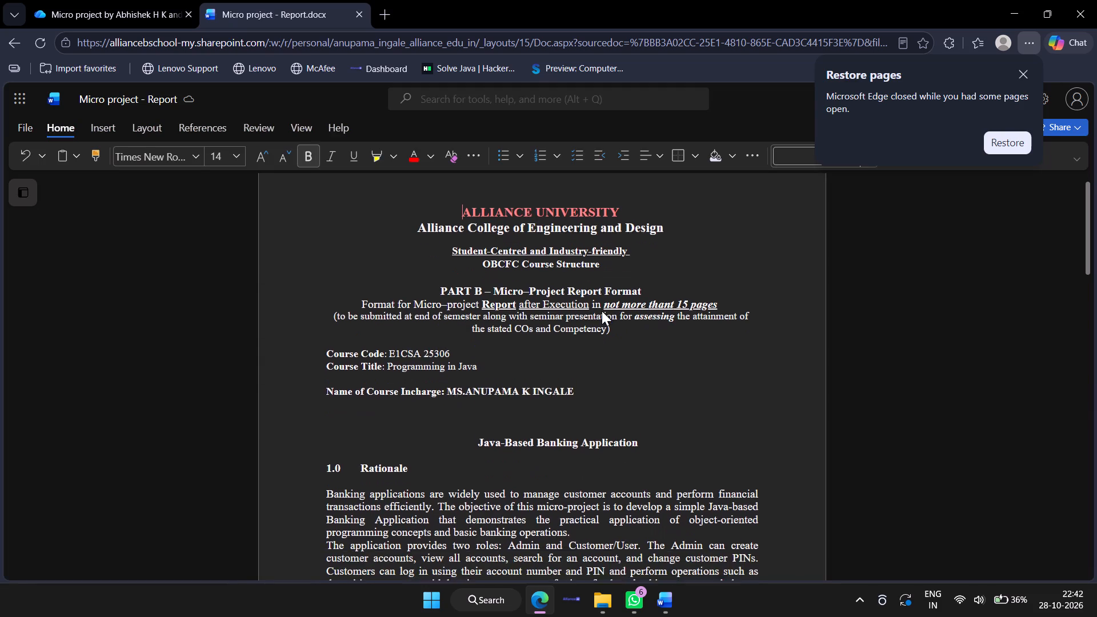
scroll(602, 311, down, 16)
scroll(602, 311, down, 10)
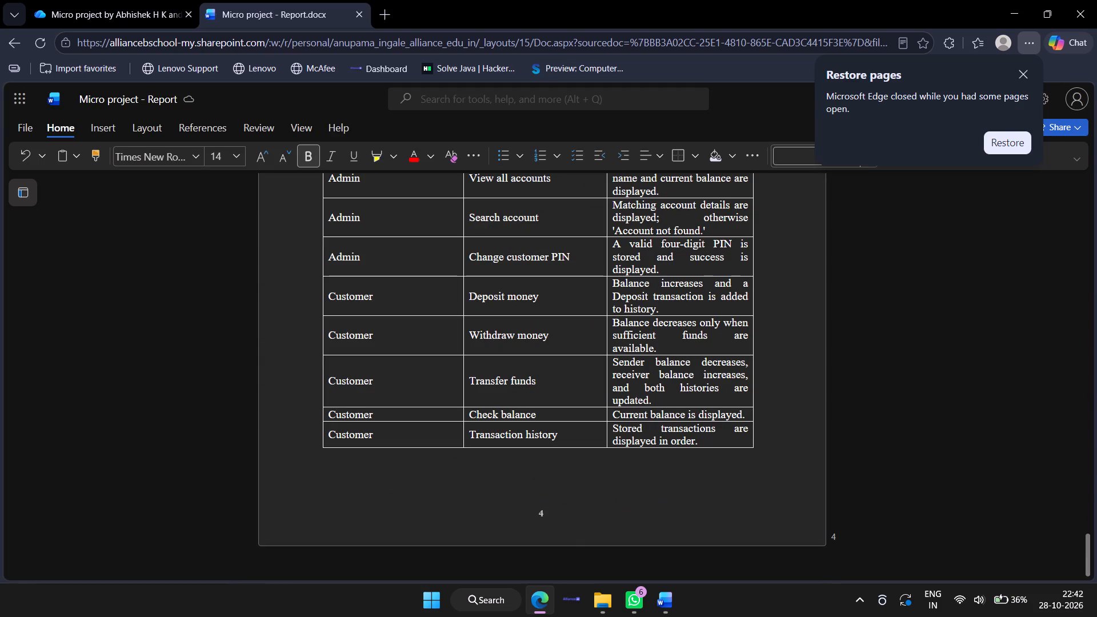
scroll(602, 311, down, 11)
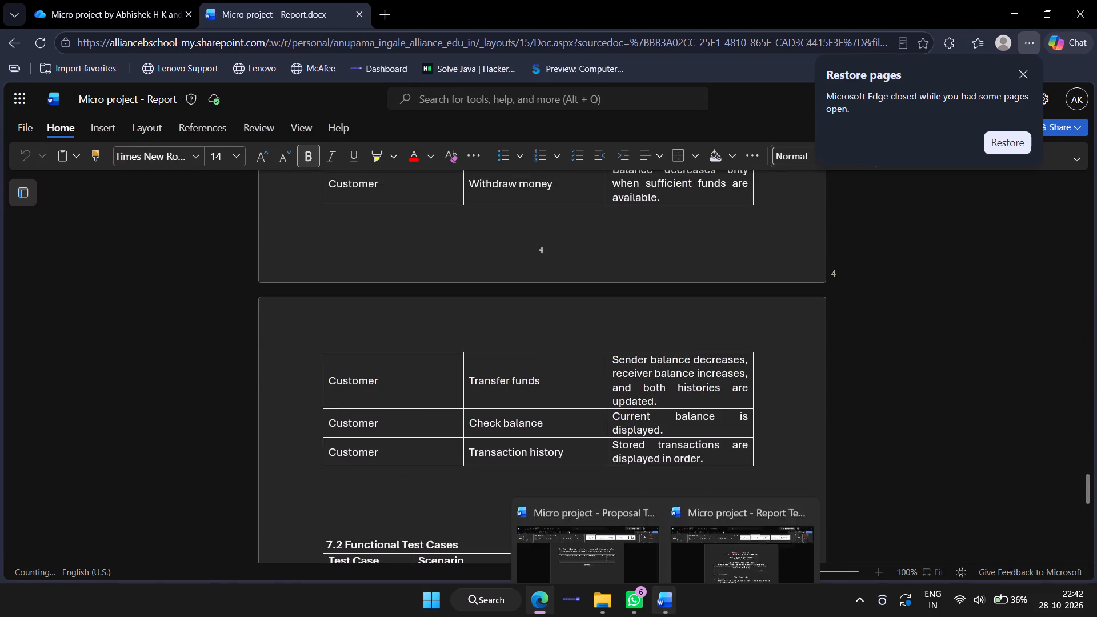
scroll(651, 342, up, 11)
scroll(651, 342, up, 10)
scroll(651, 342, up, 12)
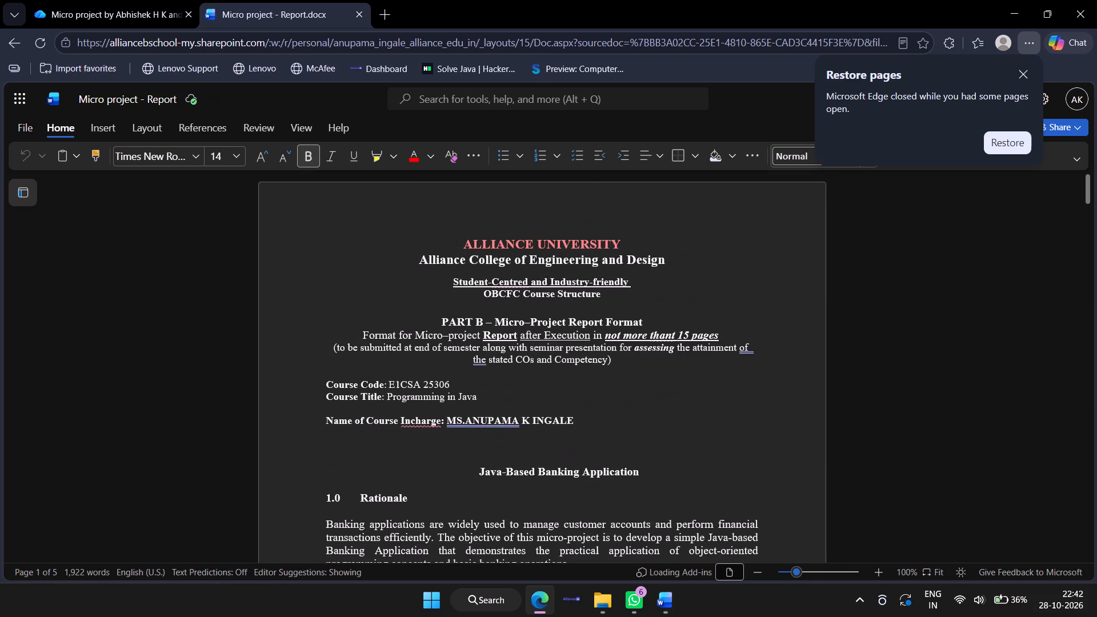
scroll(651, 342, down, 4)
scroll(651, 342, up, 1)
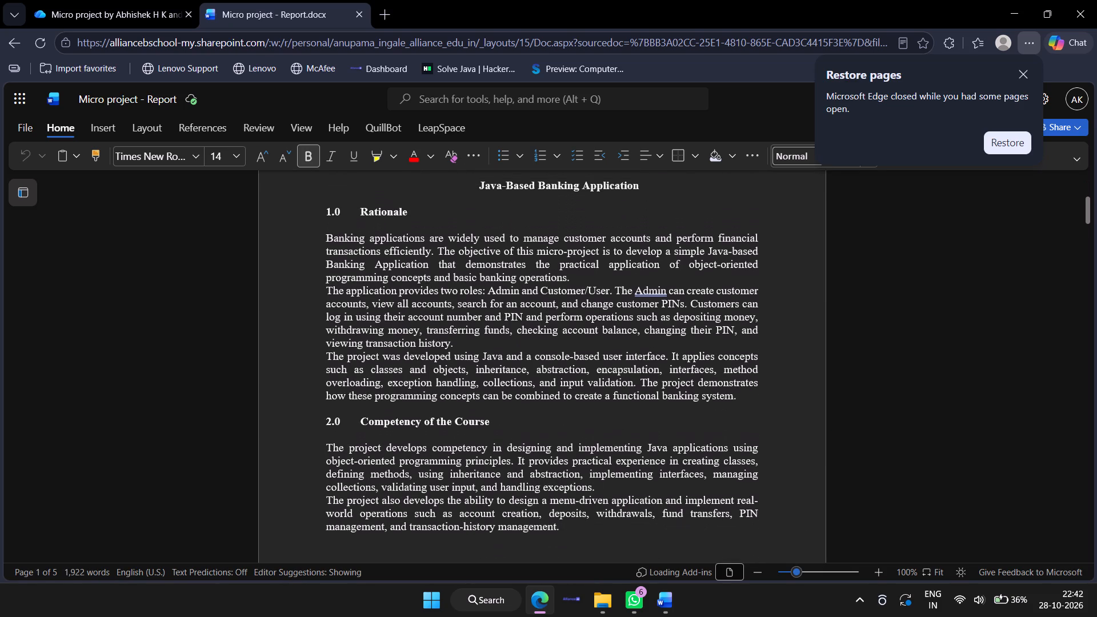
scroll(651, 342, up, 1)
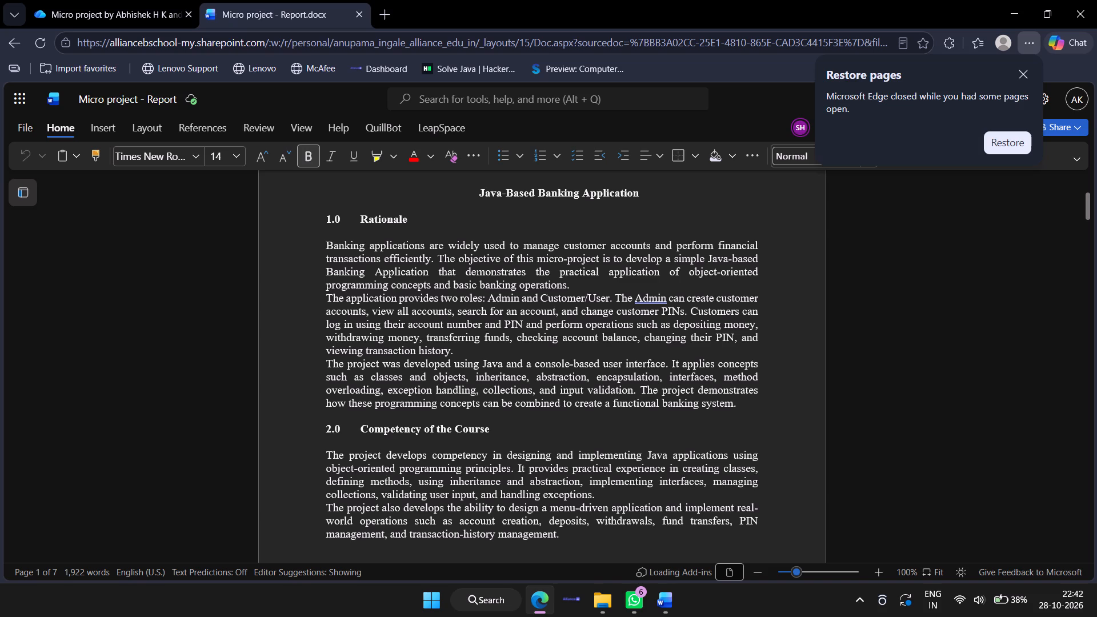
Copy all three paragraphs under 1.0 Rationale in the Java-Based Banking Application report.
click(325, 245)
drag(325, 245, 373, 257)
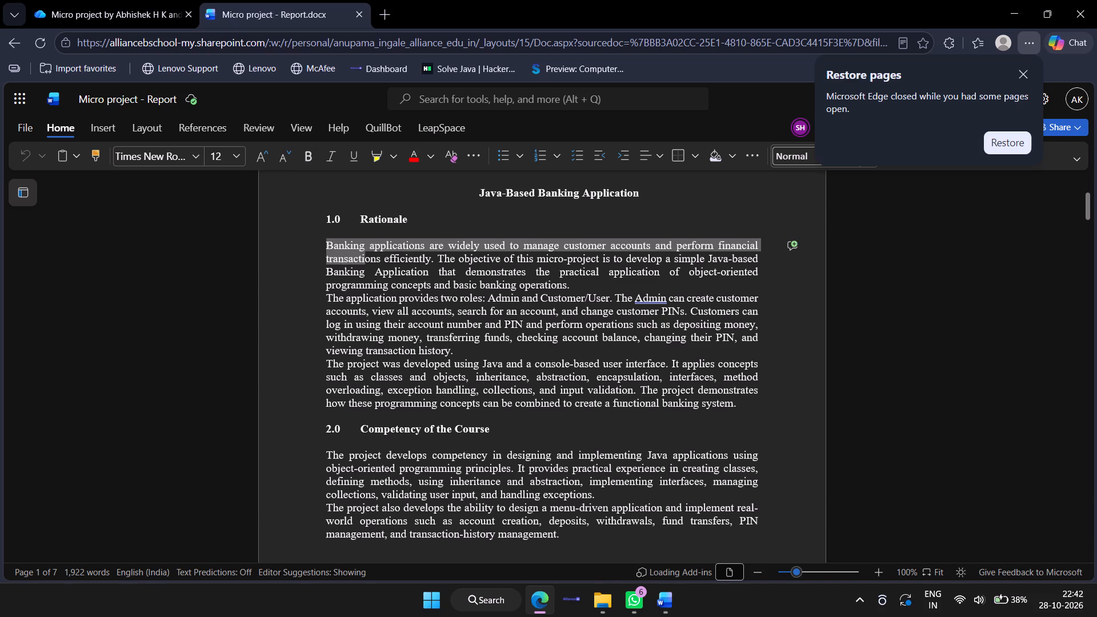
drag(373, 257, 792, 403)
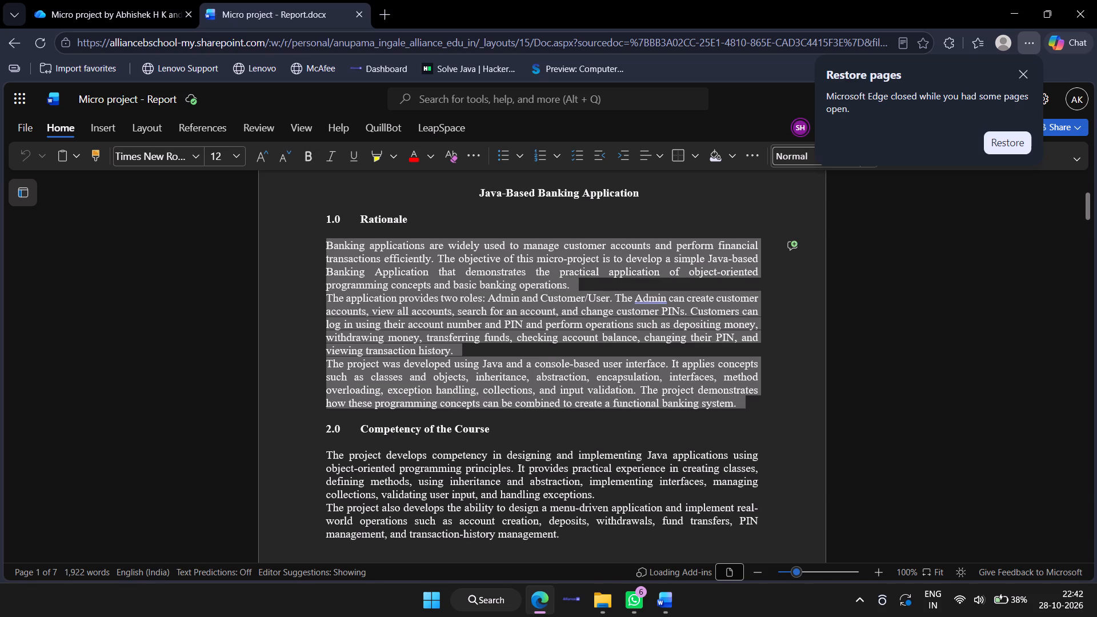
drag(792, 403, 736, 398)
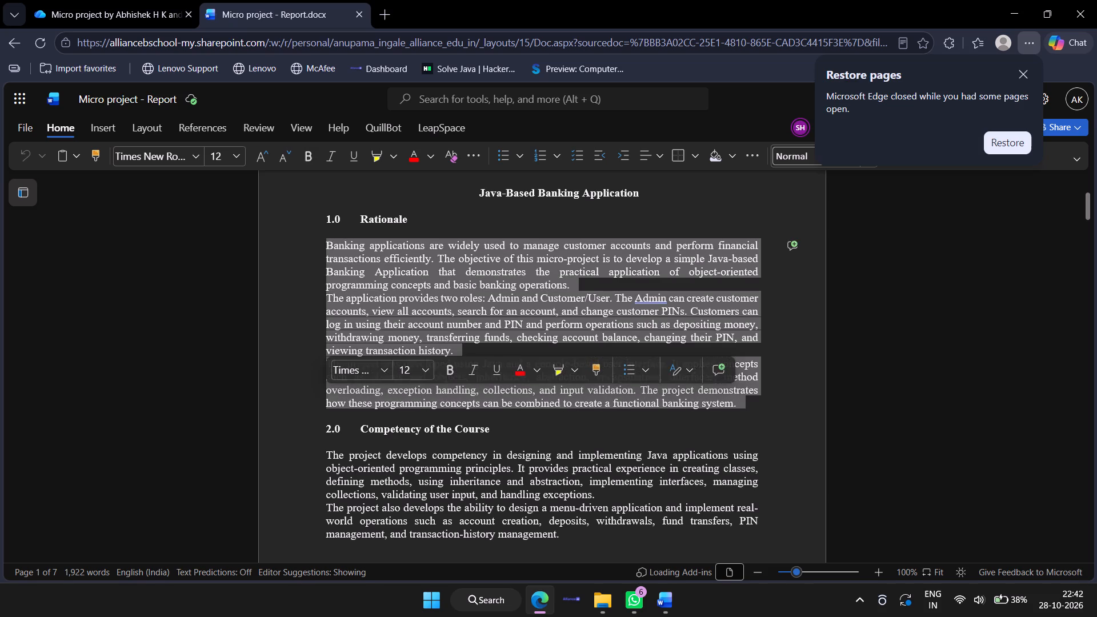
key(ctrl+c)
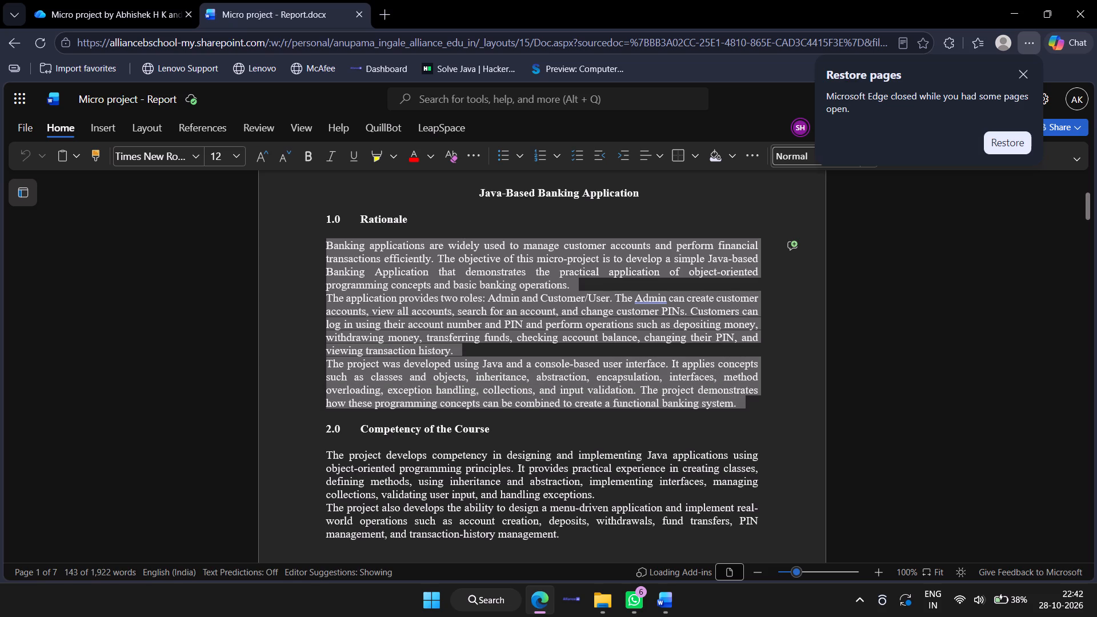
scroll(736, 398, down, 2)
click(736, 398)
scroll(736, 398, down, 2)
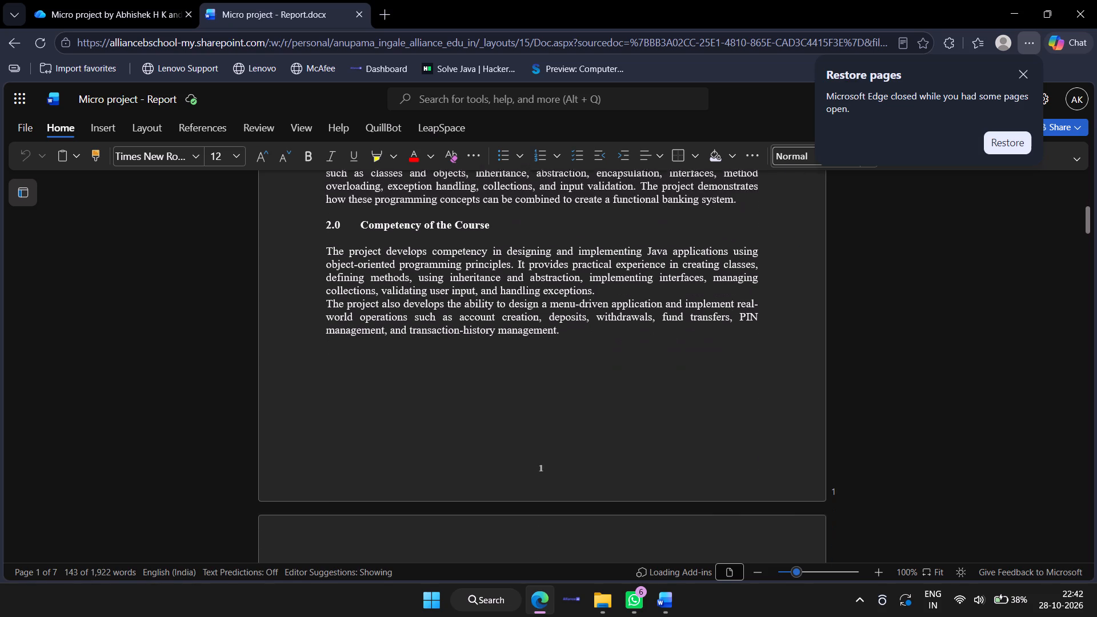
scroll(736, 398, down, 5)
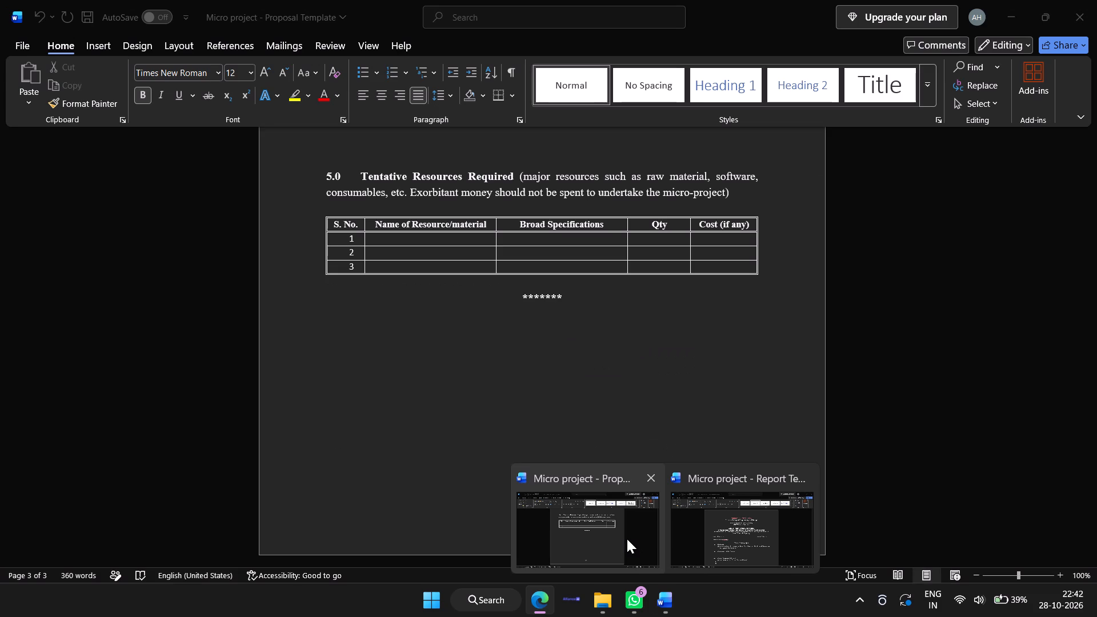
Switch to the Proposal Template in Word and replace the bracketed instruction under 1.0 Rationale with the copied banking application text.
click(627, 539)
scroll(534, 309, up, 10)
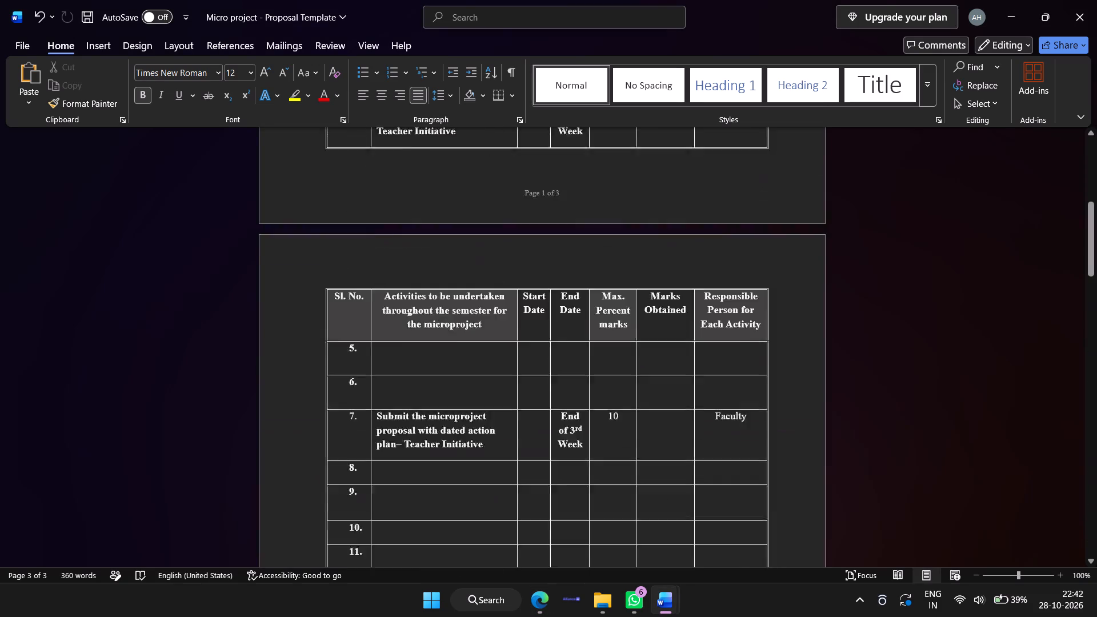
scroll(534, 309, up, 1)
scroll(534, 309, down, 4)
scroll(534, 309, up, 3)
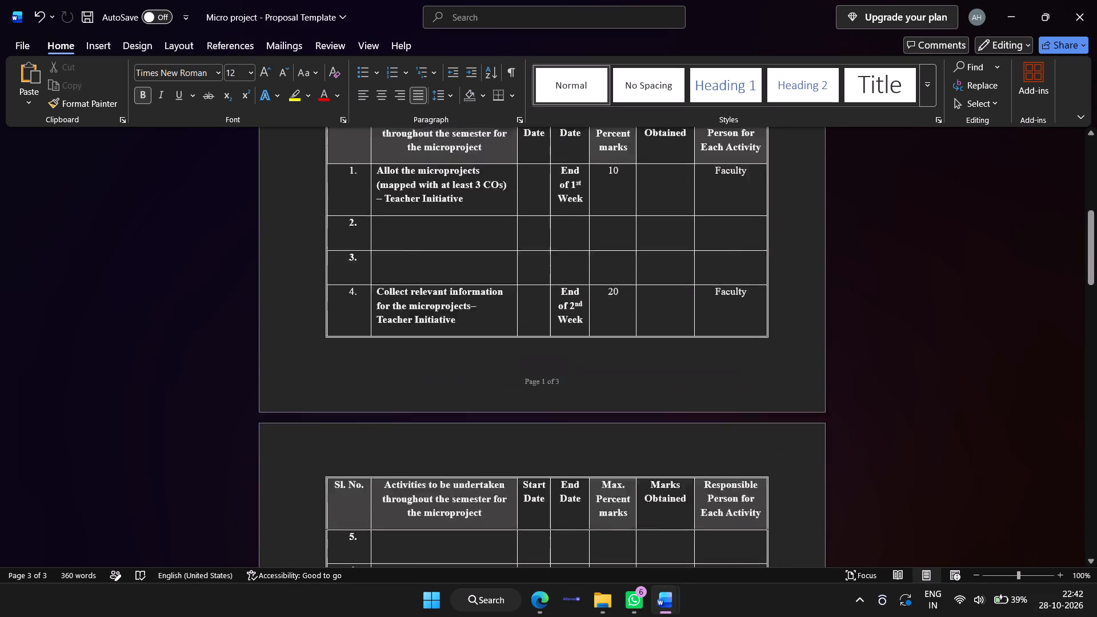
scroll(534, 309, up, 6)
scroll(534, 309, down, 1)
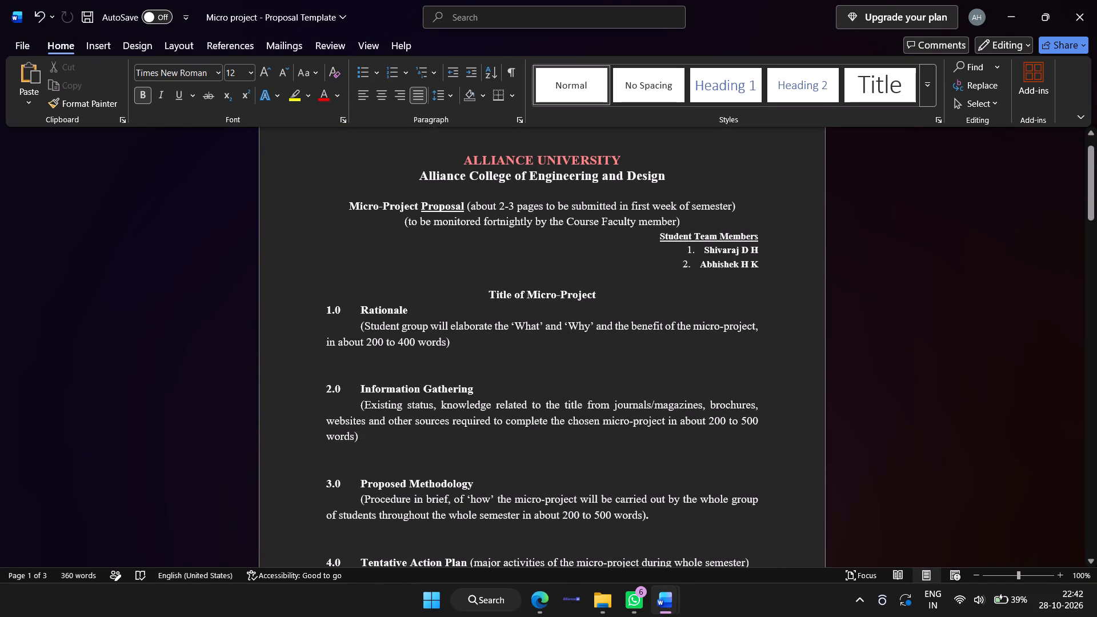
drag(355, 326, 455, 344)
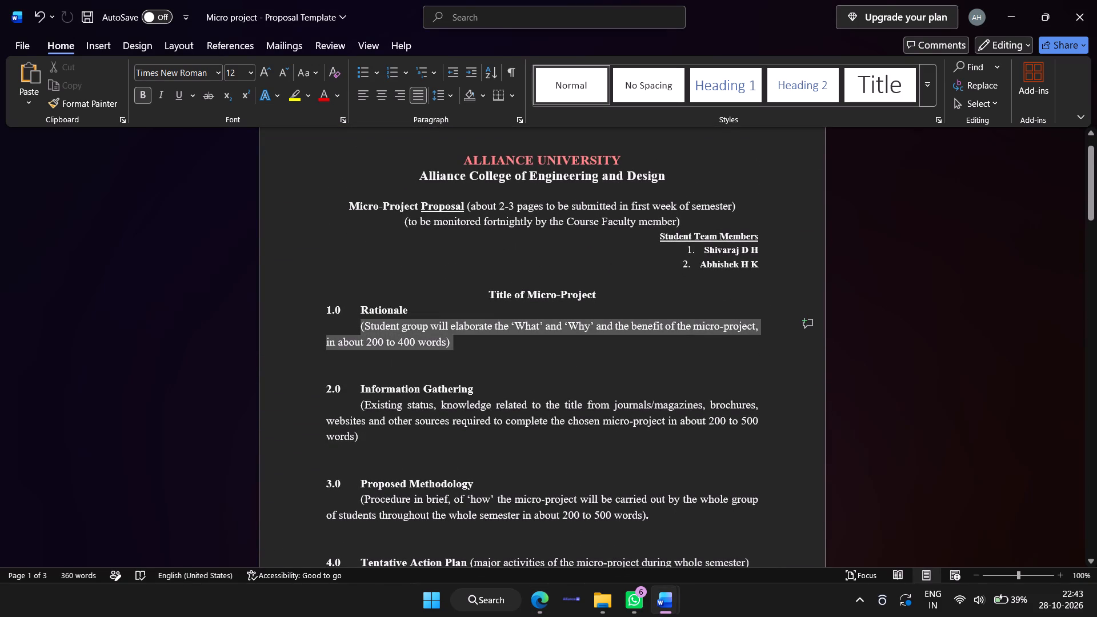
drag(455, 344, 454, 346)
key(ctrl+v)
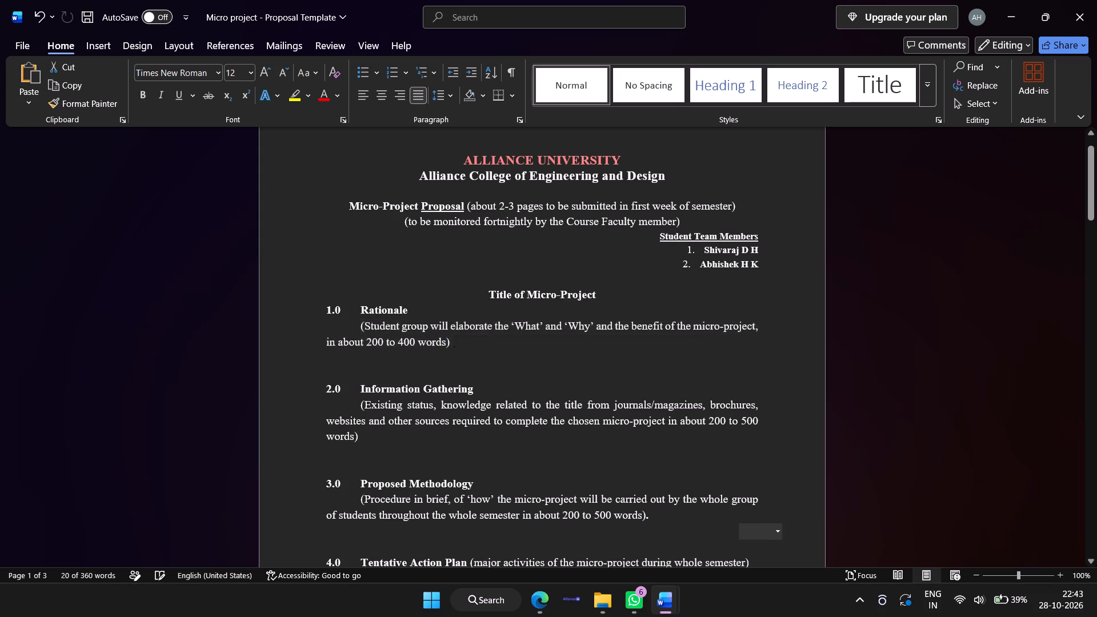
Compare the proposal's remaining sections with the Report Template java document, reading its sections from Rationale to Outputs of the Micro-project.
scroll(454, 346, down, 2)
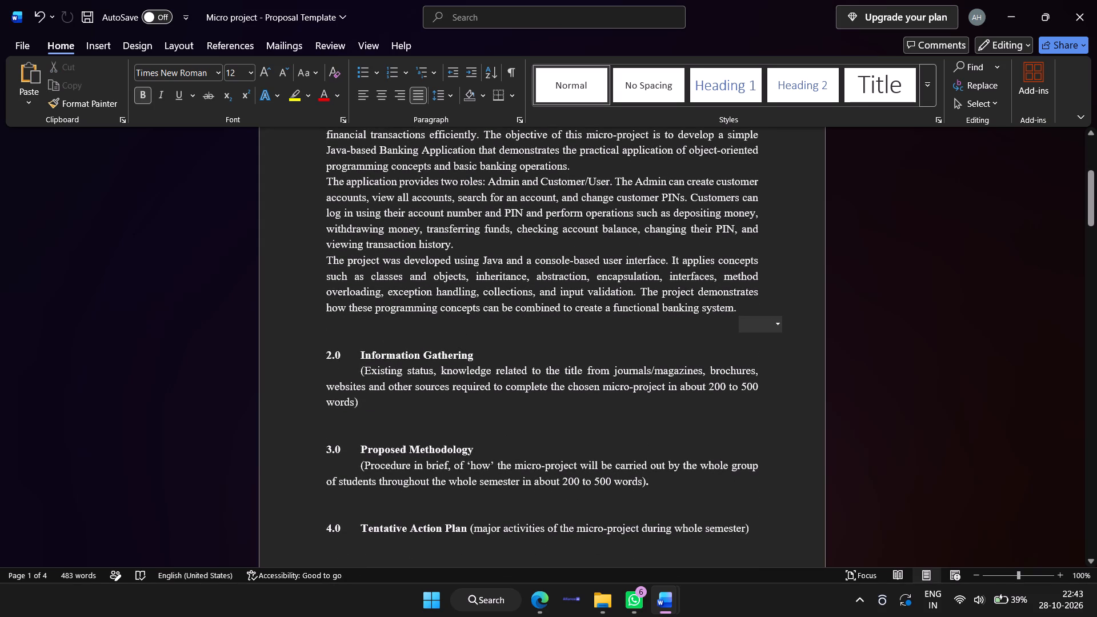
scroll(609, 326, down, 1)
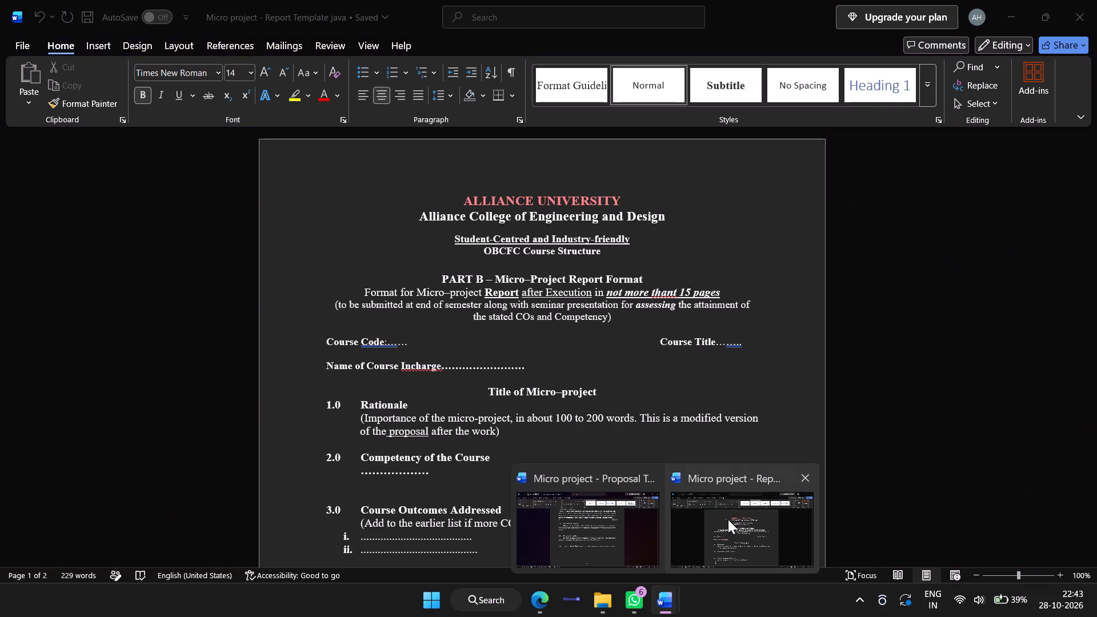
click(728, 519)
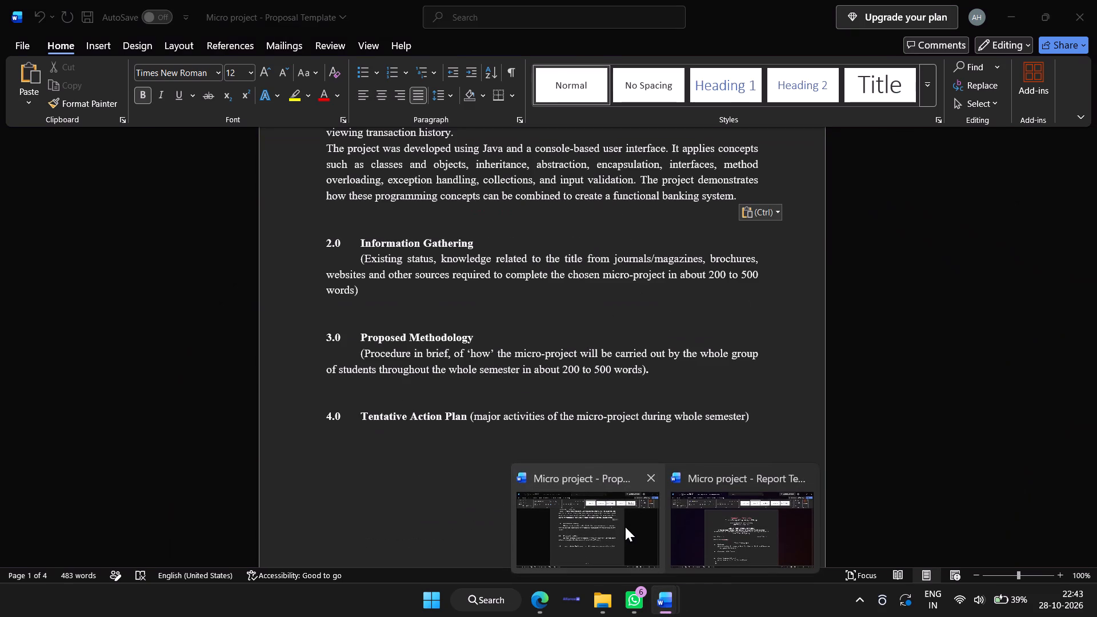
click(625, 529)
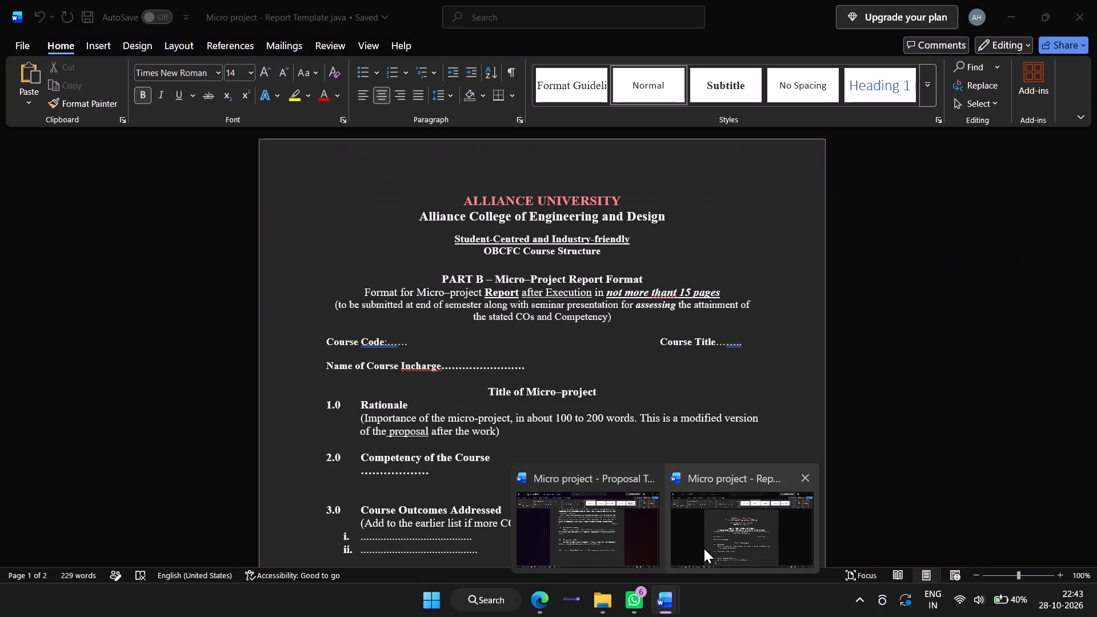
click(704, 548)
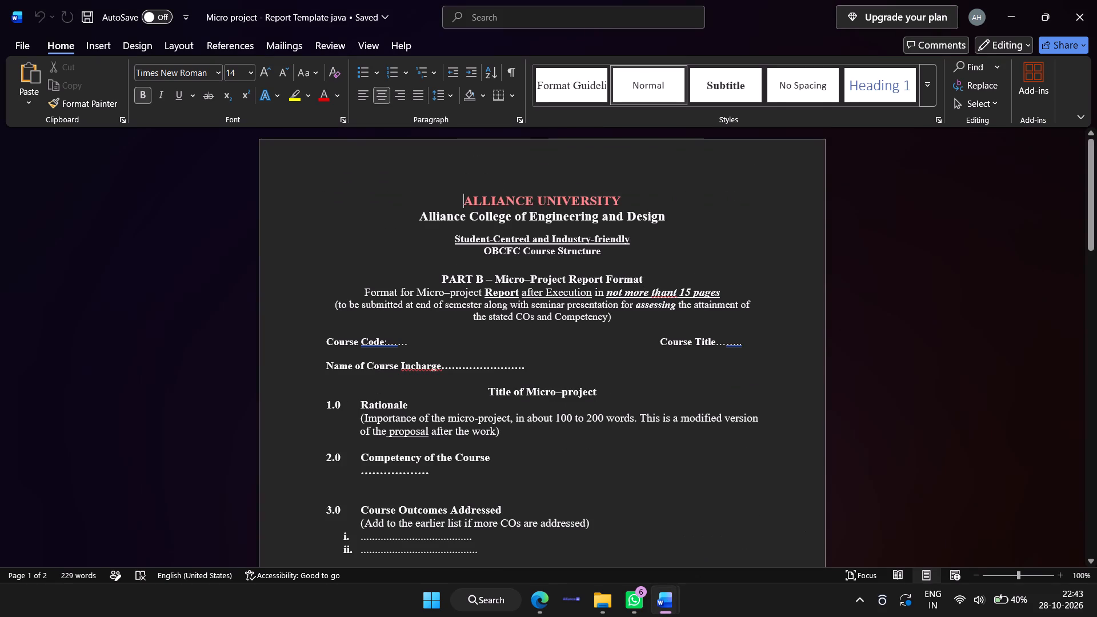
scroll(636, 456, down, 1)
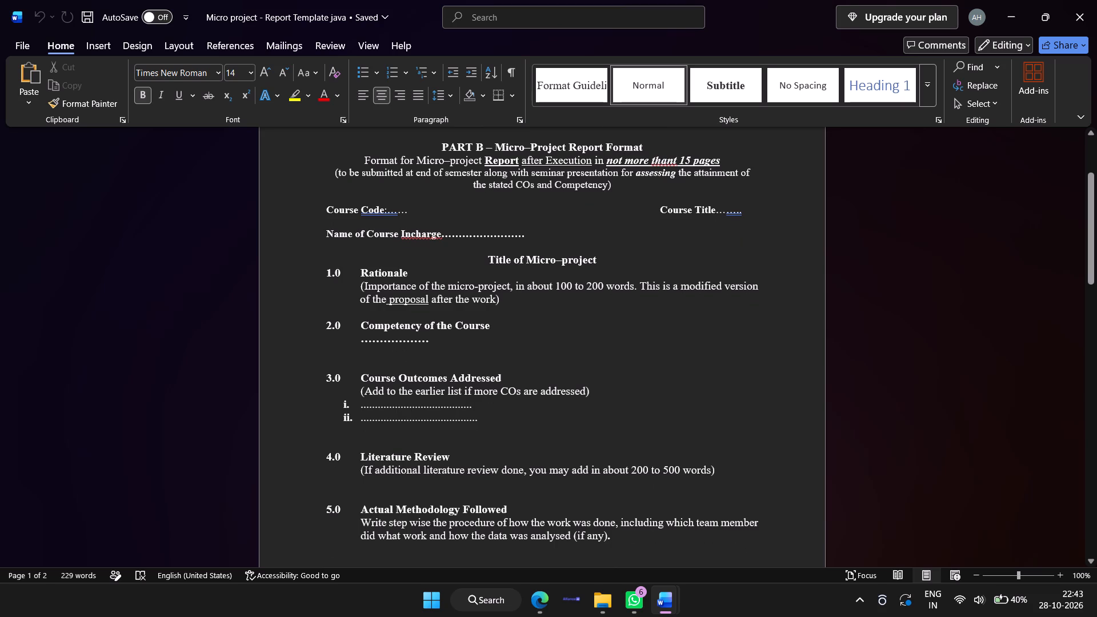
scroll(743, 312, up, 1)
scroll(743, 312, down, 2)
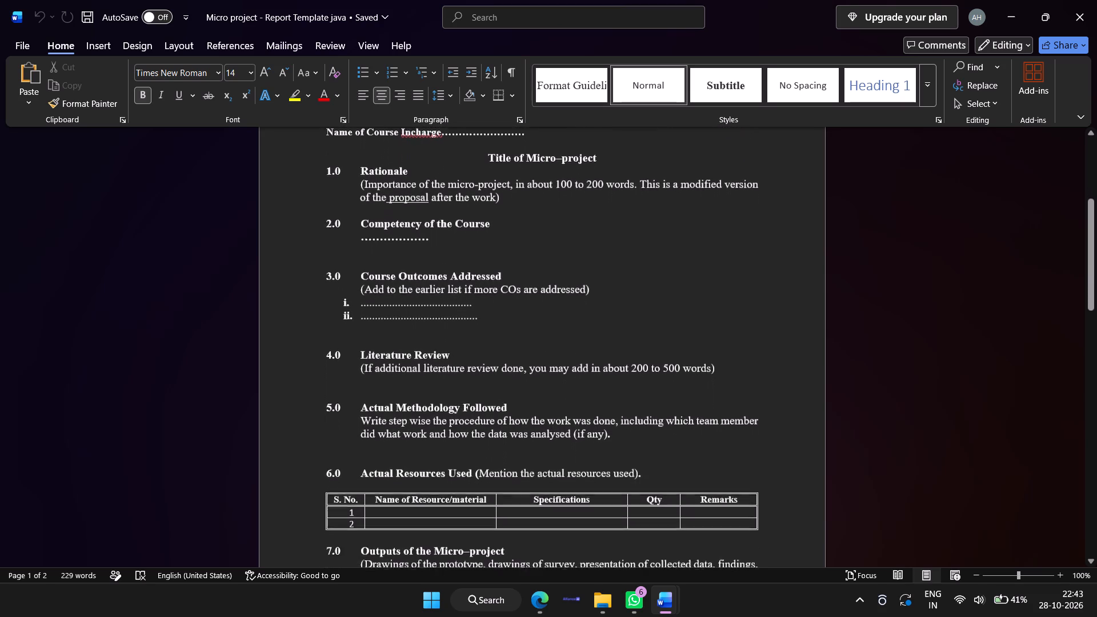
scroll(743, 312, down, 1)
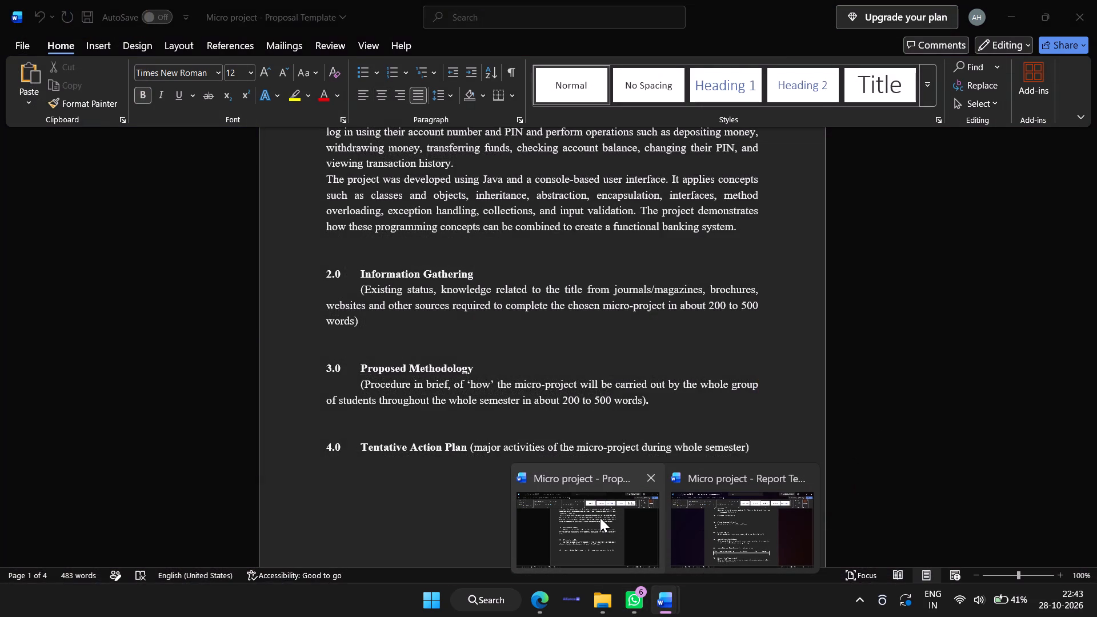
Review the proposal from its title through the Tentative Action Plan table, checking its unfilled sections against the Report Template java document.
click(600, 518)
scroll(588, 377, up, 6)
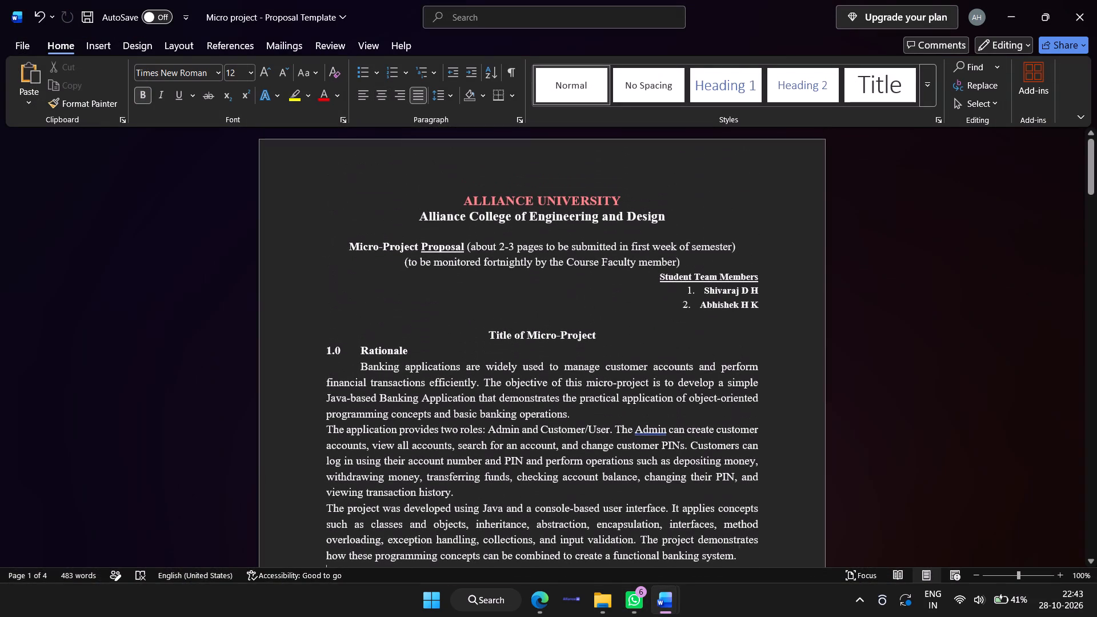
scroll(588, 377, down, 3)
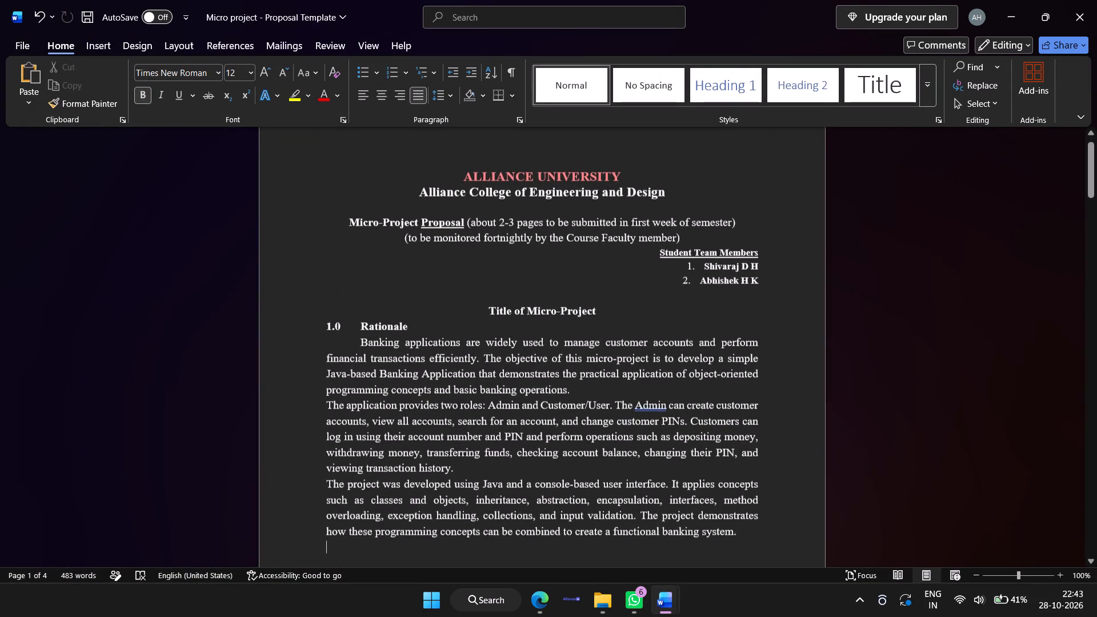
scroll(588, 377, down, 4)
scroll(588, 377, up, 3)
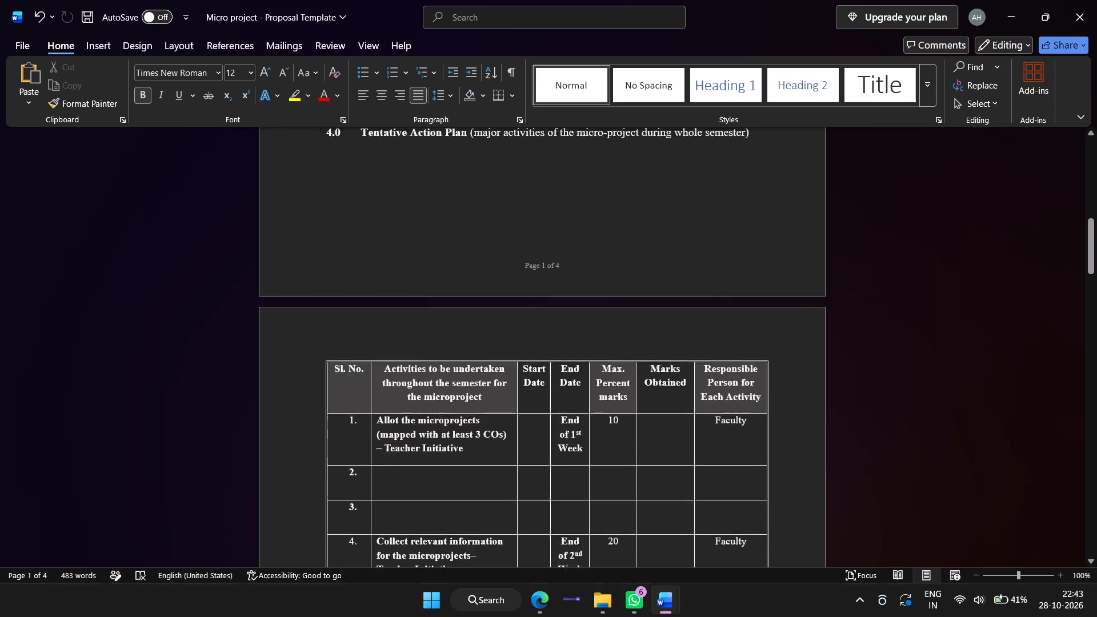
scroll(588, 377, up, 2)
scroll(588, 377, down, 5)
scroll(588, 377, up, 2)
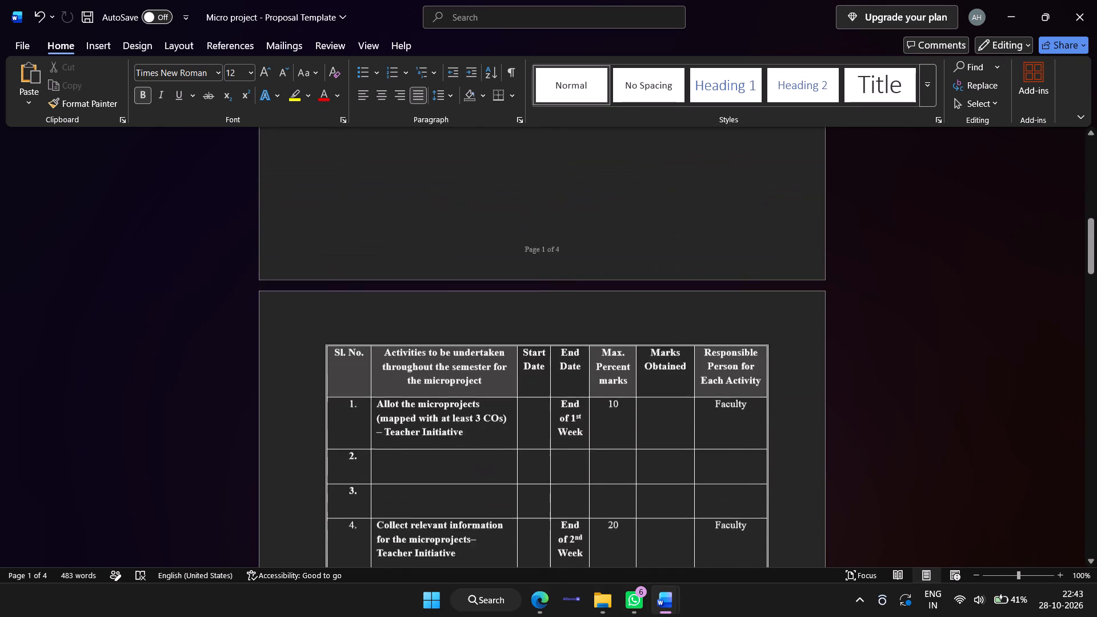
scroll(588, 377, up, 3)
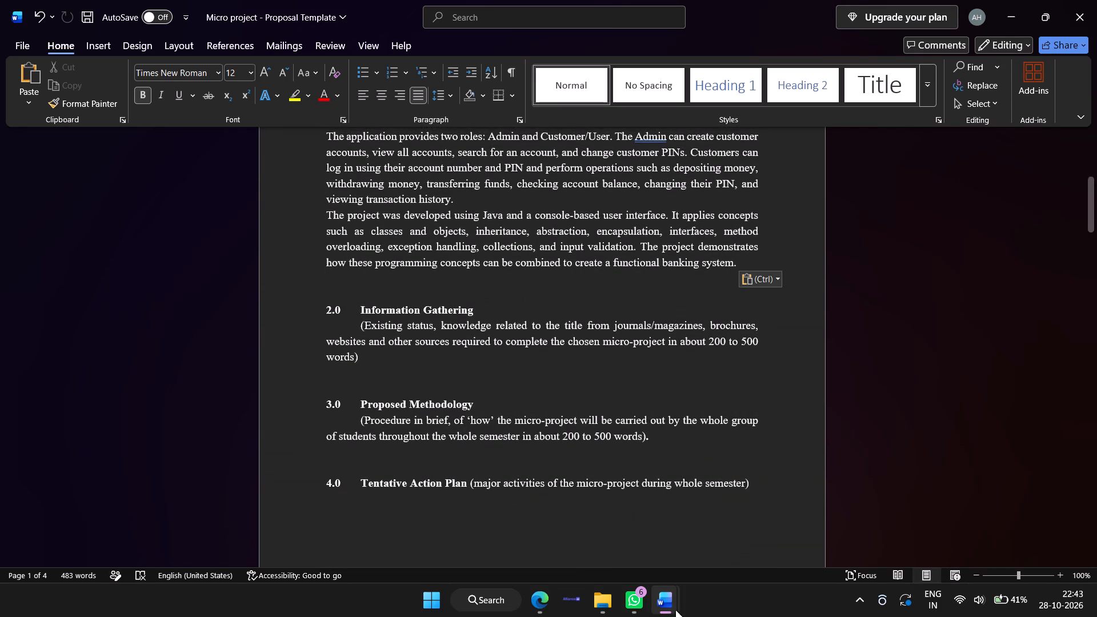
click(716, 507)
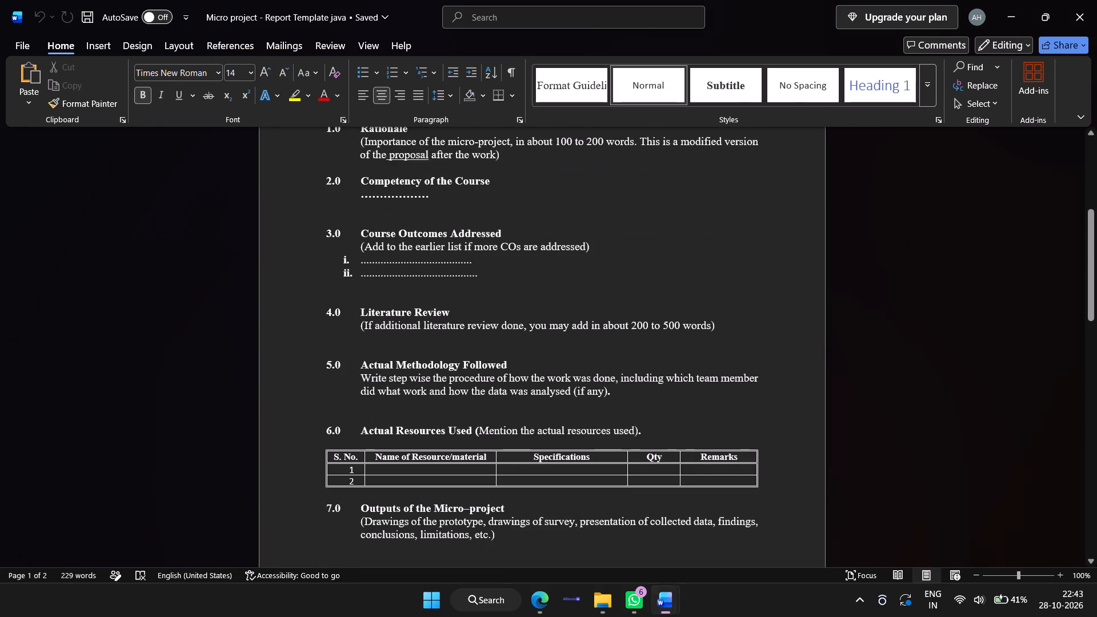
scroll(679, 257, up, 7)
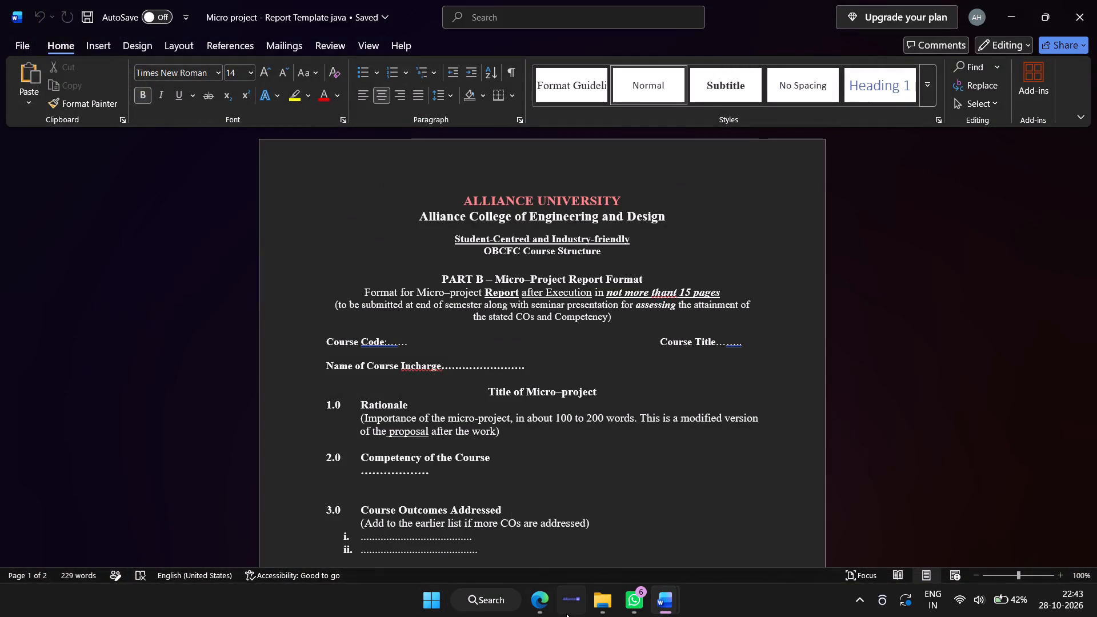
click(534, 548)
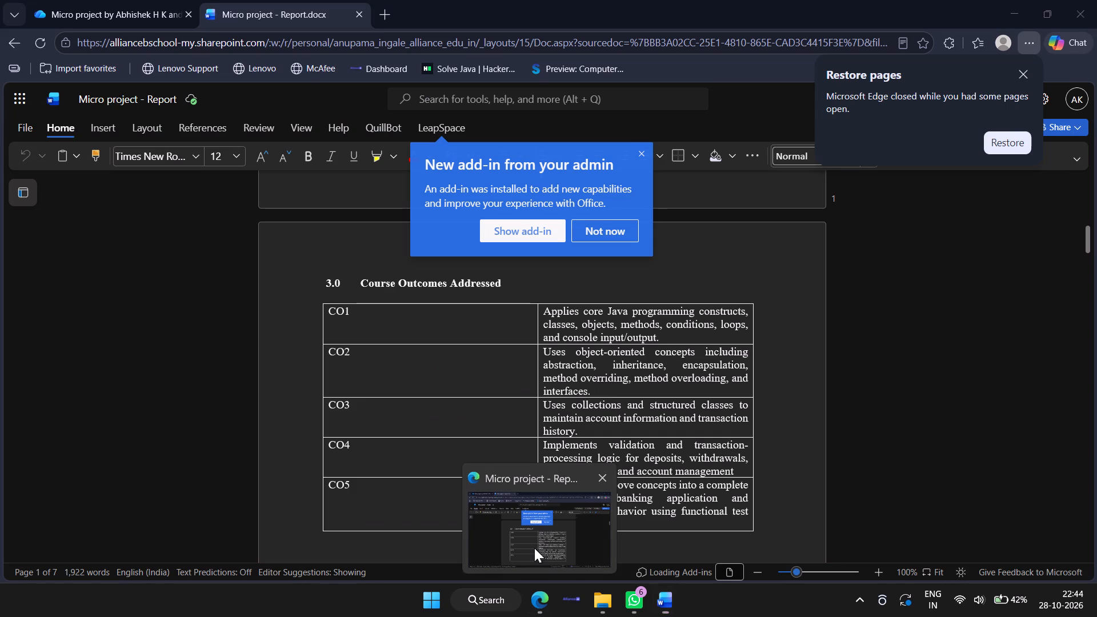
click(625, 325)
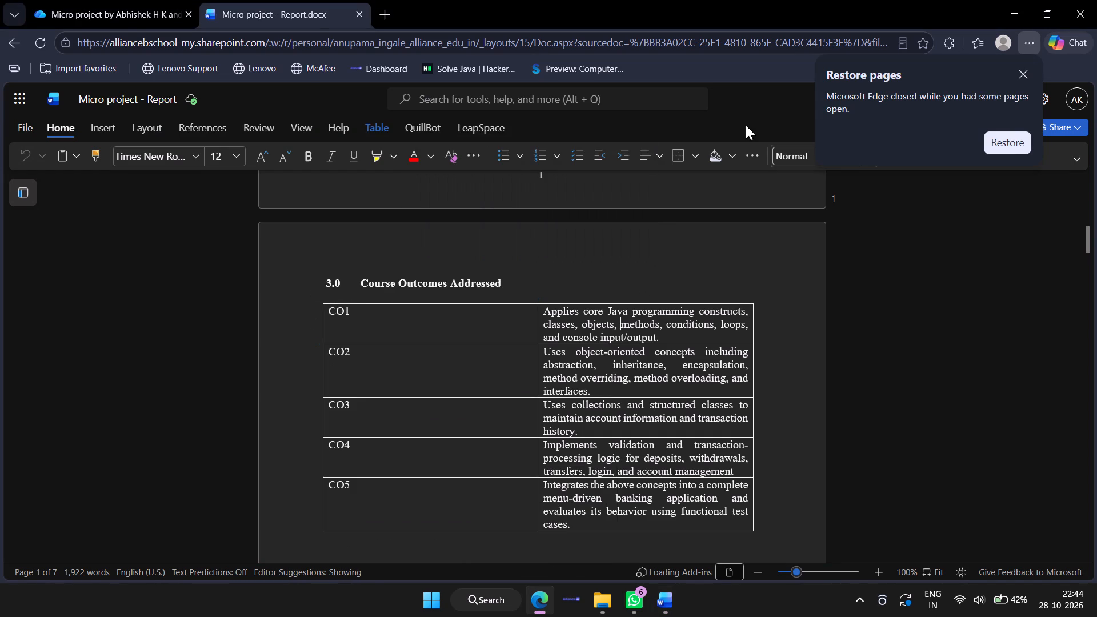
click(638, 239)
scroll(638, 239, up, 8)
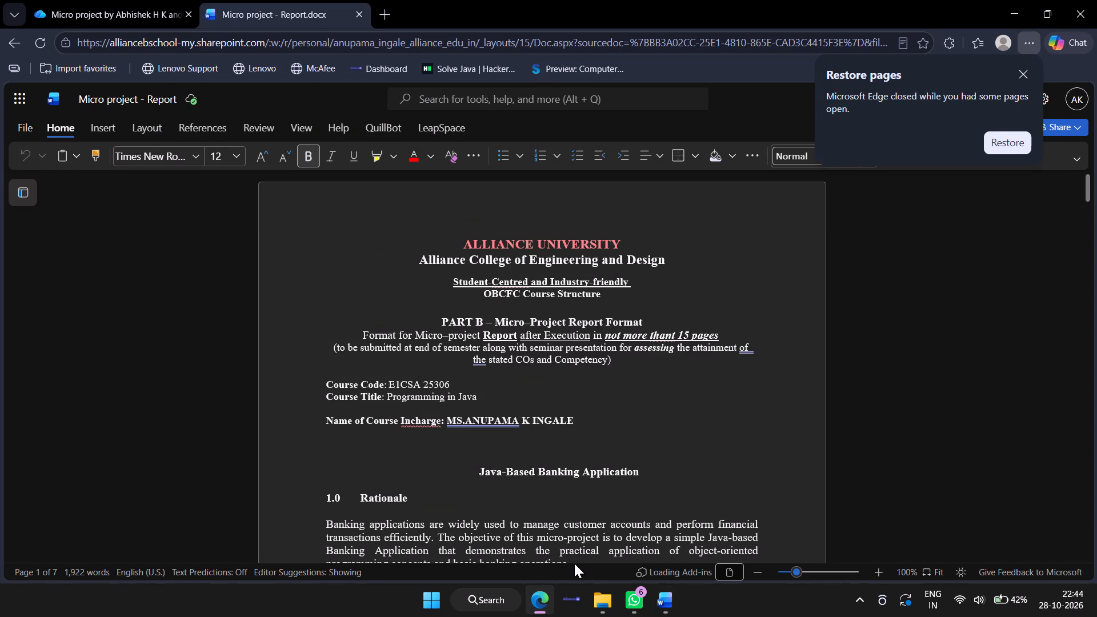
click(99, 3)
click(282, 0)
click(392, 9)
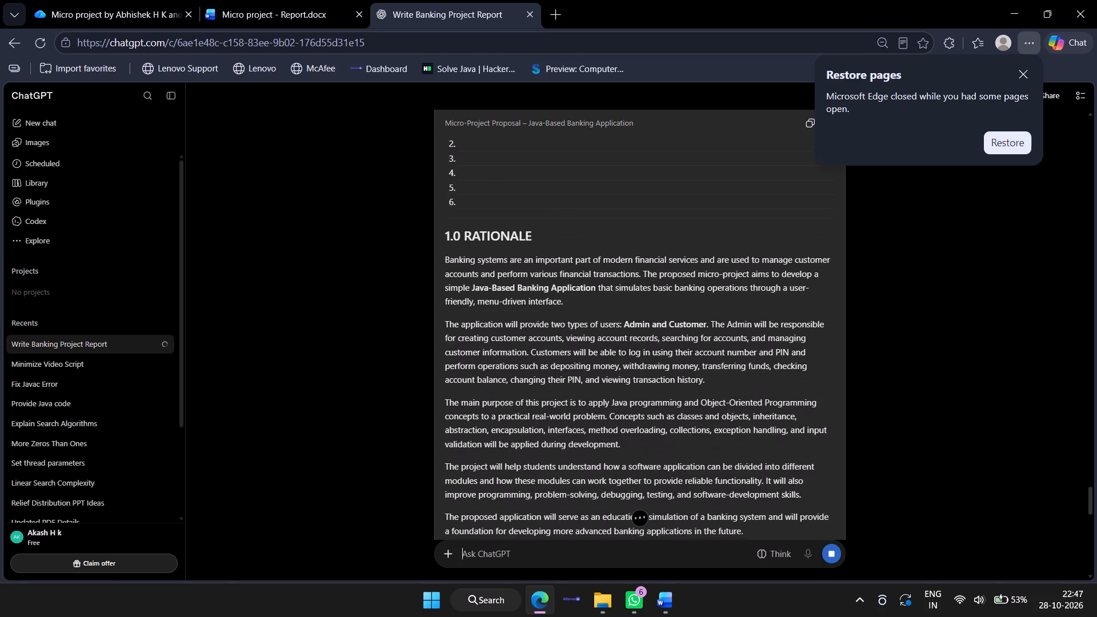
scroll(697, 370, down, 5)
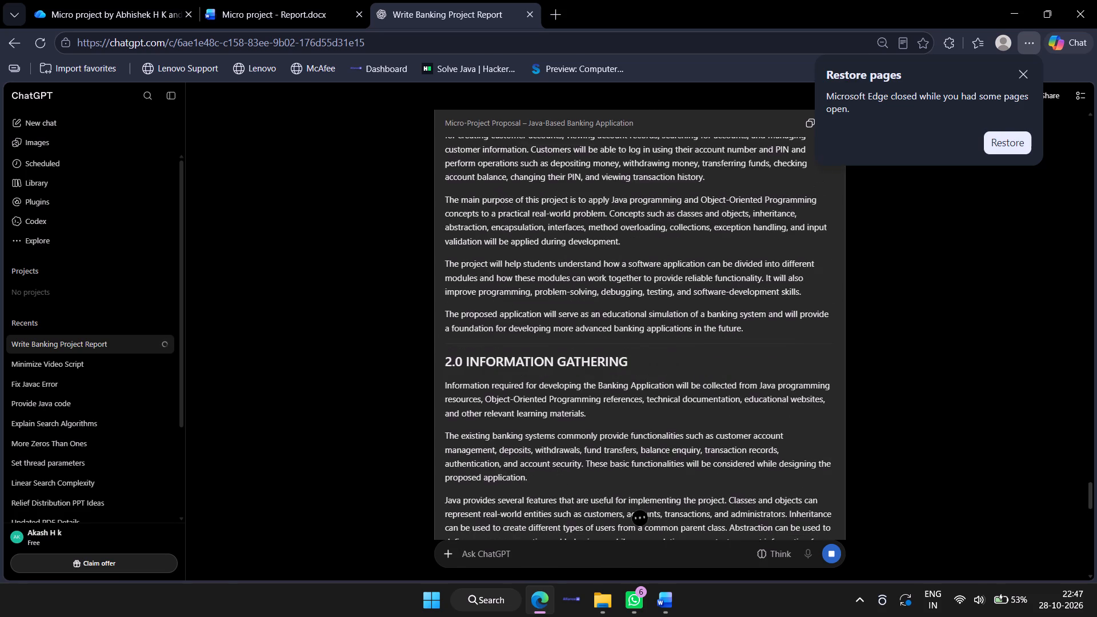
scroll(697, 370, down, 1)
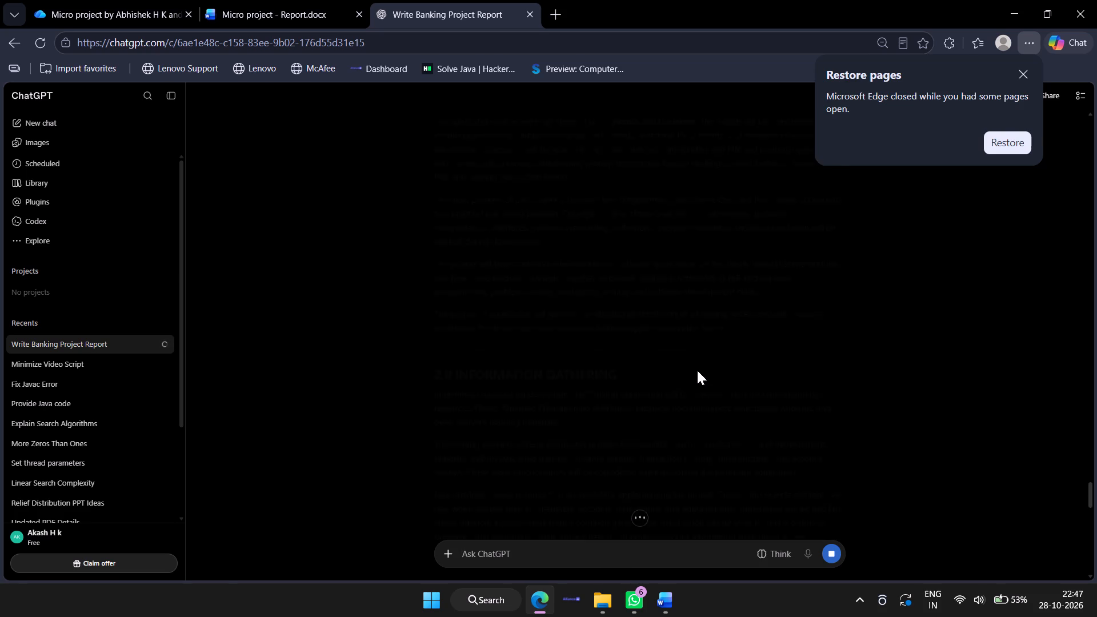
scroll(697, 370, down, 9)
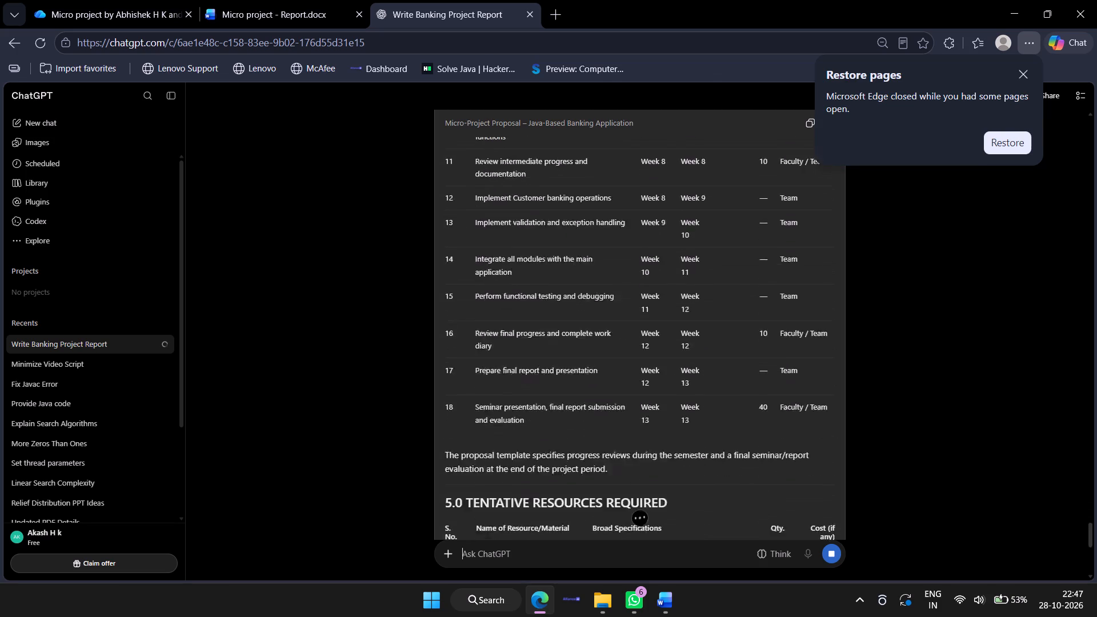
scroll(697, 370, down, 1)
scroll(697, 370, up, 4)
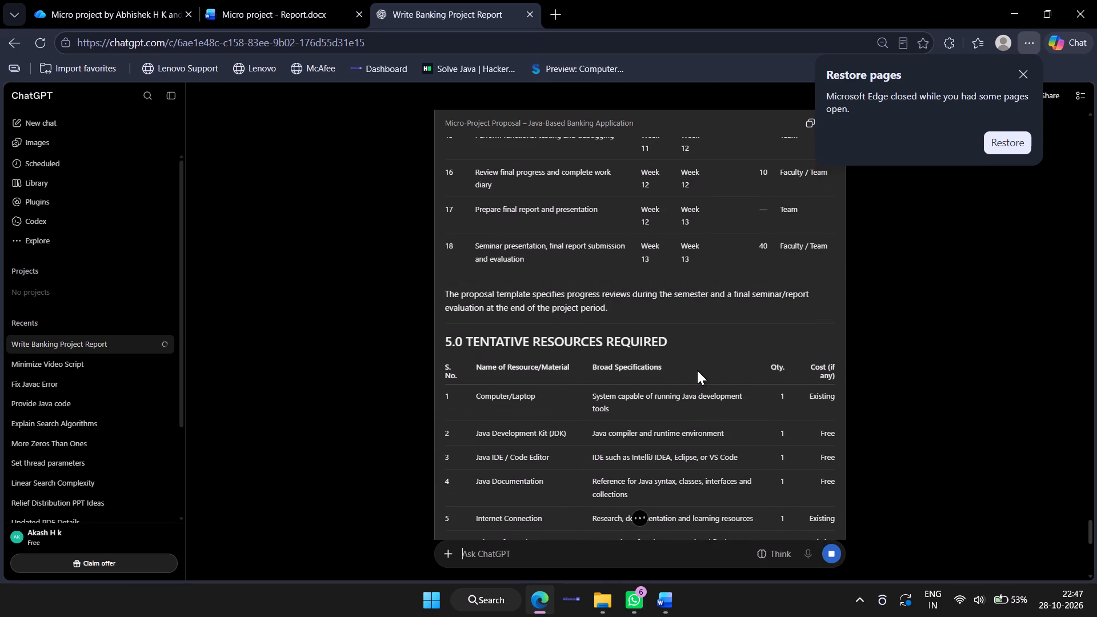
scroll(697, 370, up, 8)
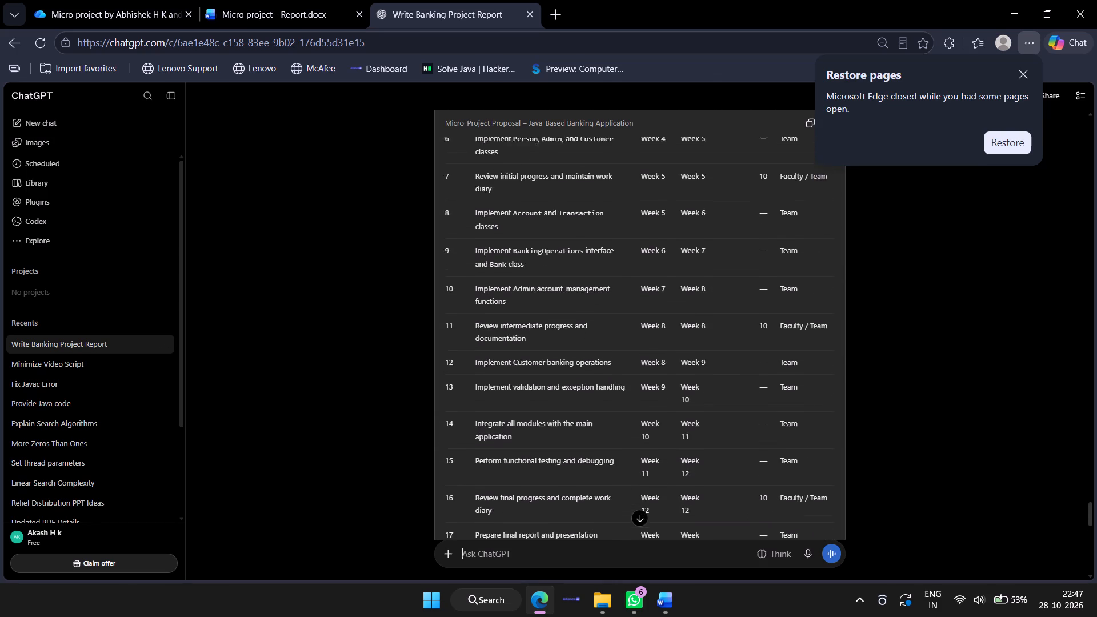
scroll(697, 370, up, 2)
scroll(697, 370, down, 2)
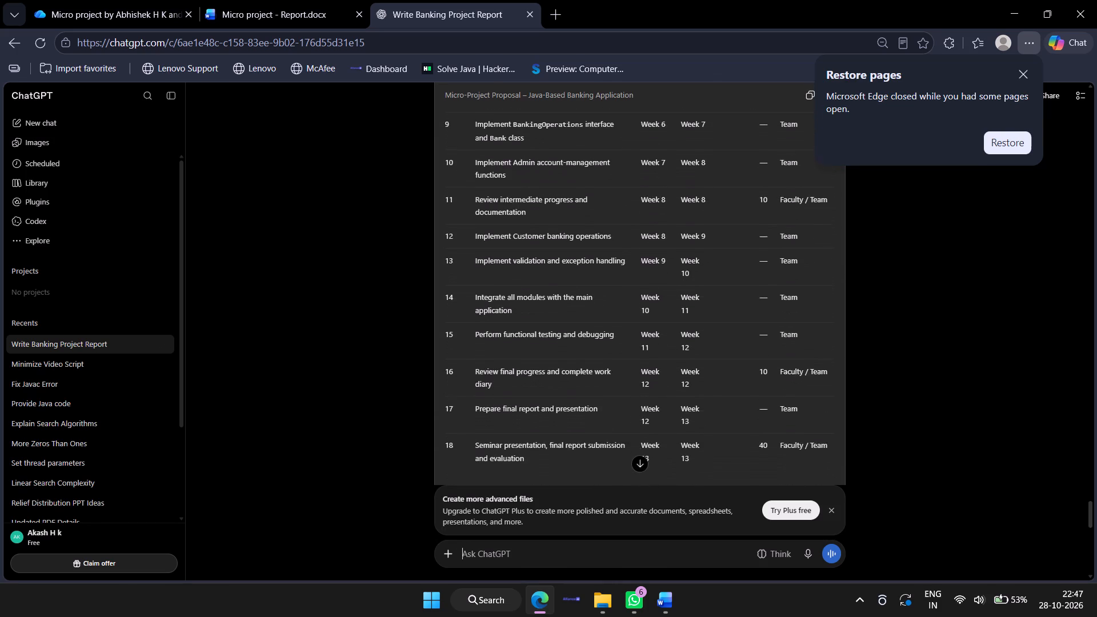
scroll(697, 370, down, 1)
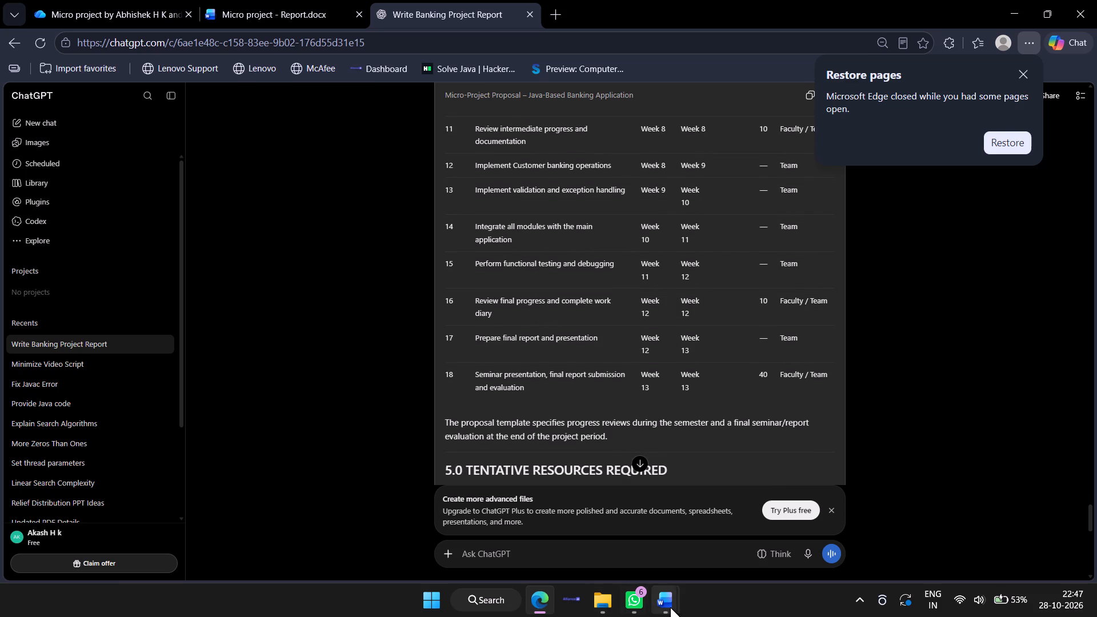
Switch to the Proposal Template in Word and examine its action plan table and the 5.0 Tentative Resources Required section.
click(638, 542)
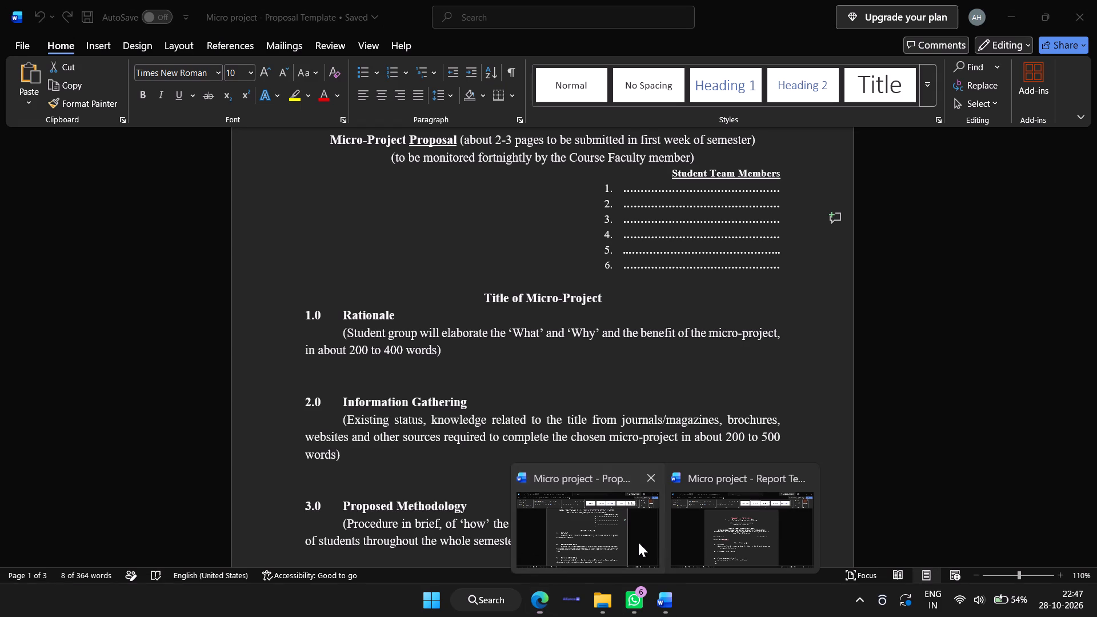
scroll(550, 338, down, 6)
click(550, 338)
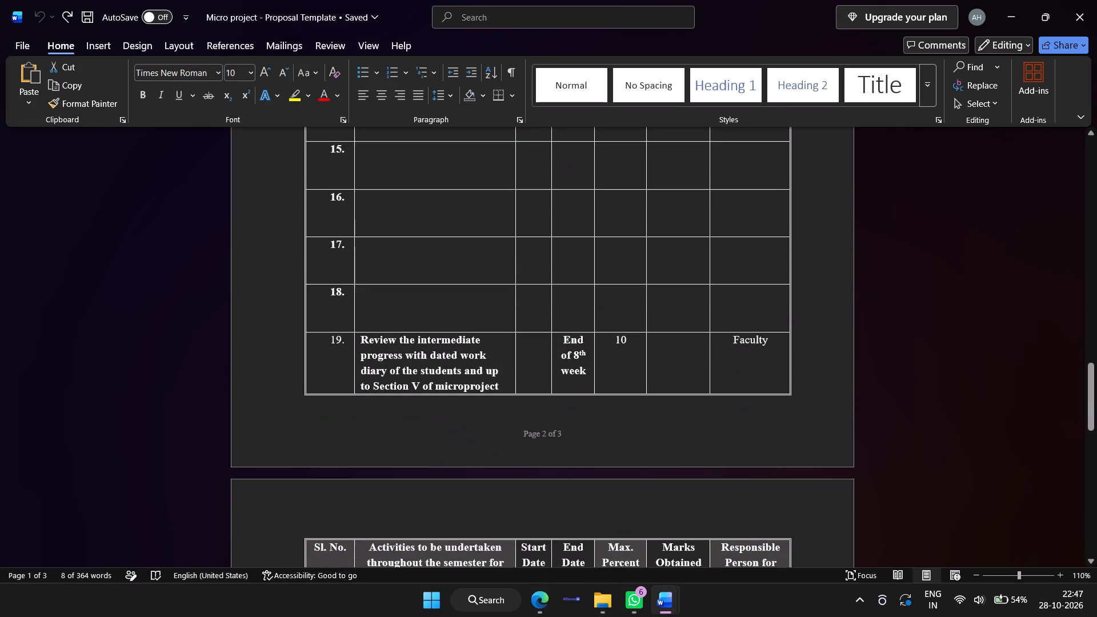
scroll(550, 338, down, 5)
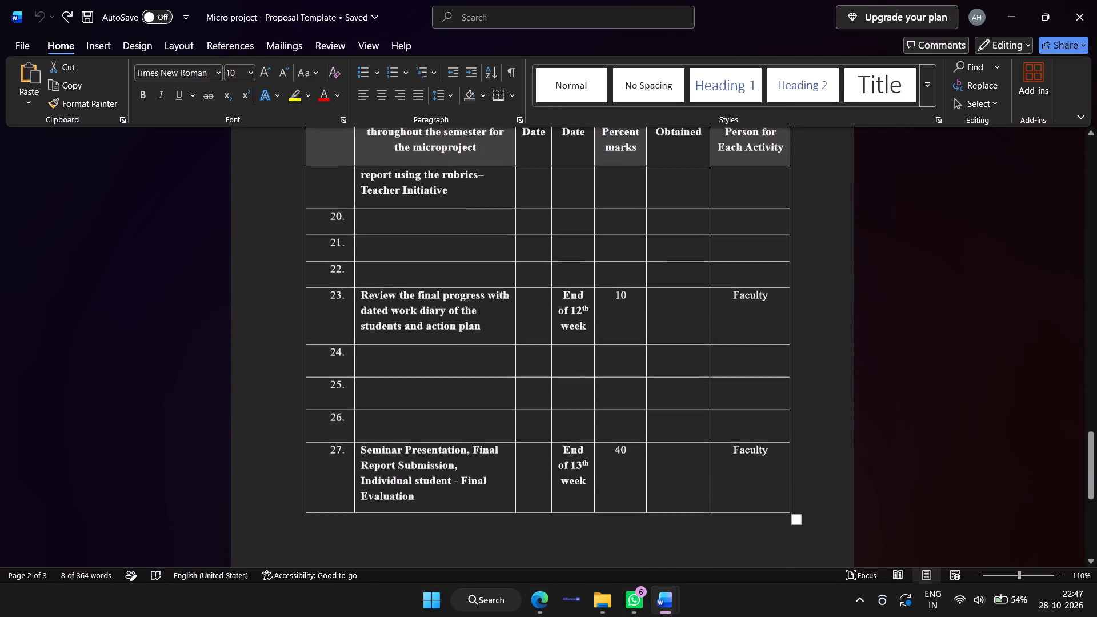
scroll(550, 338, down, 2)
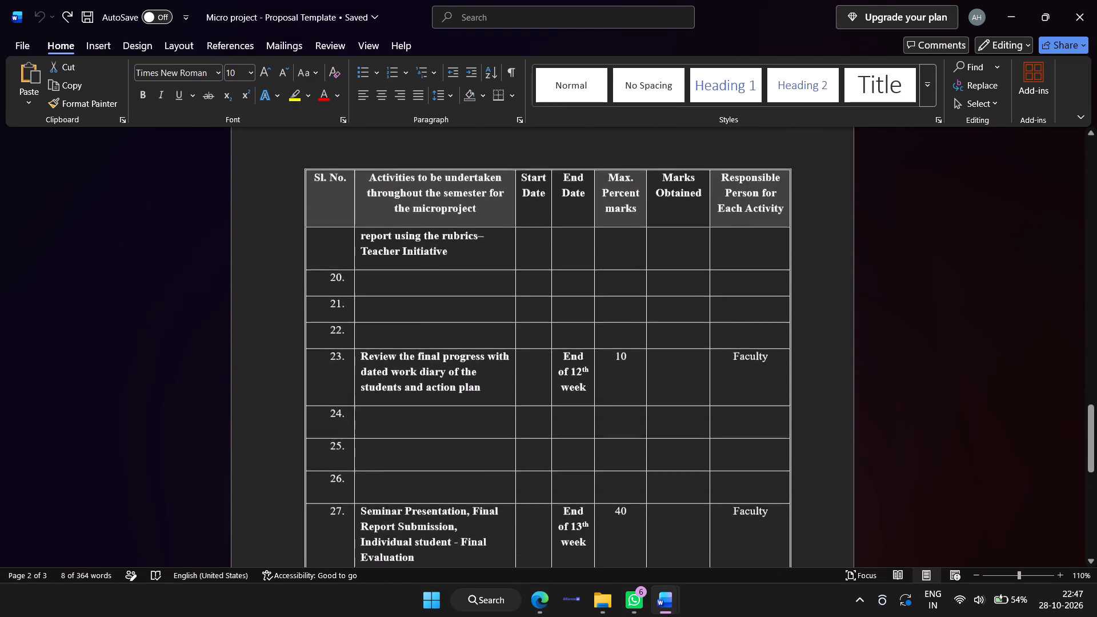
scroll(550, 338, down, 1)
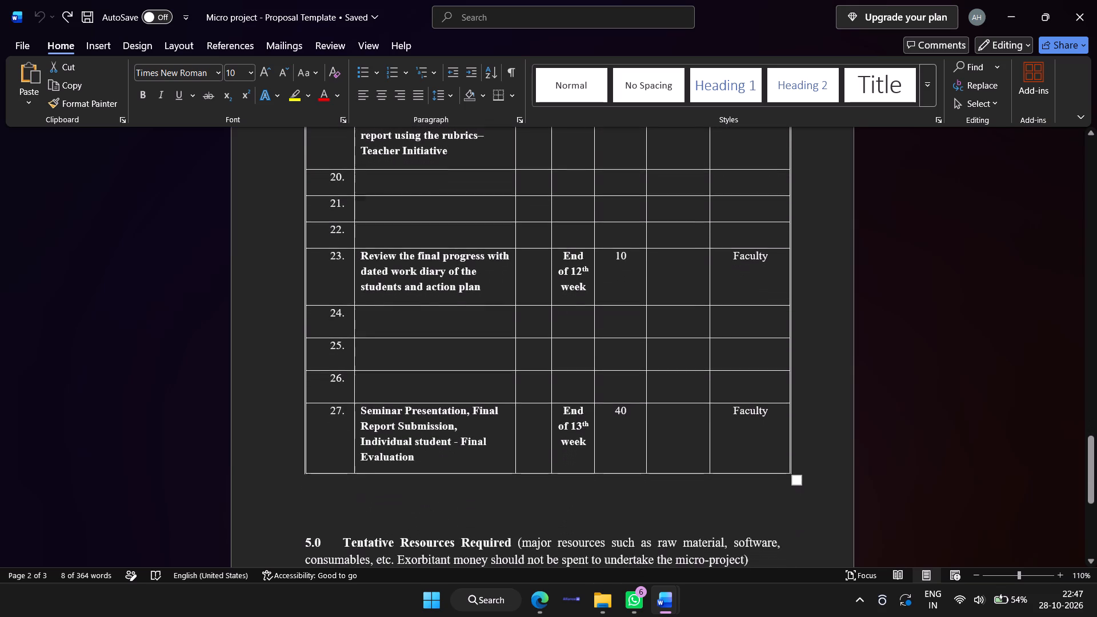
scroll(550, 338, down, 1)
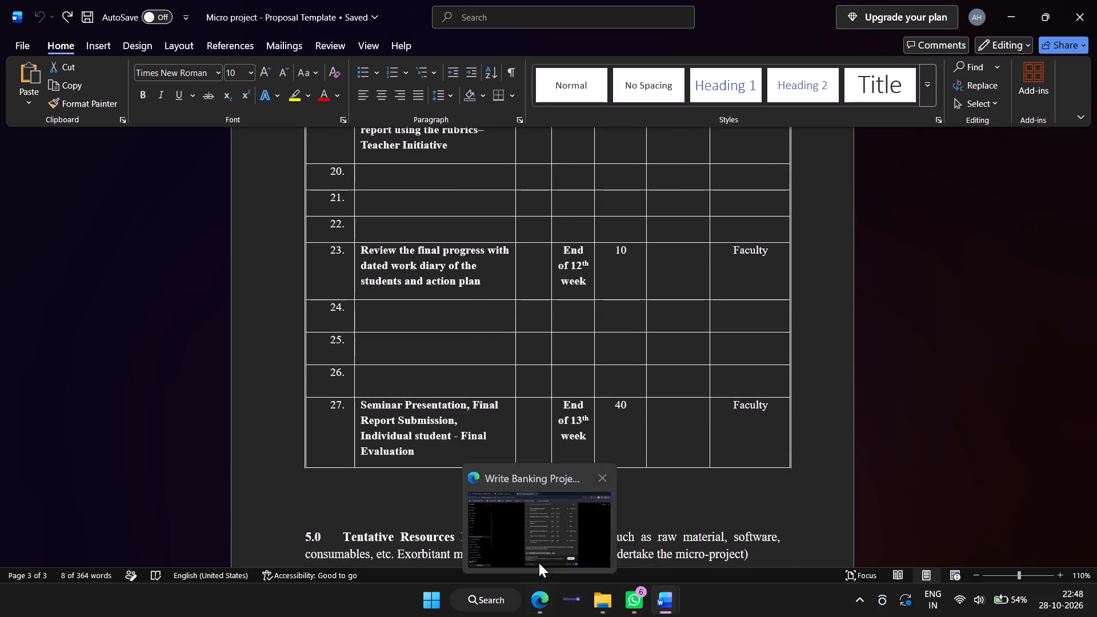
In Edge, return to the shared OneDrive Microproject folder and open MP java Proposal.docx from the team folder modified Sunday at 10:35 AM.
click(535, 555)
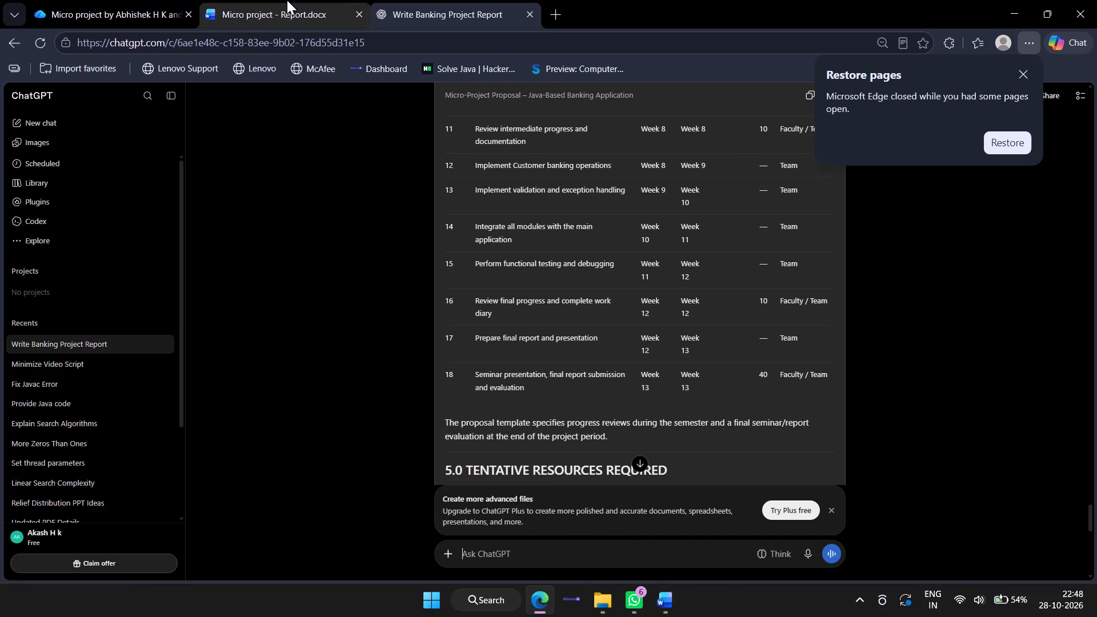
click(287, 0)
click(135, 6)
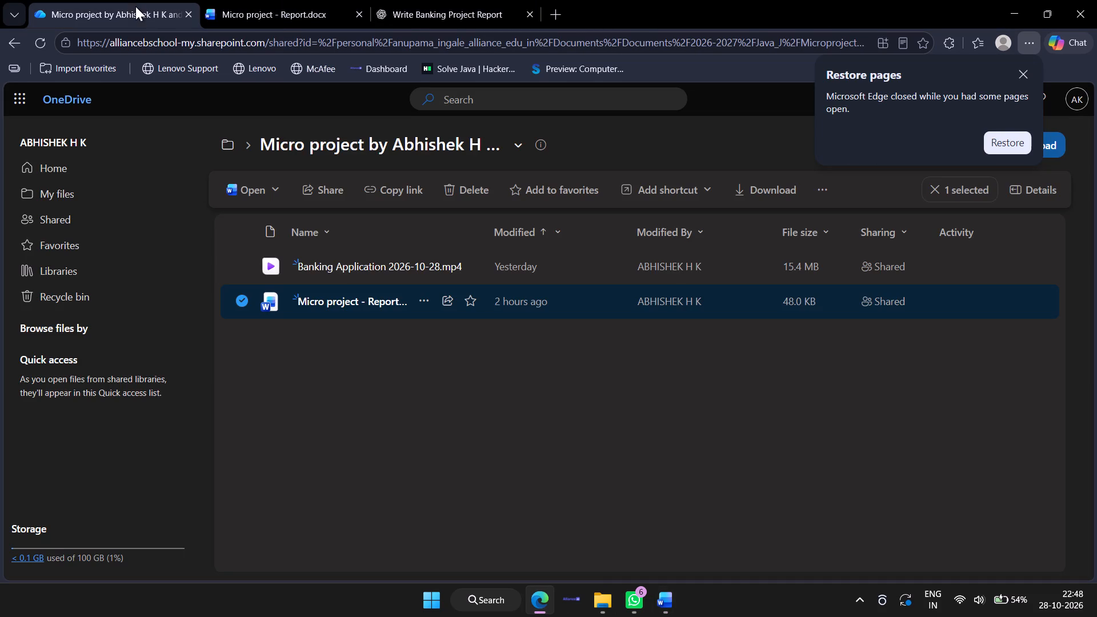
click(11, 38)
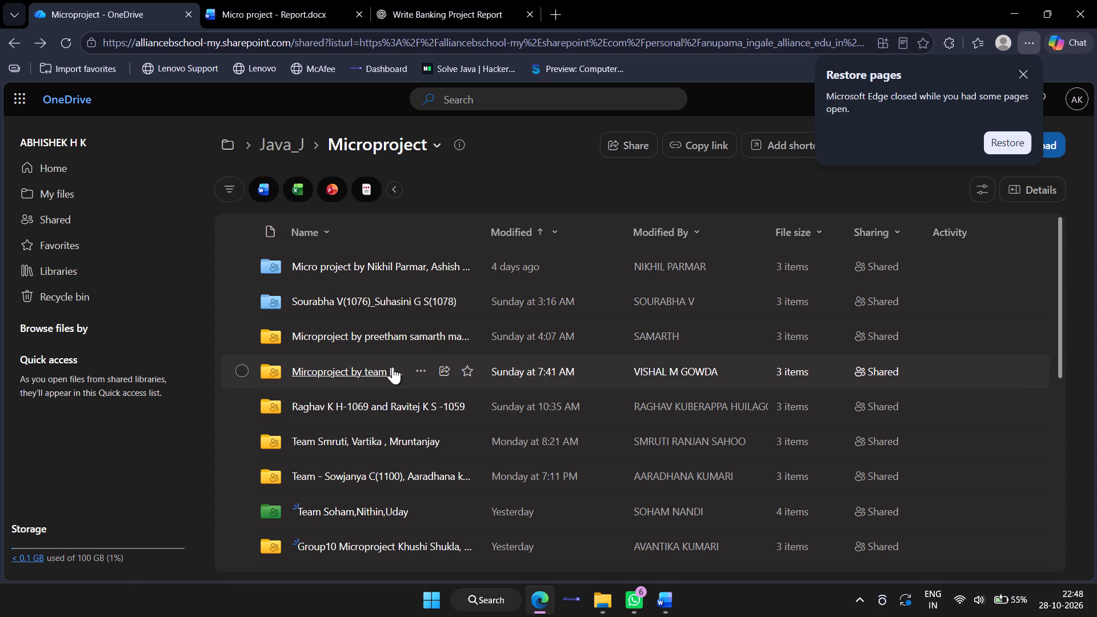
double_click(354, 402)
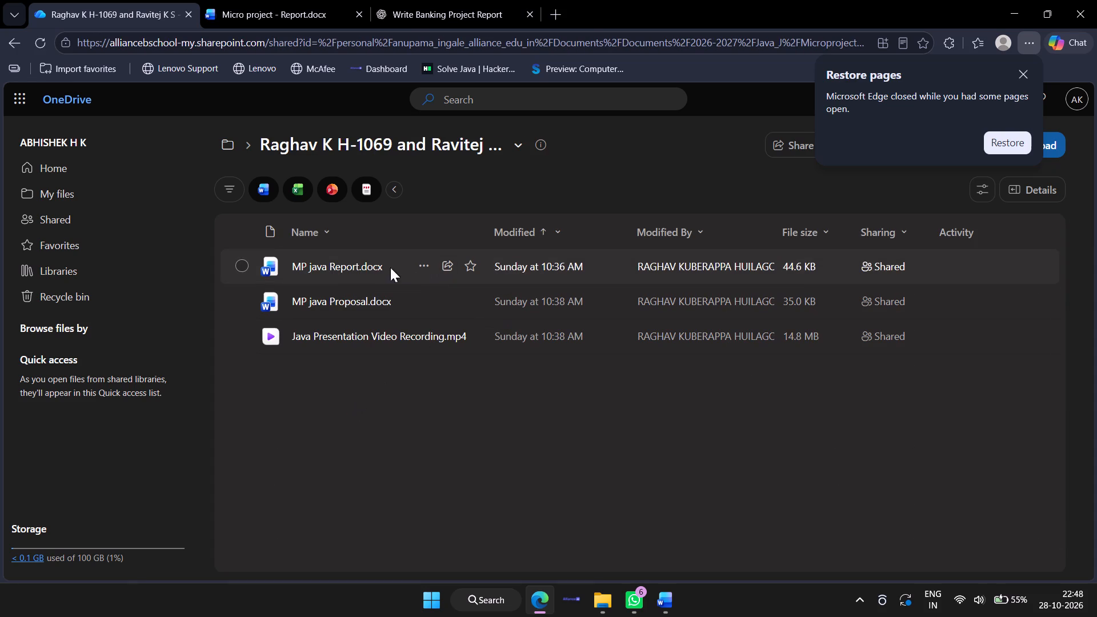
double_click(358, 296)
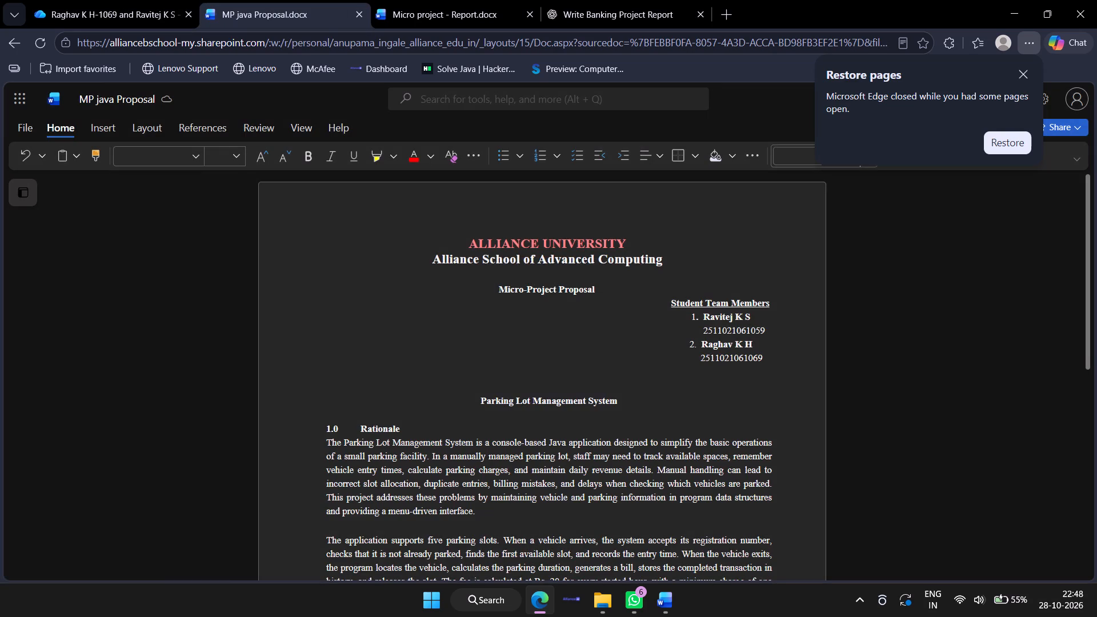
Read the sample proposal from its title through the Rationale and Course Outcomes to the Information Gathering section.
scroll(505, 410, down, 6)
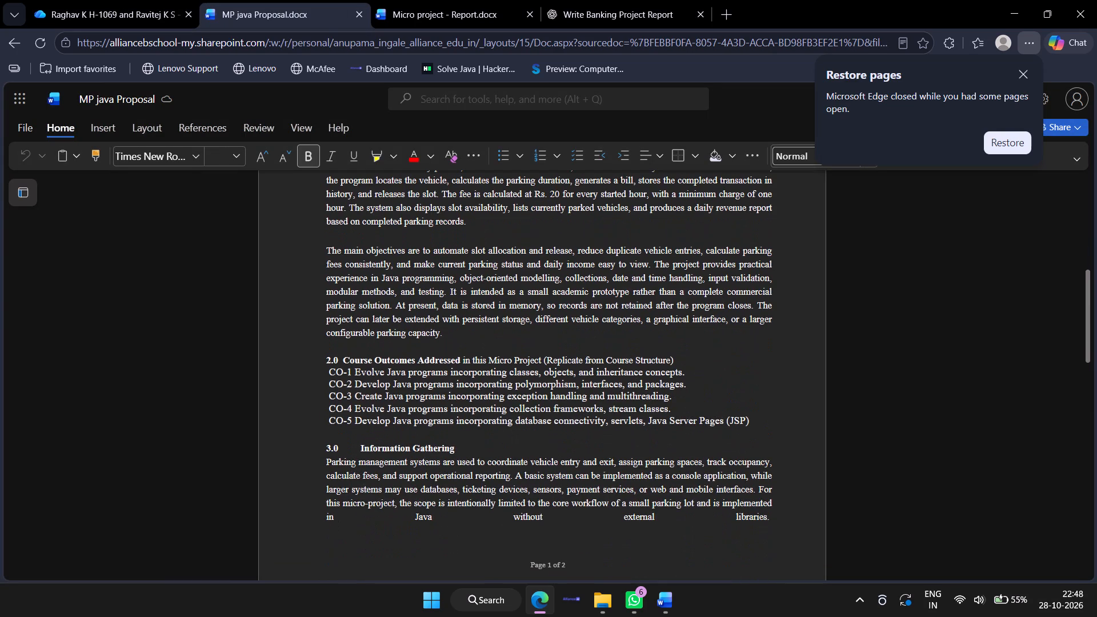
scroll(505, 410, down, 1)
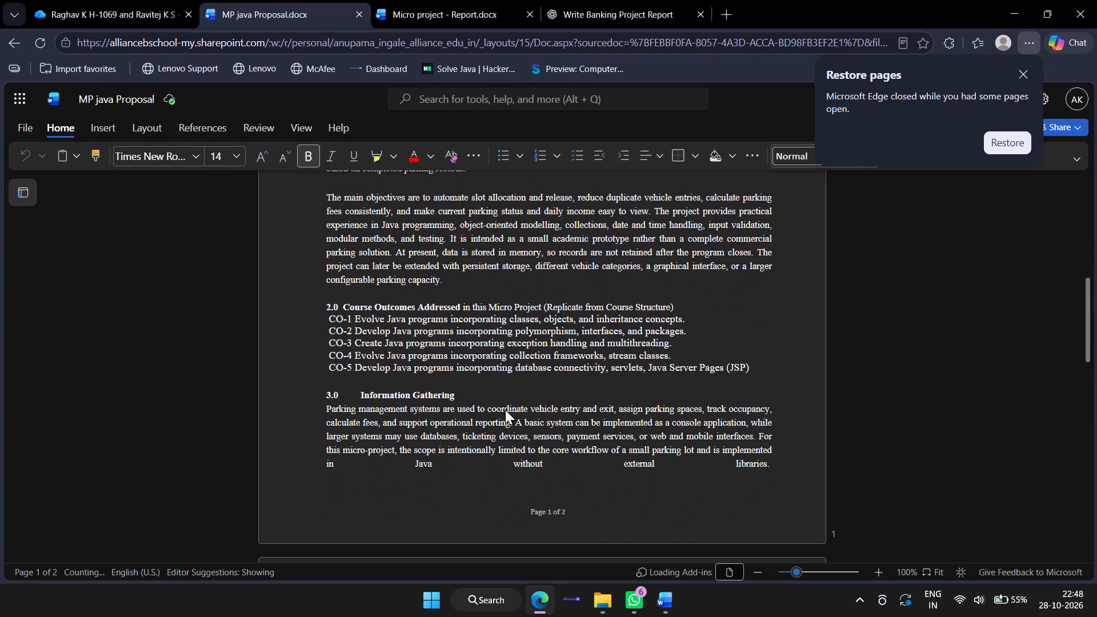
scroll(505, 410, down, 1)
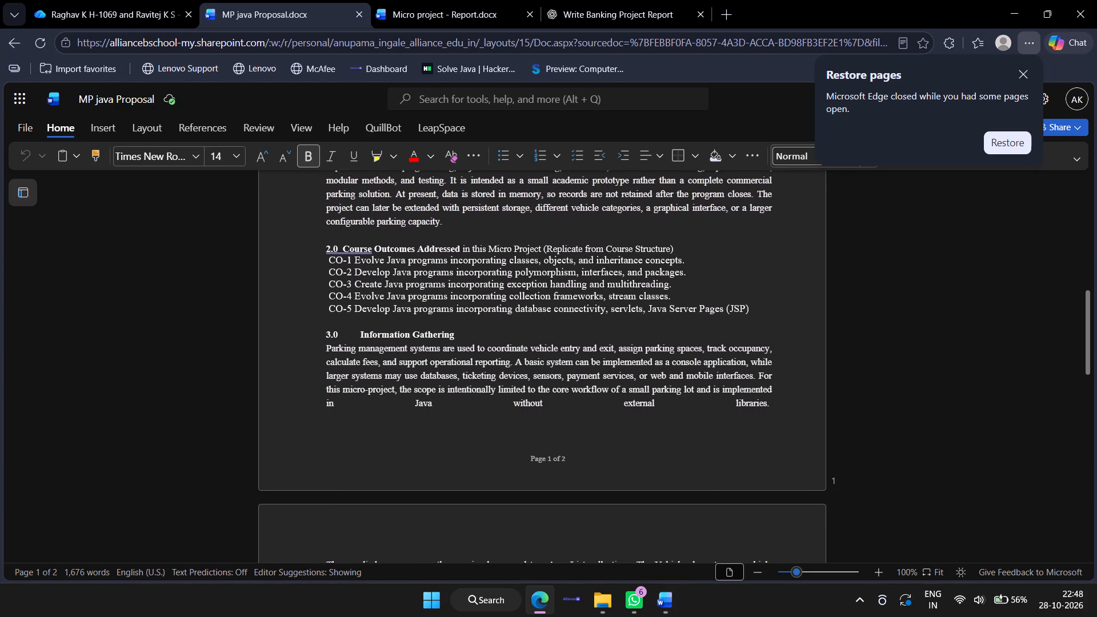
scroll(505, 410, down, 2)
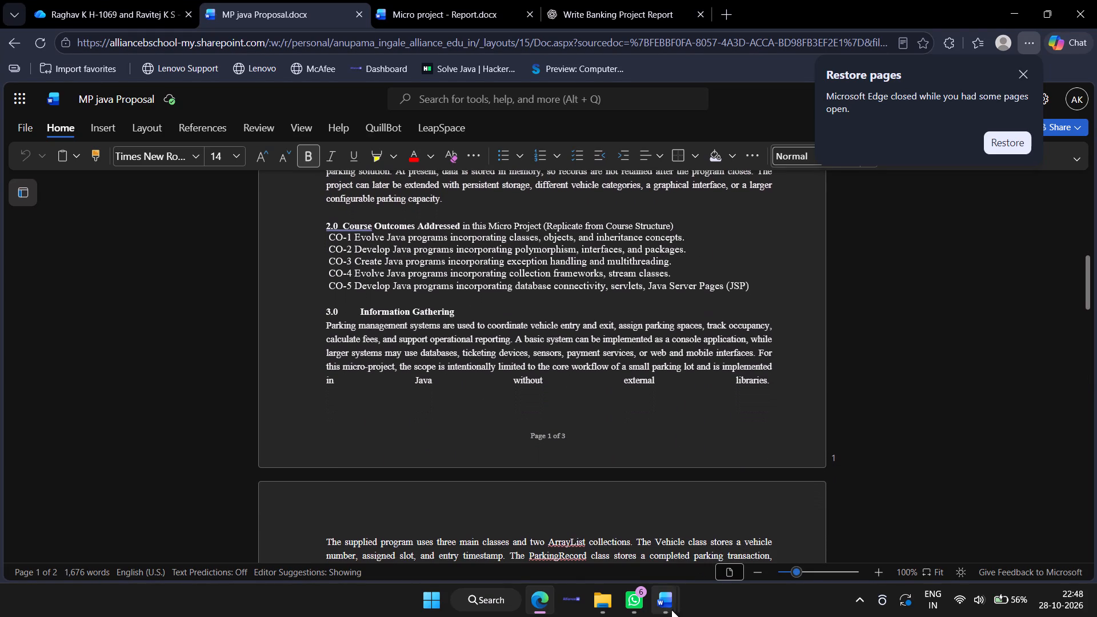
Switch to the Proposal Template in Word and review its layout from the Student Team Members list to the Tentative Action Plan.
click(609, 542)
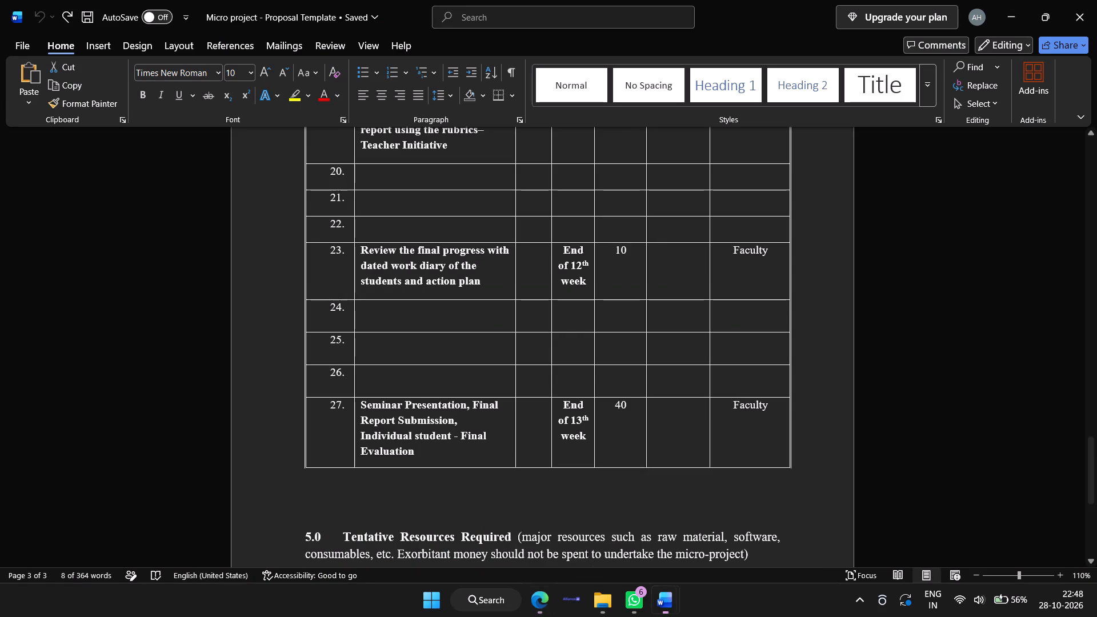
scroll(553, 380, up, 9)
scroll(553, 380, down, 2)
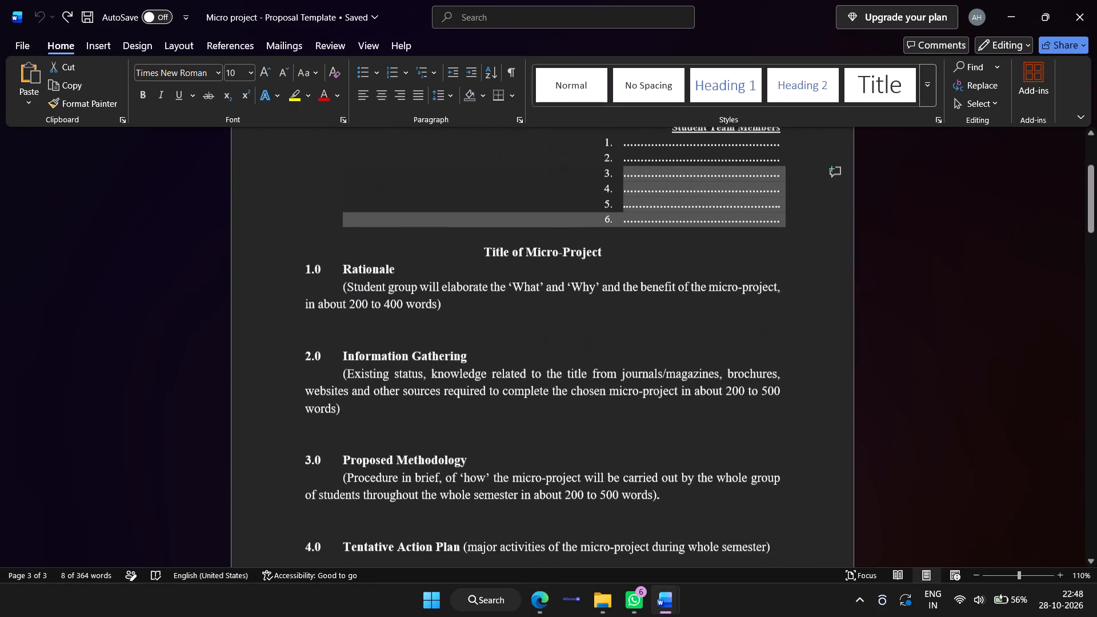
scroll(553, 380, down, 2)
scroll(553, 380, up, 1)
scroll(691, 372, up, 1)
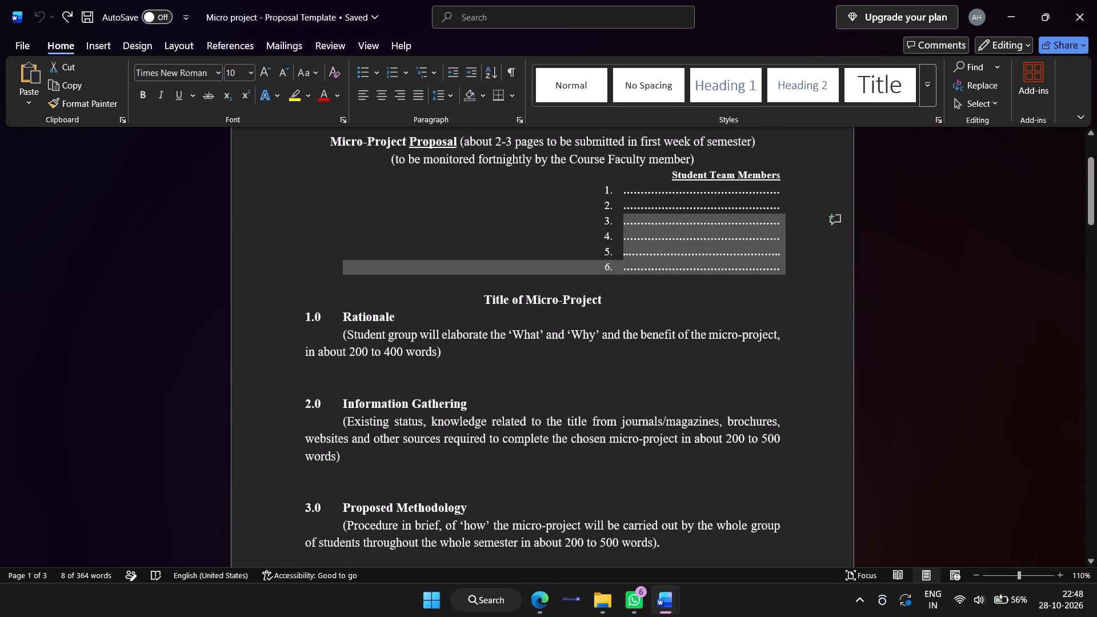
click(691, 372)
scroll(691, 372, down, 1)
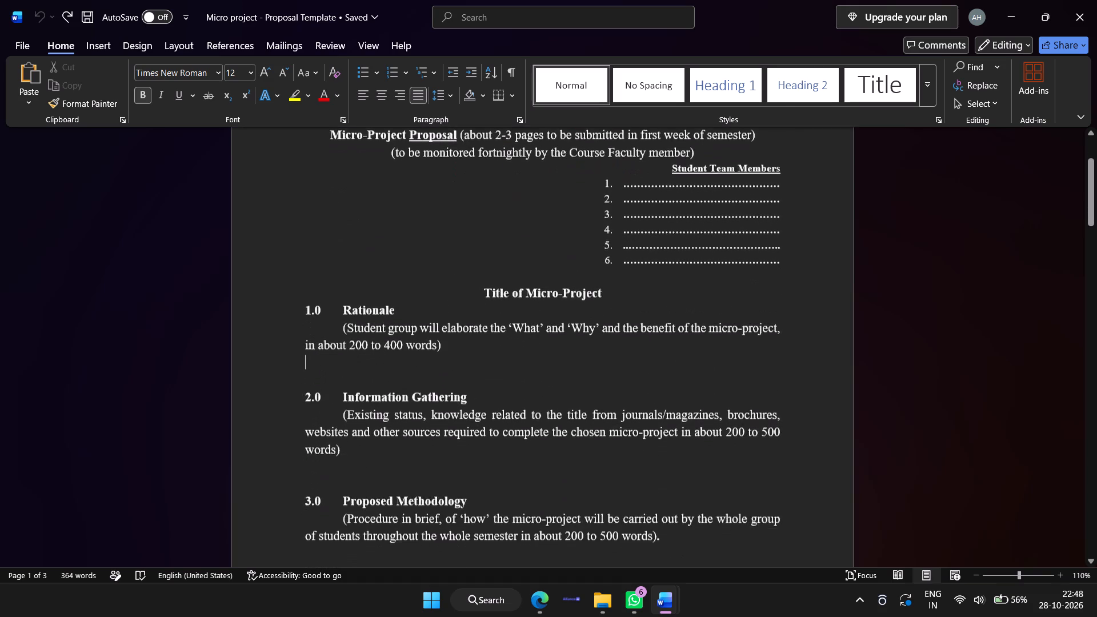
scroll(691, 372, down, 1)
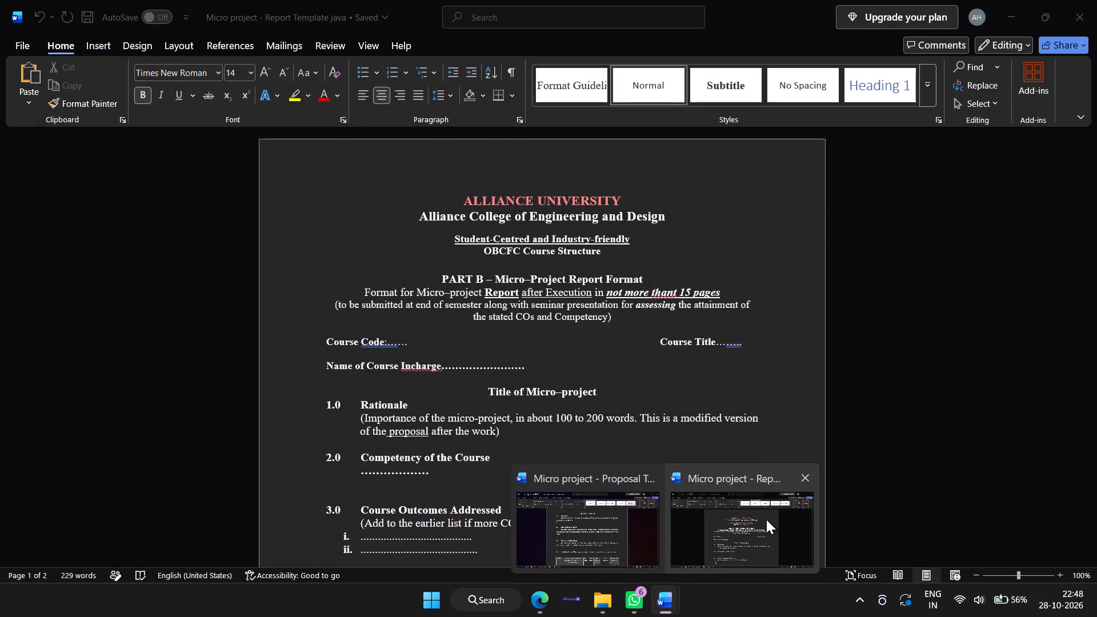
Check the section headings of the Report Template java document, from Rationale to Outputs of the Micro-project, and return to the Proposal Template.
click(766, 519)
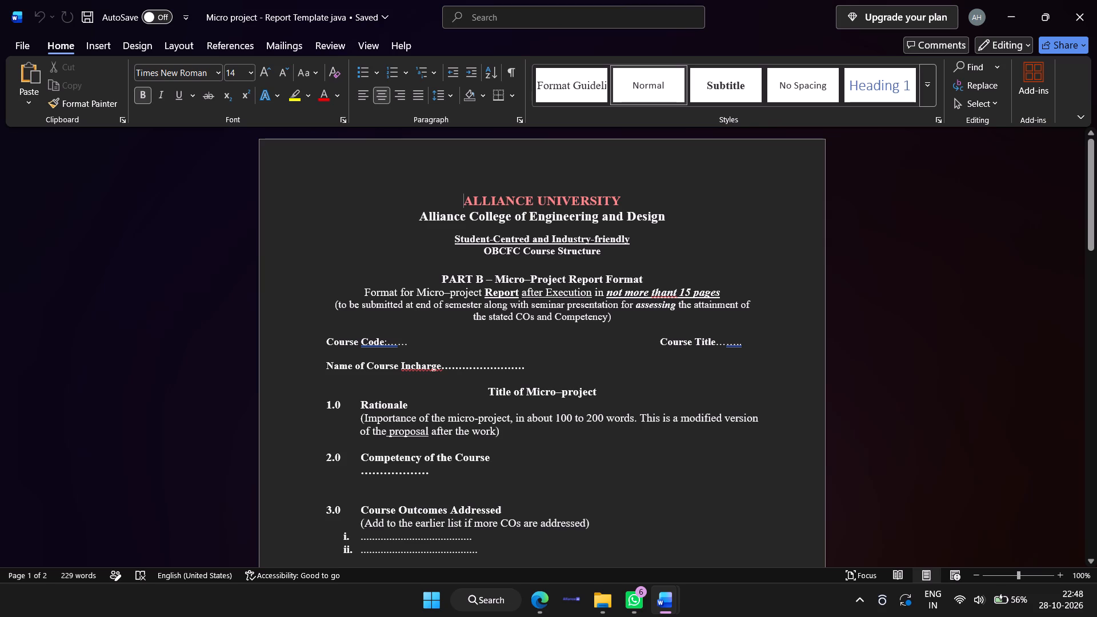
scroll(611, 458, down, 1)
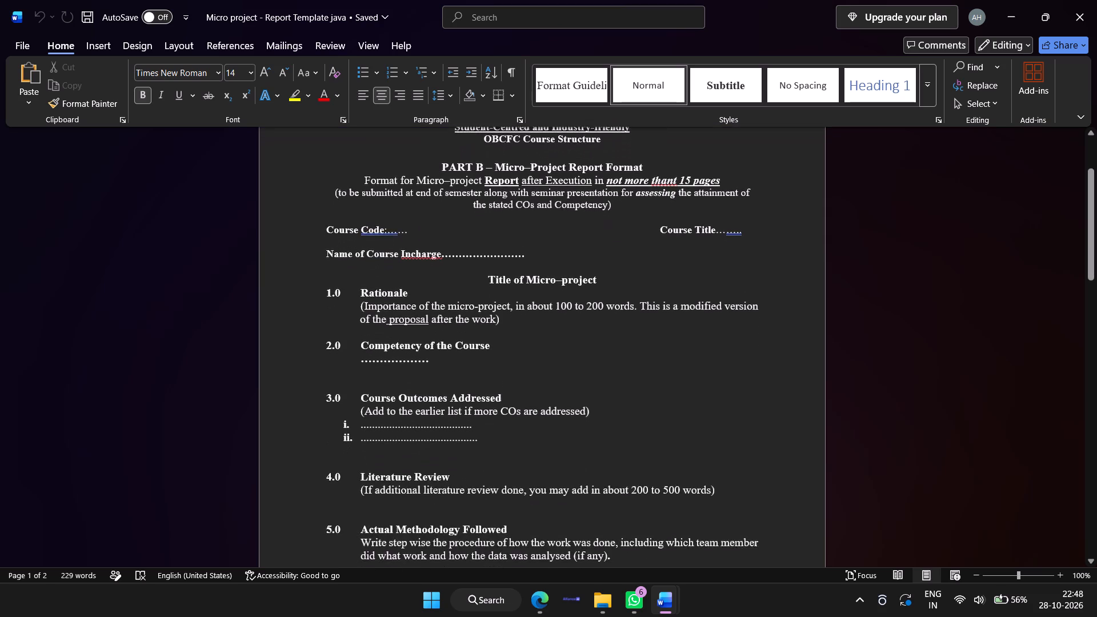
scroll(611, 458, down, 3)
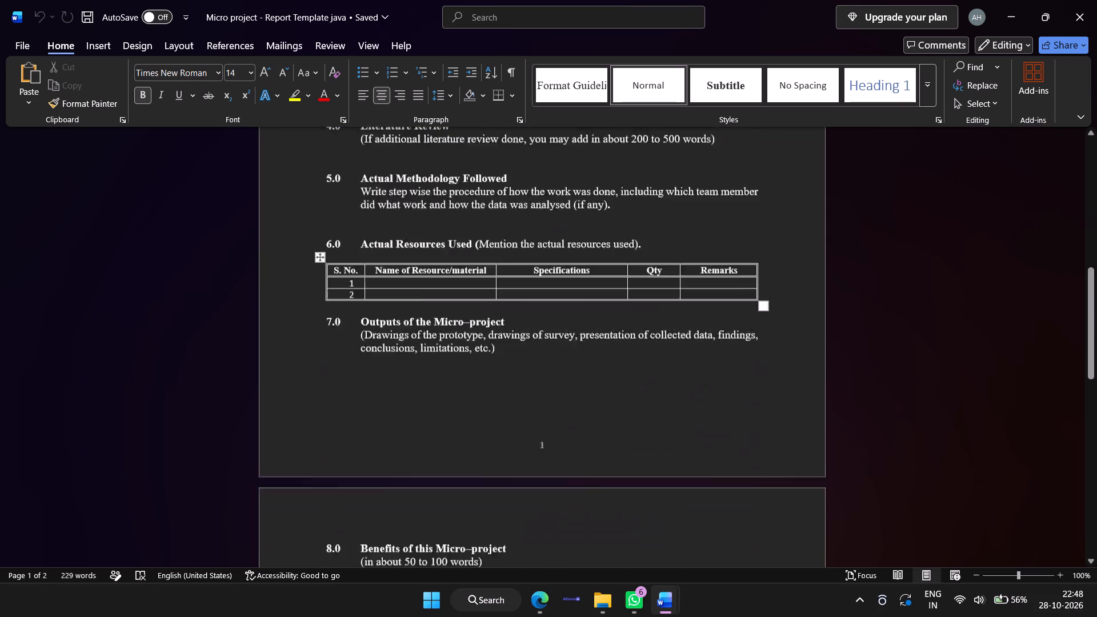
scroll(611, 458, up, 1)
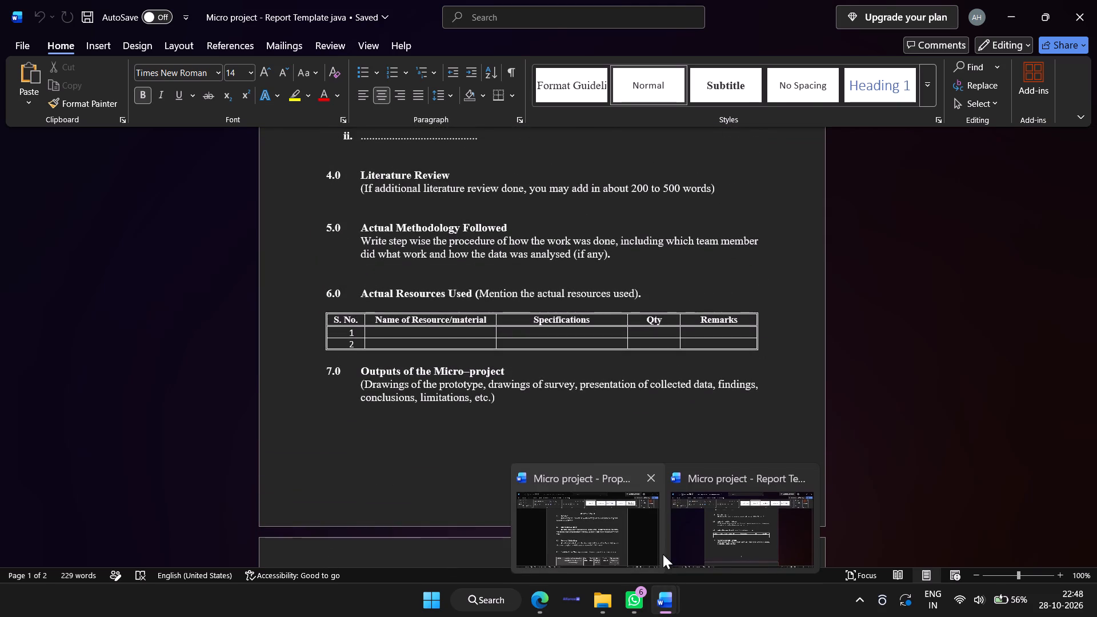
click(594, 519)
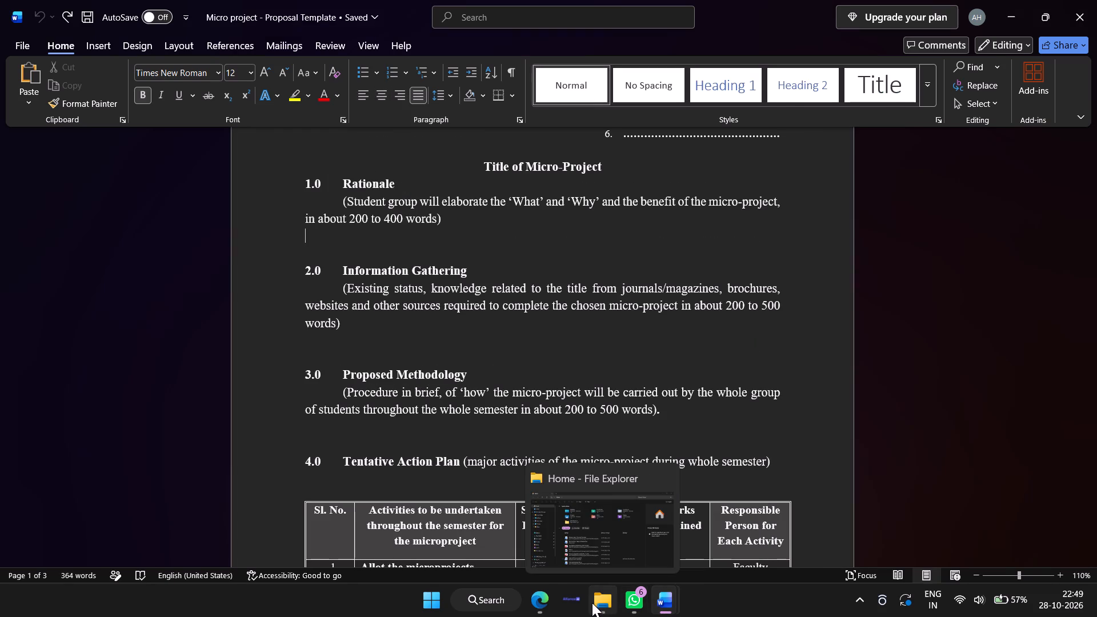
Switch to MP java Proposal in Edge and study its Course Outcomes, Information Gathering, Methodology, Action Plan table and Tentative Resources sections.
click(532, 563)
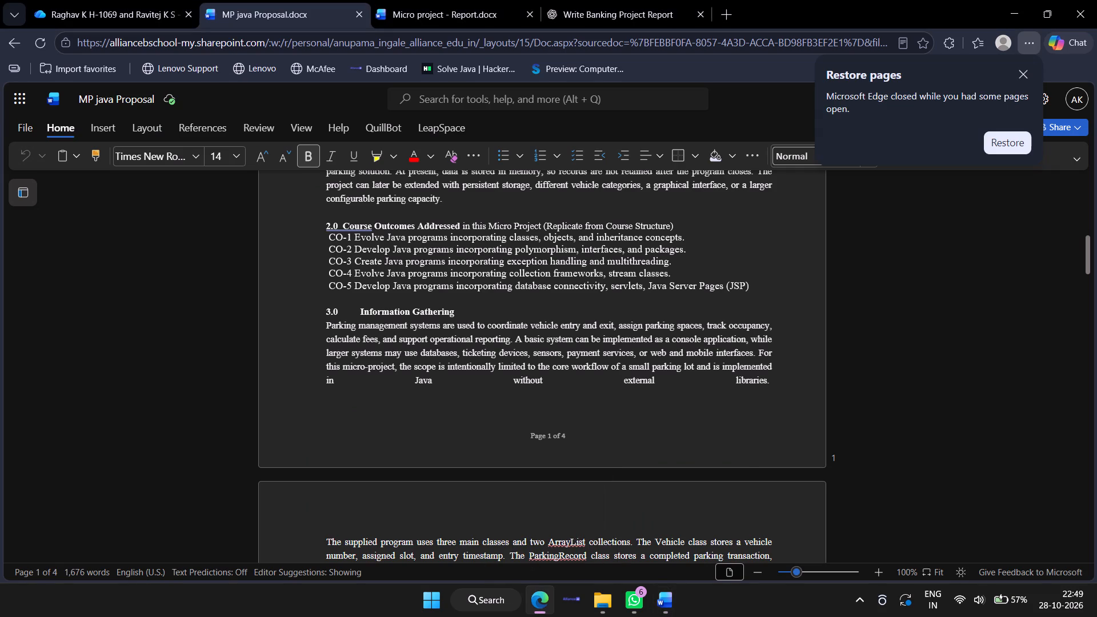
scroll(473, 336, up, 2)
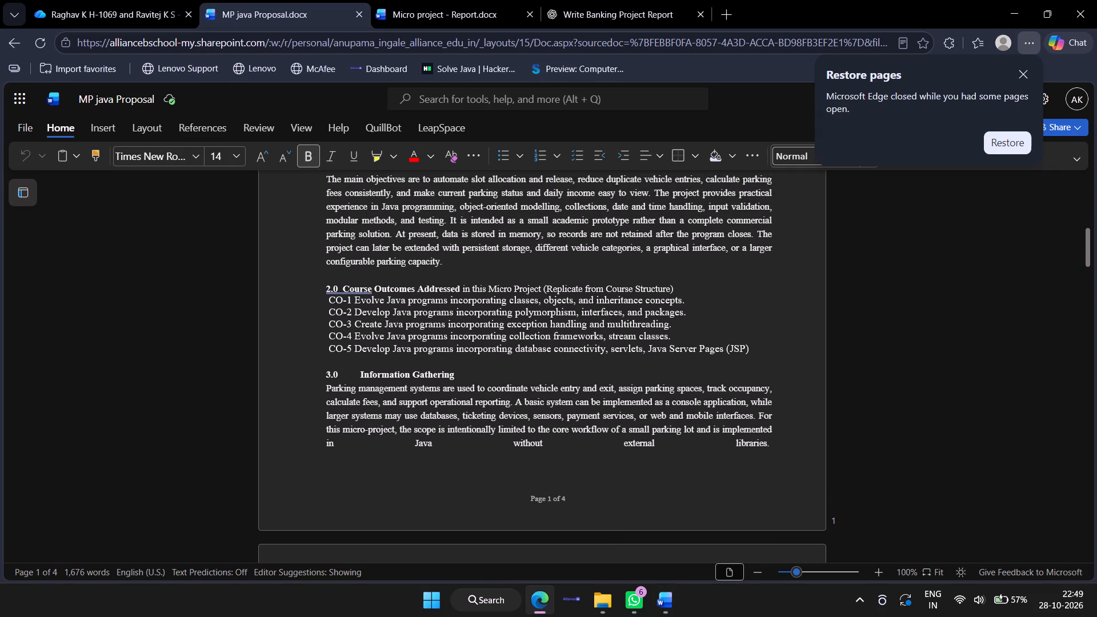
scroll(473, 336, up, 5)
scroll(473, 336, down, 1)
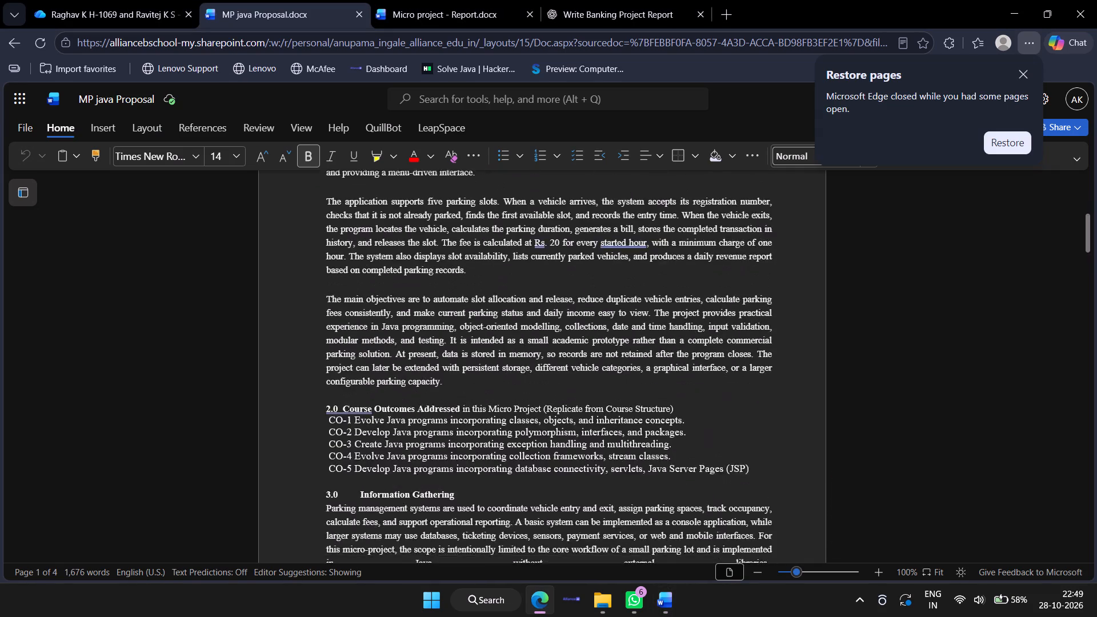
scroll(473, 336, down, 1)
scroll(473, 336, up, 3)
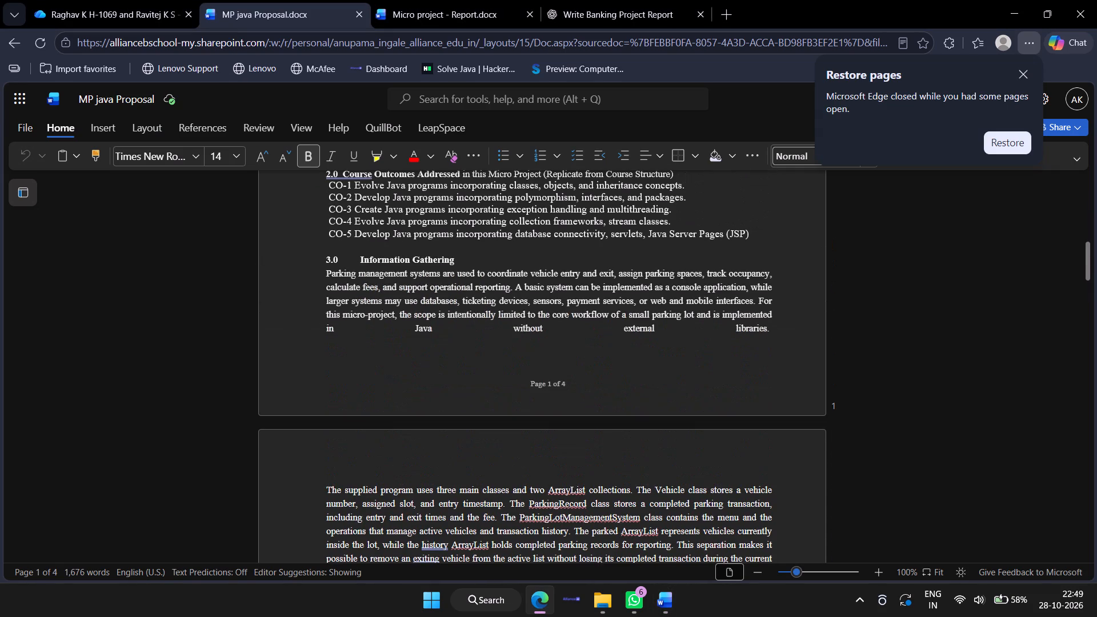
scroll(473, 336, up, 1)
scroll(473, 336, down, 1)
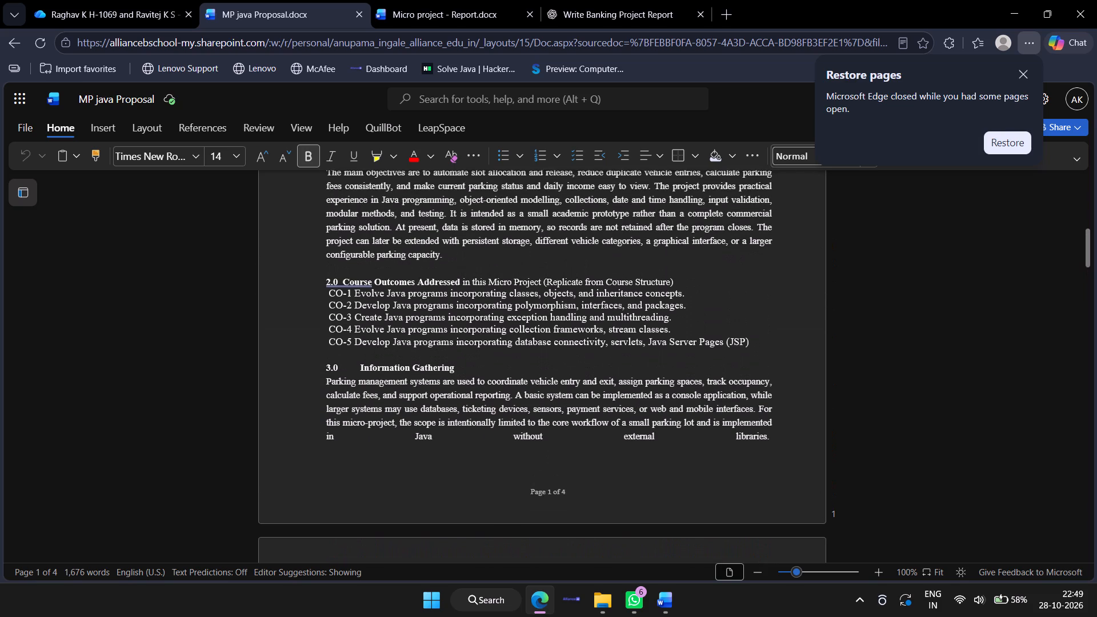
scroll(473, 336, down, 5)
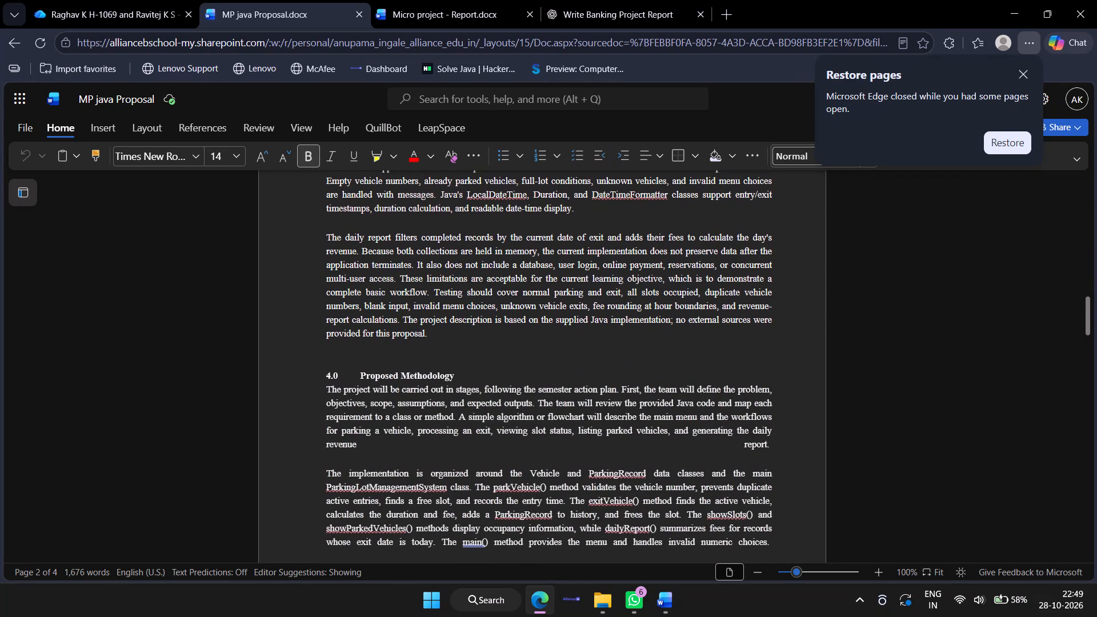
scroll(473, 336, down, 2)
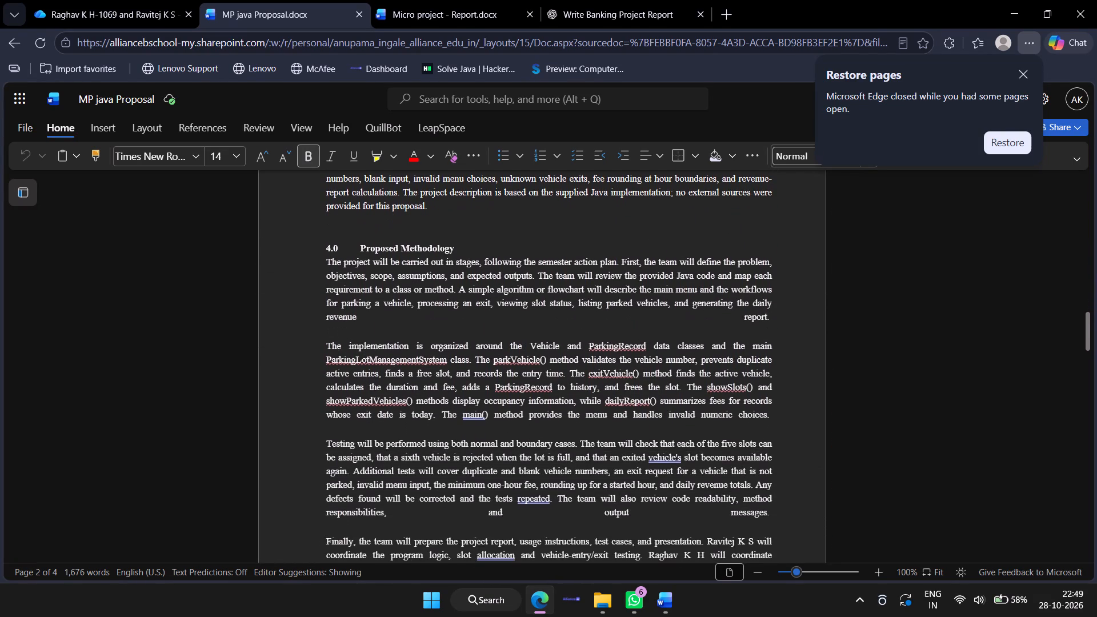
scroll(473, 336, down, 10)
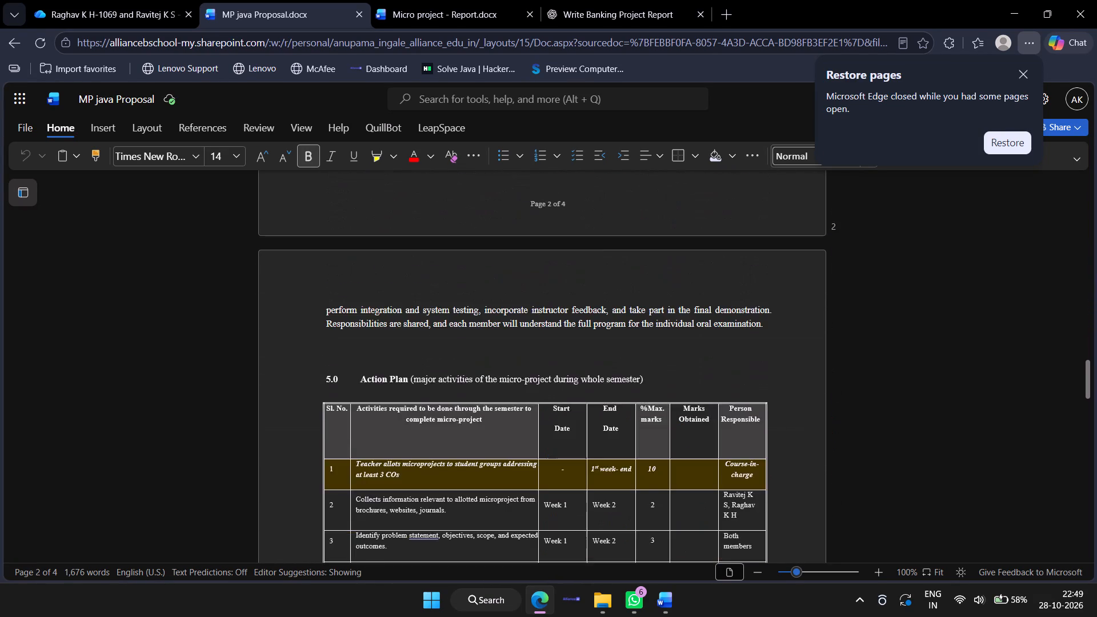
scroll(473, 336, up, 3)
scroll(473, 336, down, 1)
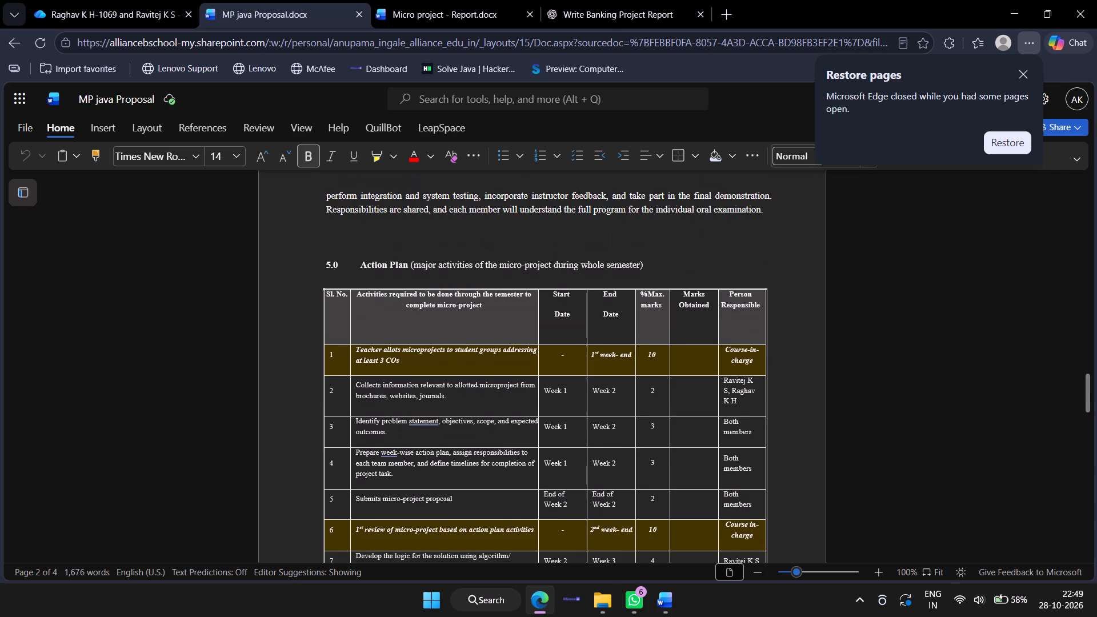
scroll(473, 336, down, 4)
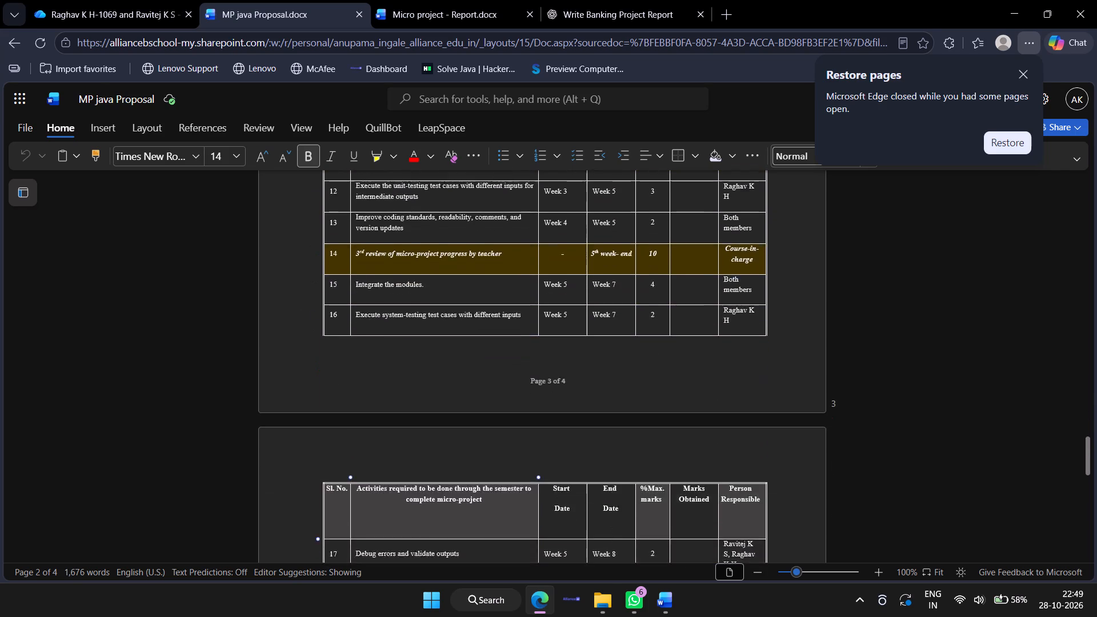
scroll(473, 336, down, 6)
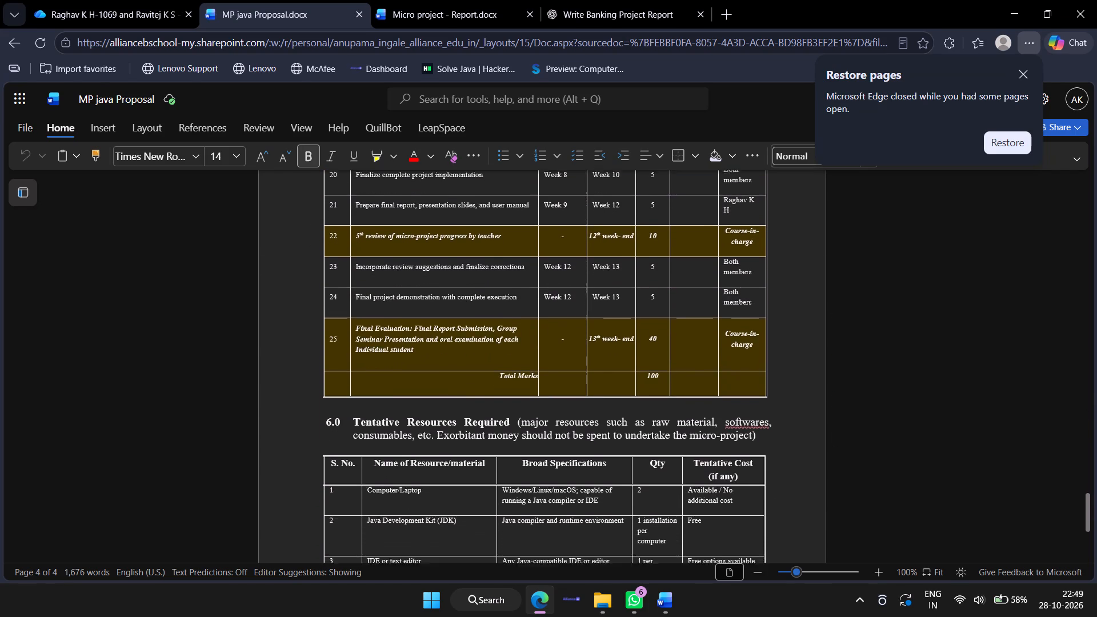
scroll(473, 336, down, 2)
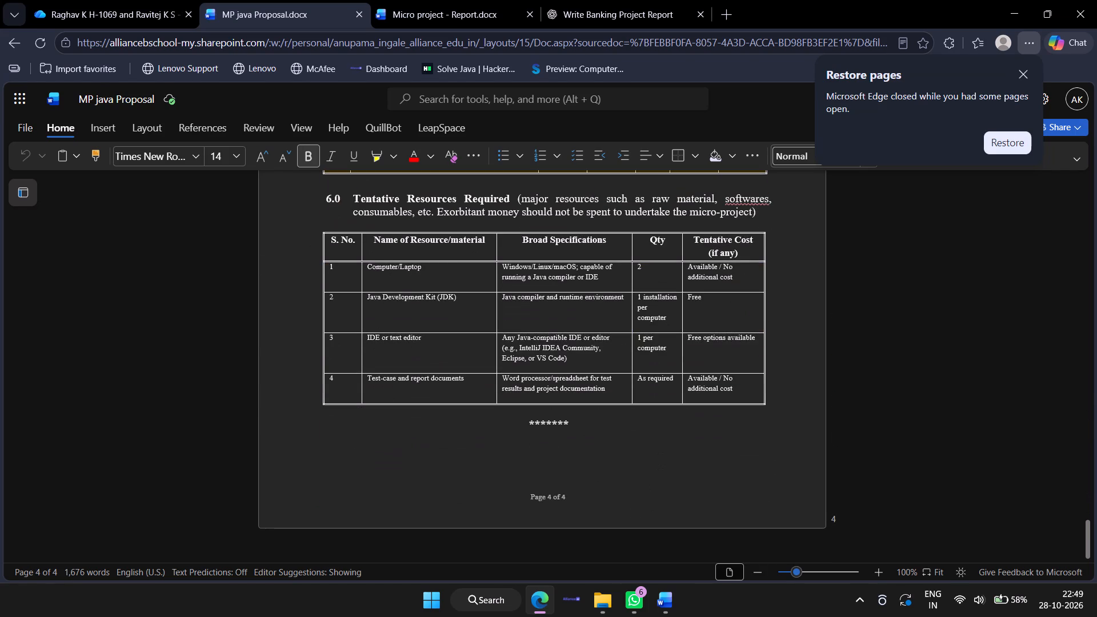
scroll(473, 336, up, 18)
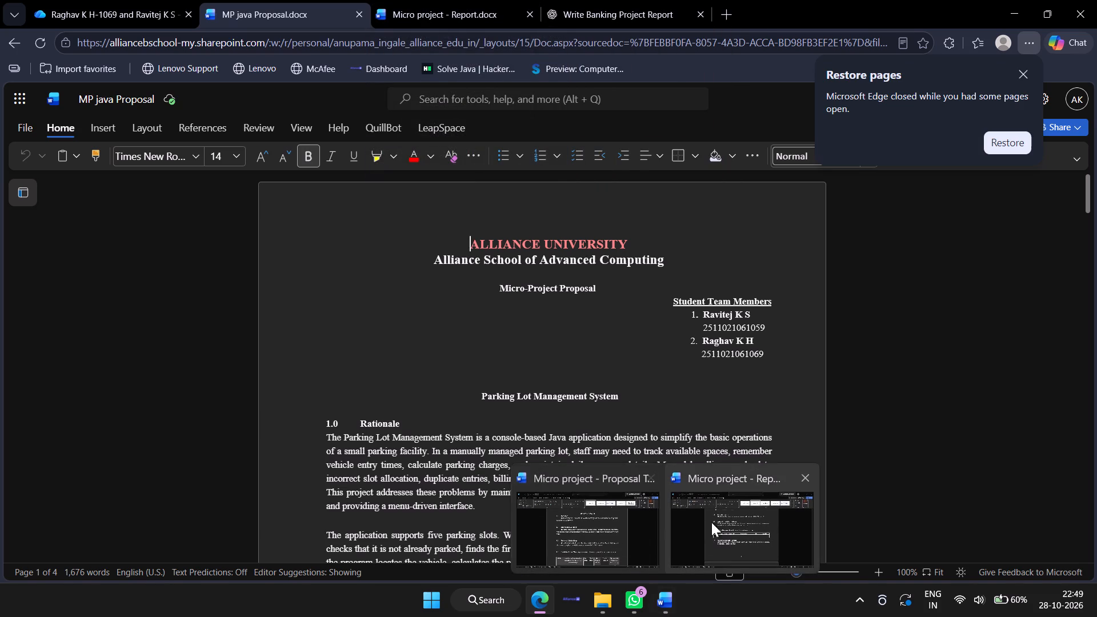
Look over the Report Template's opening sections in Word again and go back to the Proposal Template.
click(737, 522)
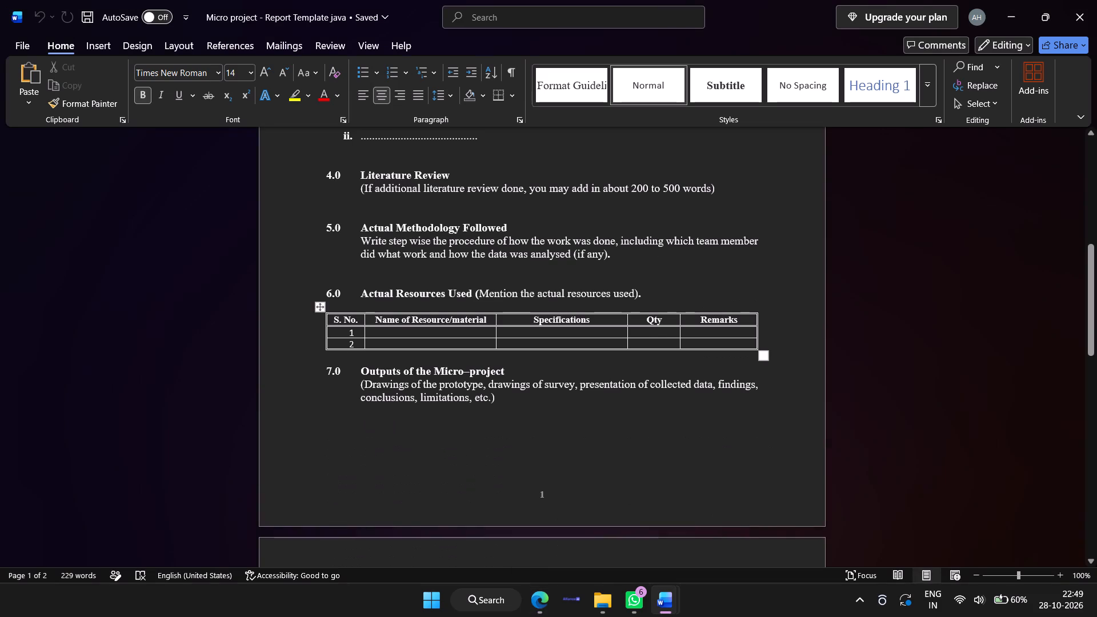
scroll(603, 306, up, 5)
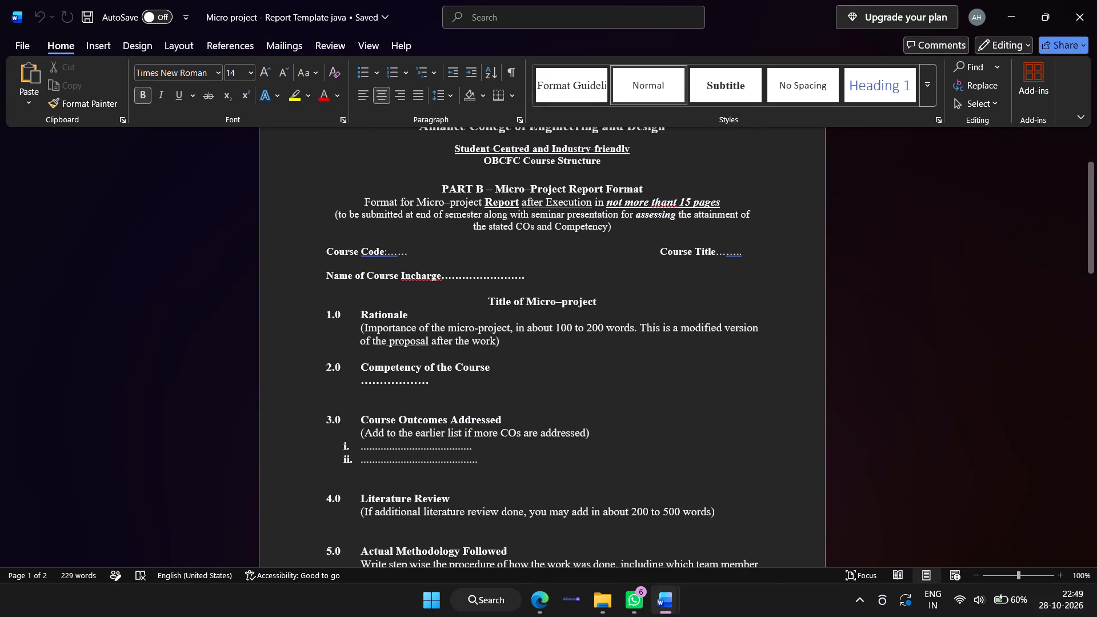
click(591, 517)
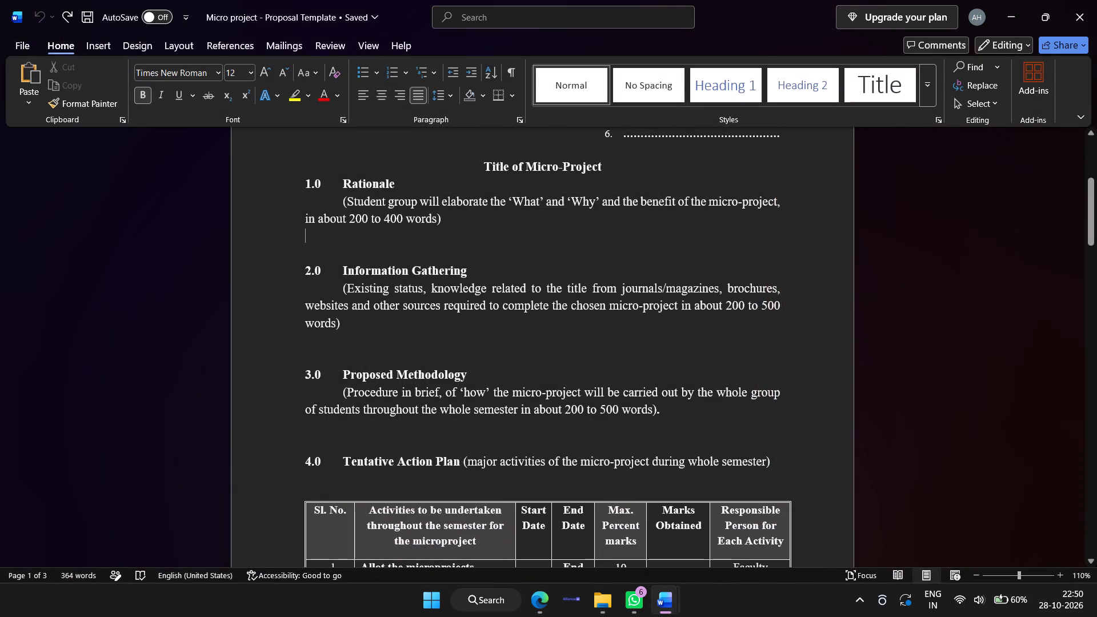
Compare the Report Template java document's sections, from Rationale to Actual Resources Used, with the Proposal Template's methodology and action plan.
scroll(566, 347, down, 3)
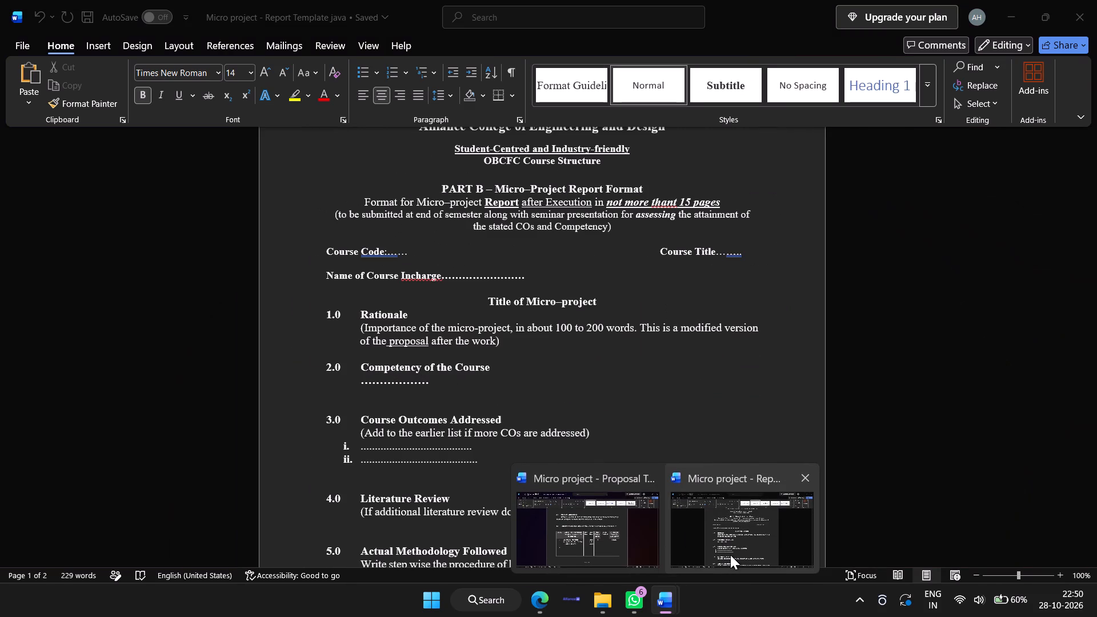
click(730, 555)
scroll(730, 555, down, 3)
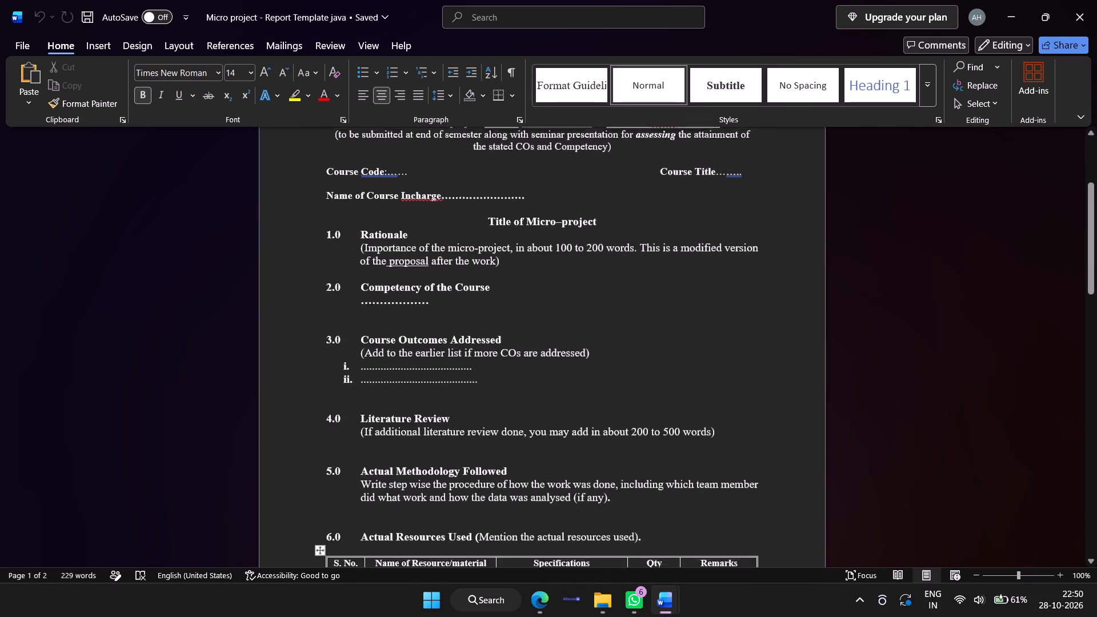
scroll(730, 555, down, 2)
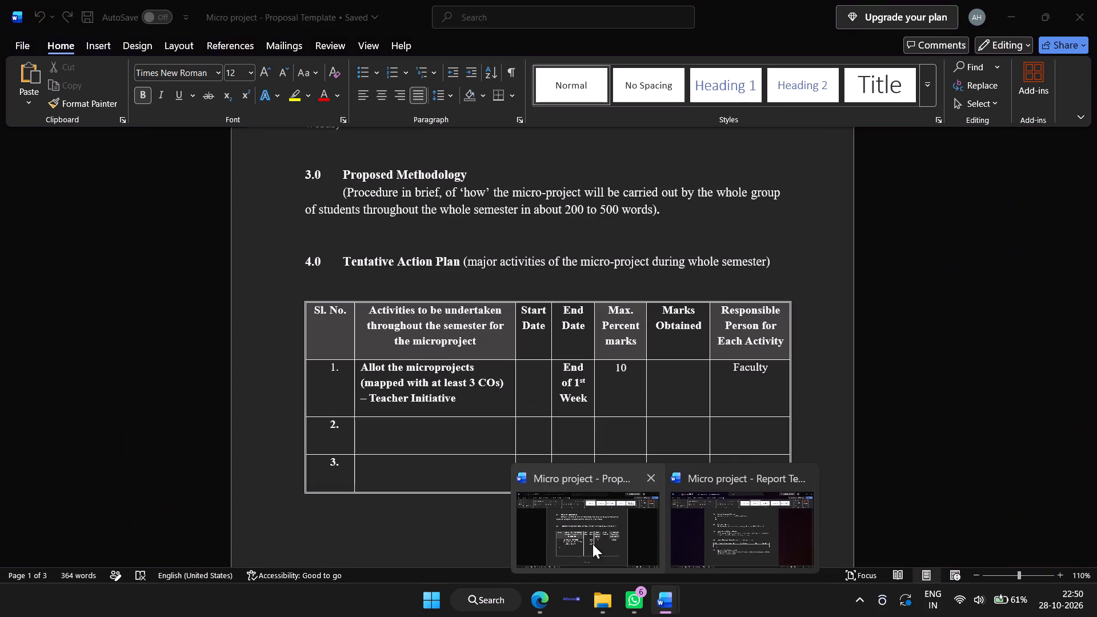
click(591, 543)
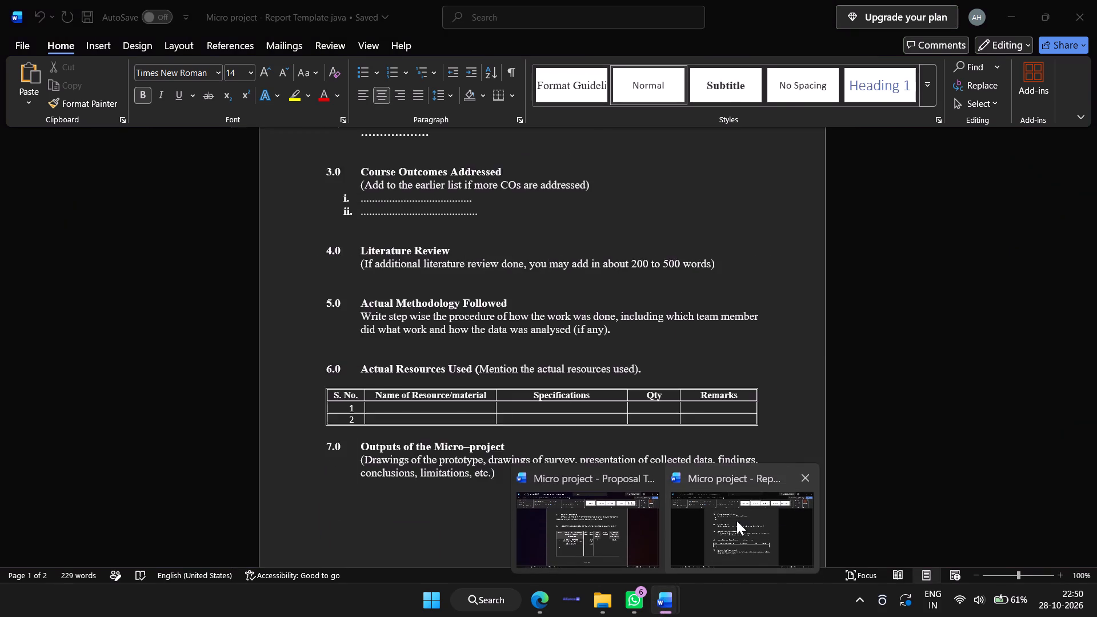
Switch to MP java Proposal in Edge, dismiss the page-restore prompt, and look over the proposal from its title to the action plan table.
click(529, 526)
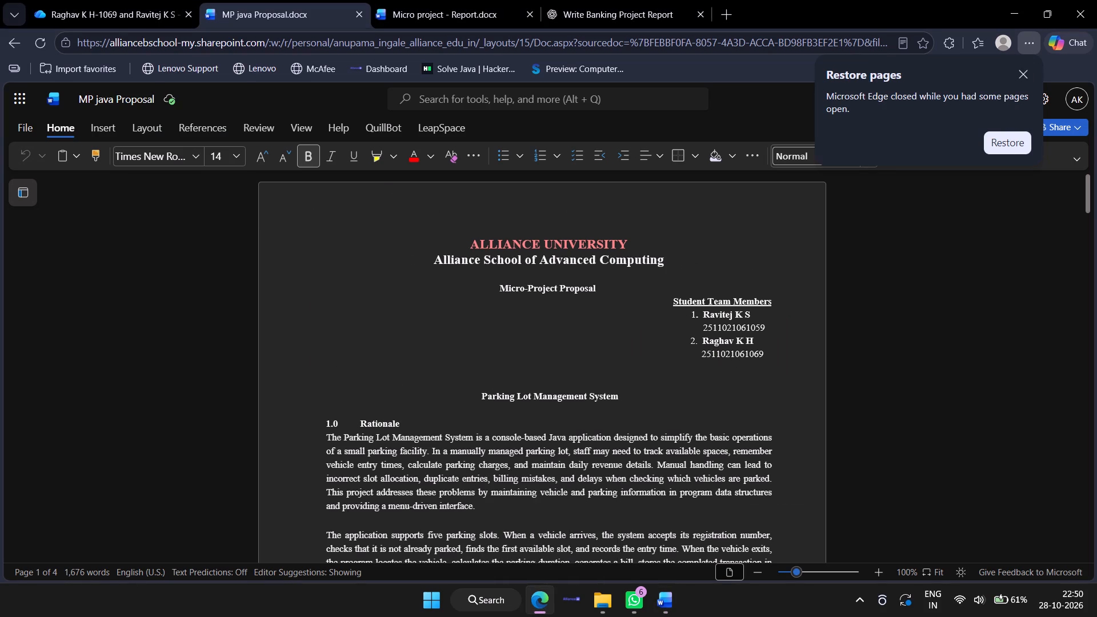
scroll(619, 372, left, 1)
click(875, 214)
click(1023, 78)
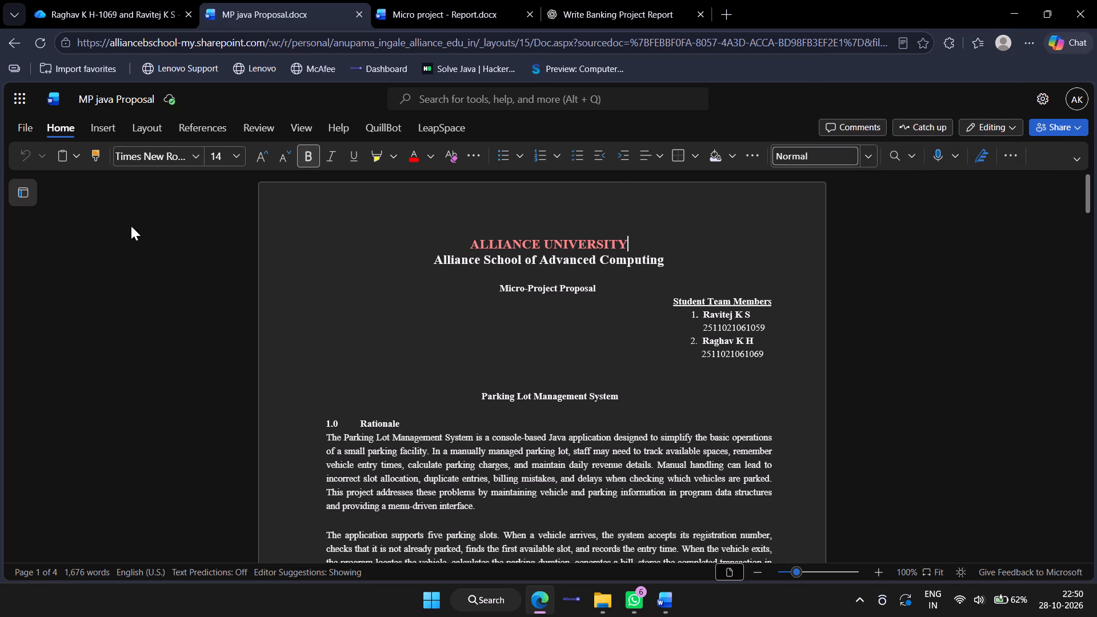
scroll(722, 355, down, 17)
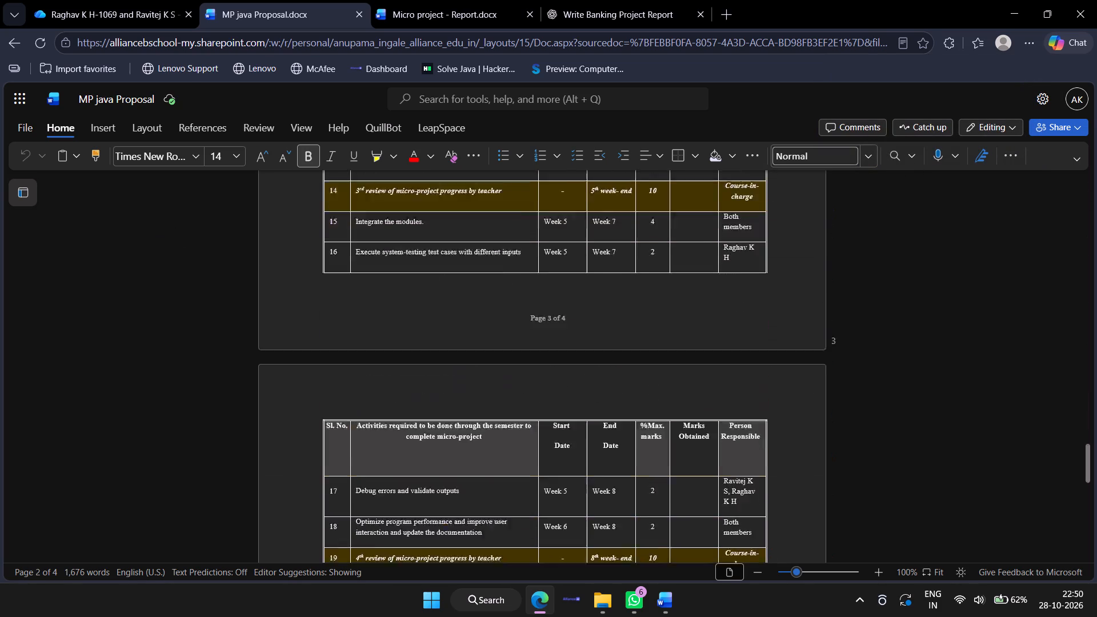
scroll(722, 355, up, 12)
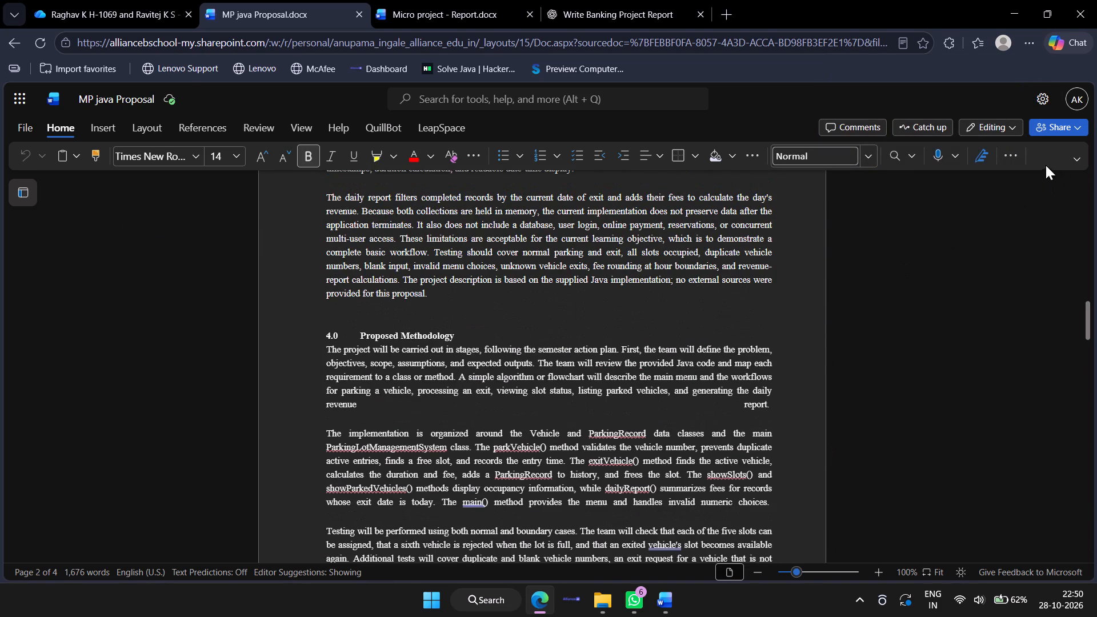
click(1015, 157)
click(1015, 157)
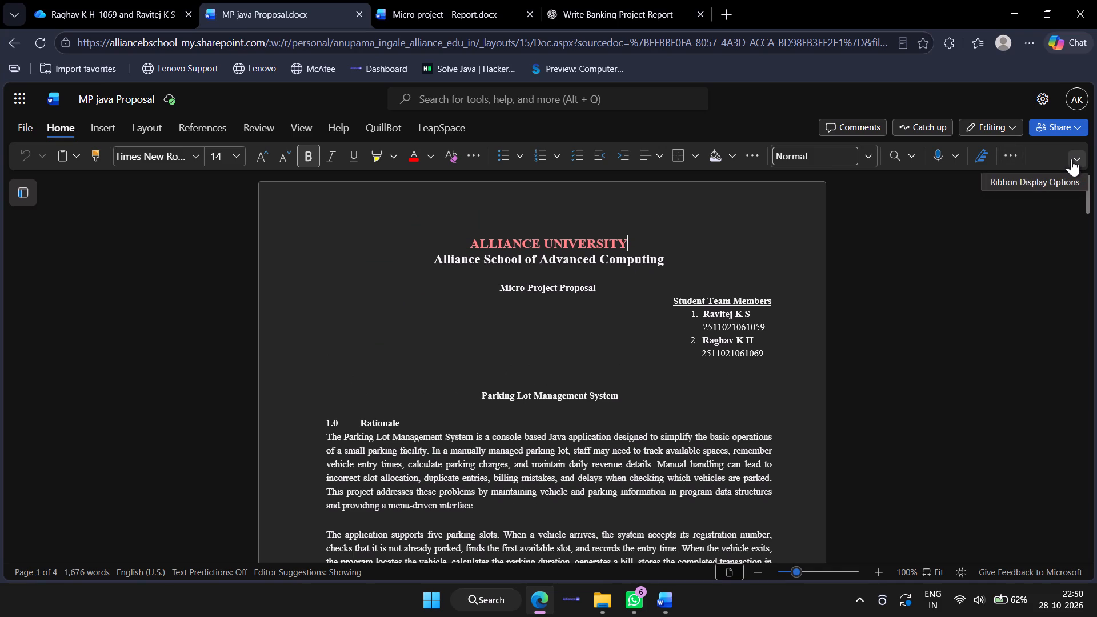
click(1071, 159)
click(1071, 159)
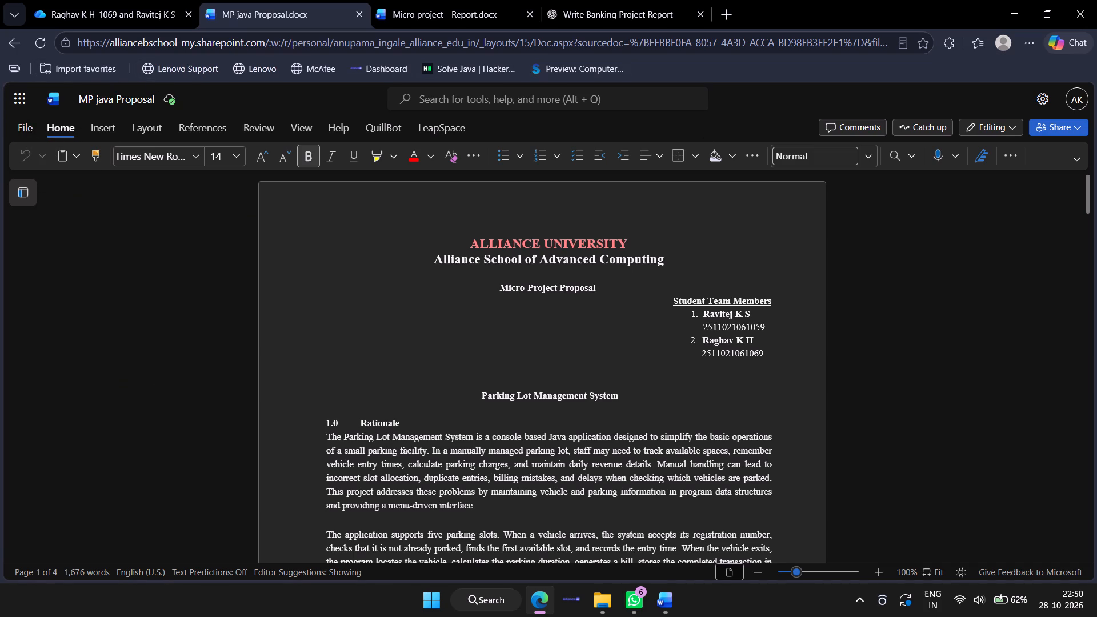
scroll(686, 256, up, 1)
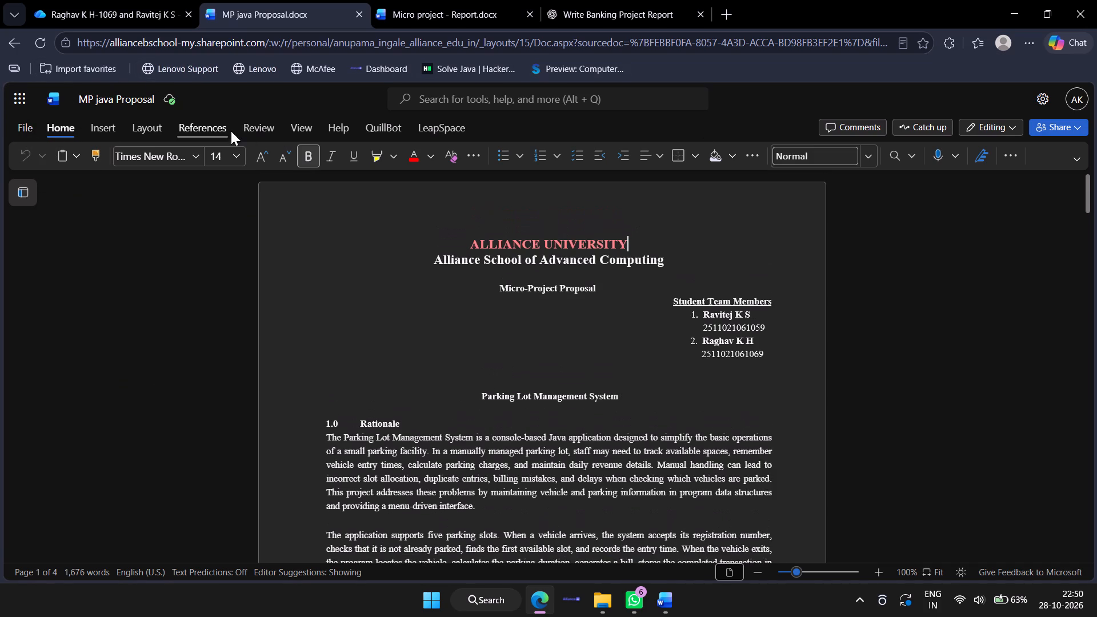
Download MP java Proposal.docx from the shared OneDrive folder and open it in Word with editing enabled.
click(6, 43)
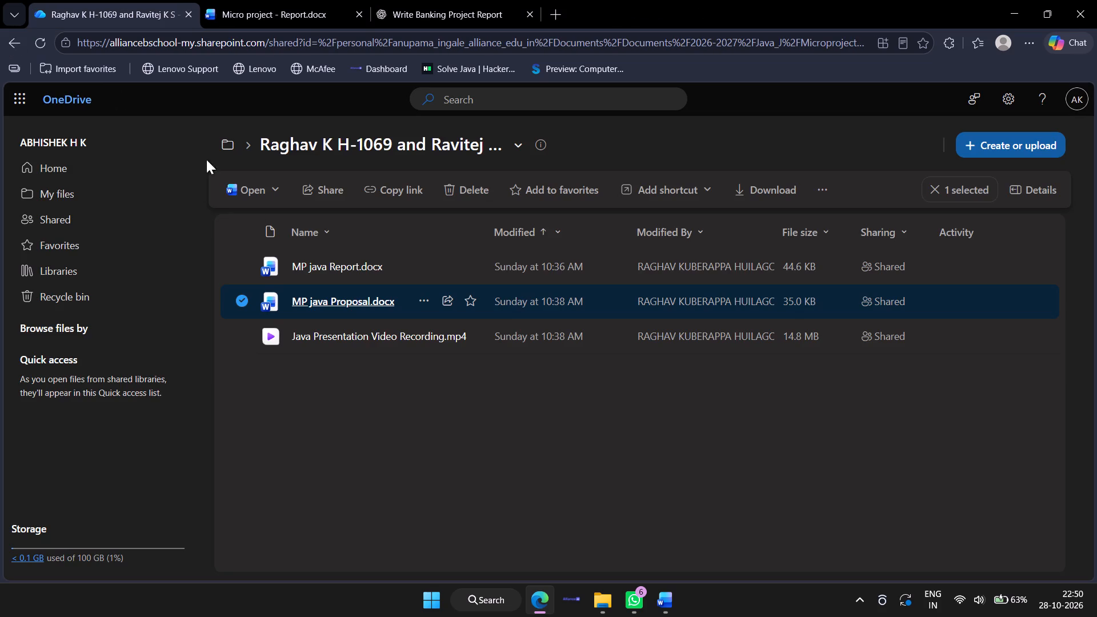
click(426, 300)
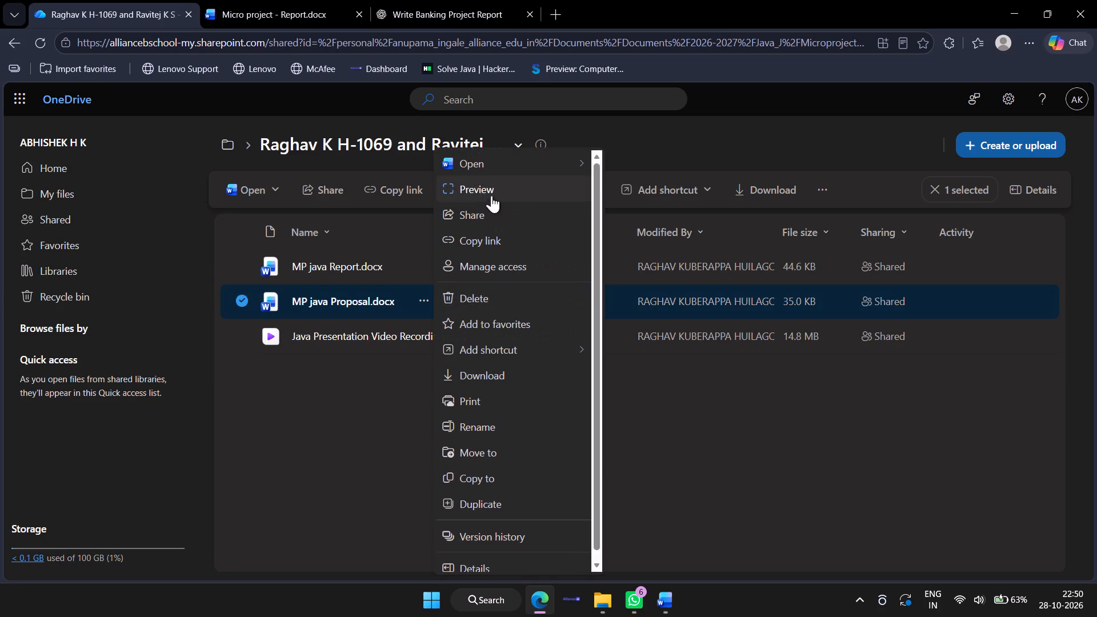
click(511, 377)
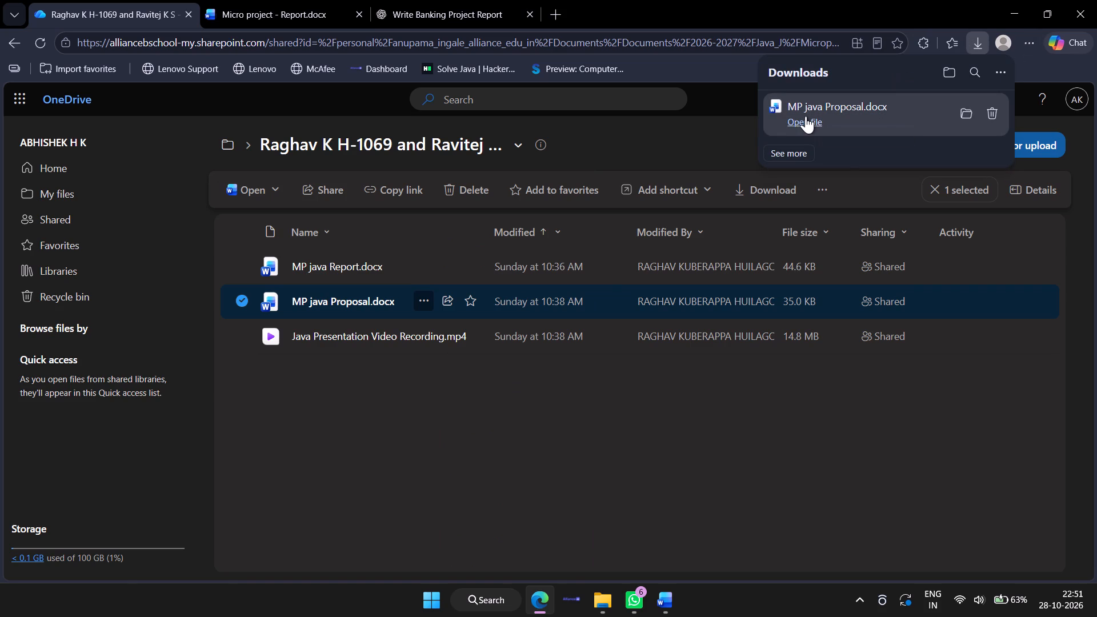
click(802, 119)
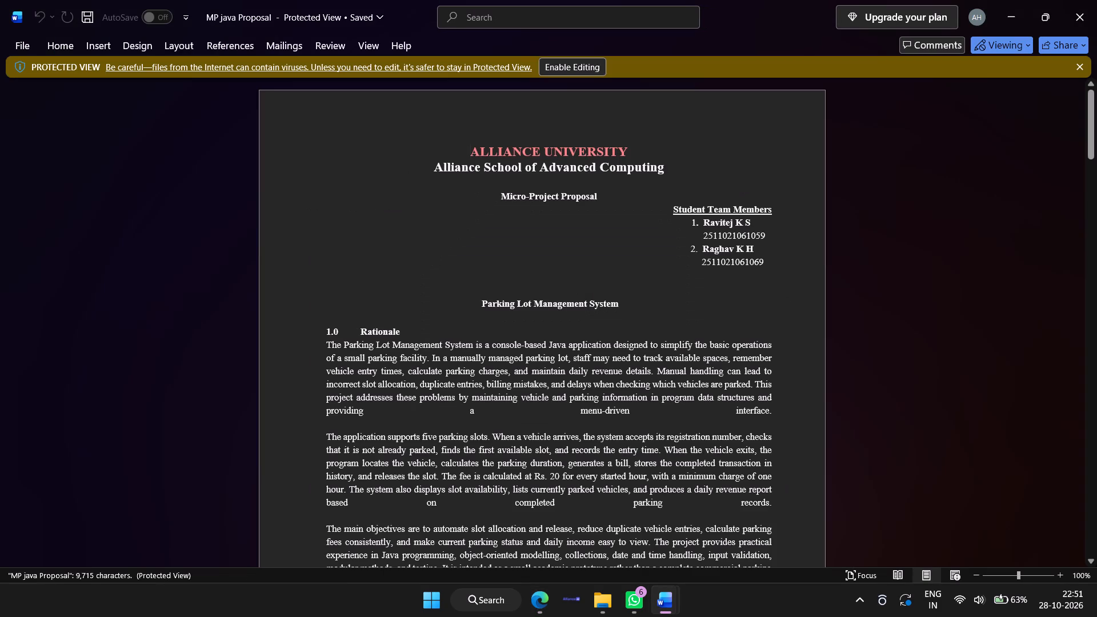
click(568, 66)
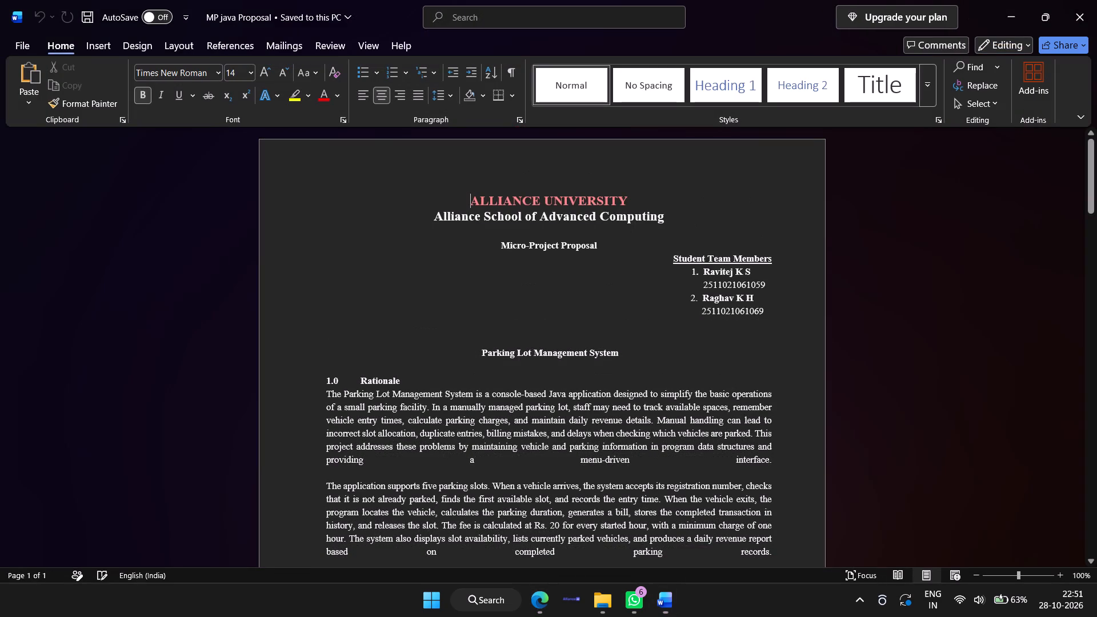
Replace both listed students and their ID numbers under Student Team Members with the own team's first member name, followed by a new line.
drag(692, 273, 732, 279)
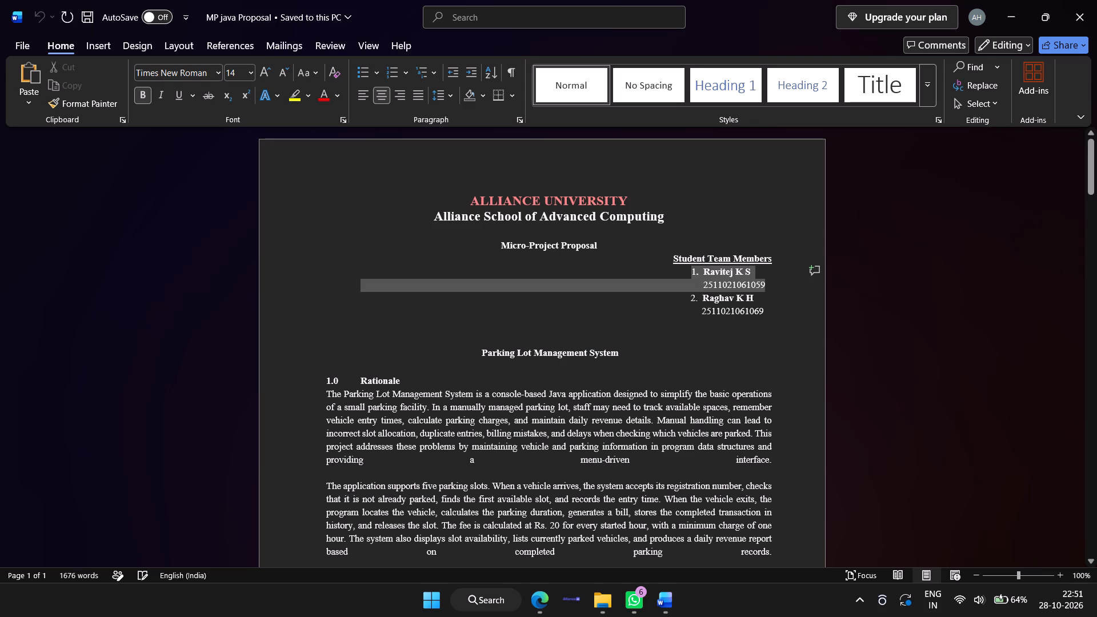
drag(732, 279, 744, 311)
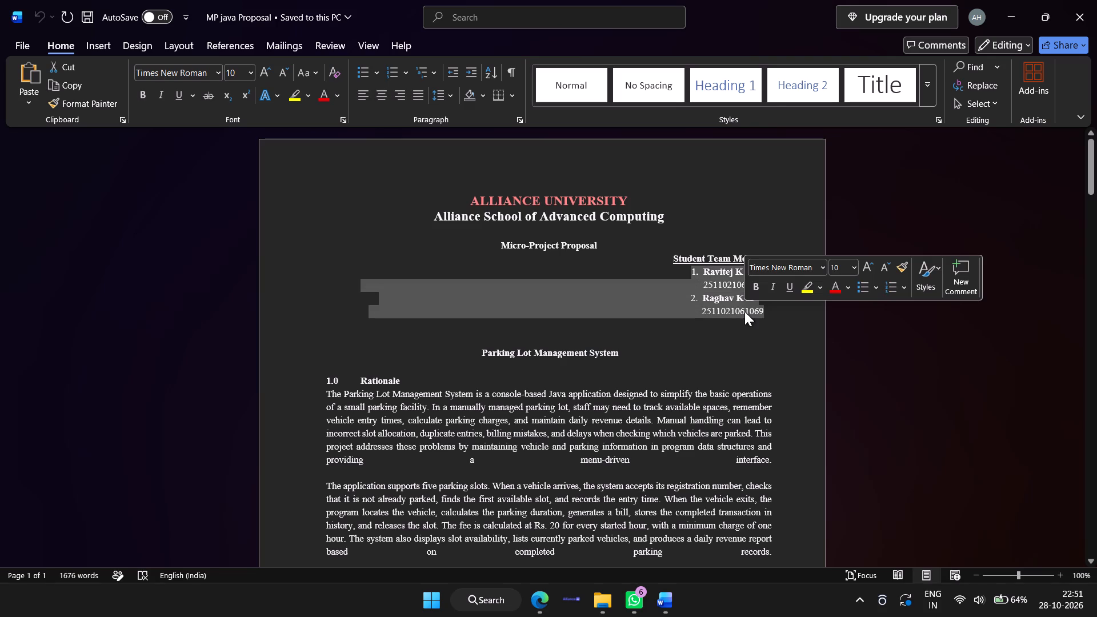
key(BackSpace)
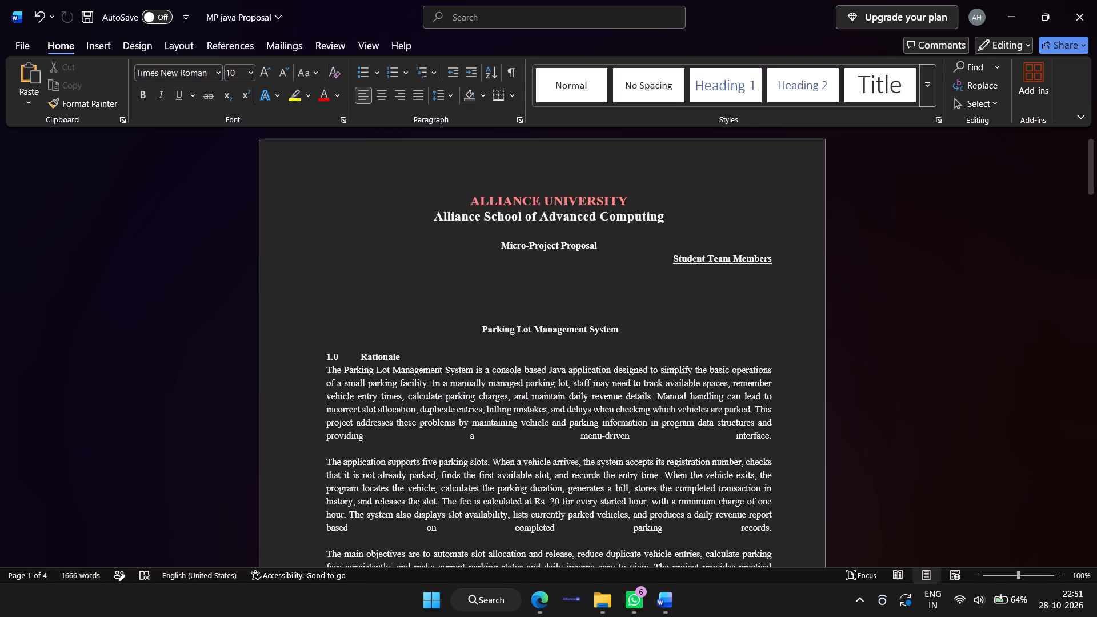
key(shift+s)
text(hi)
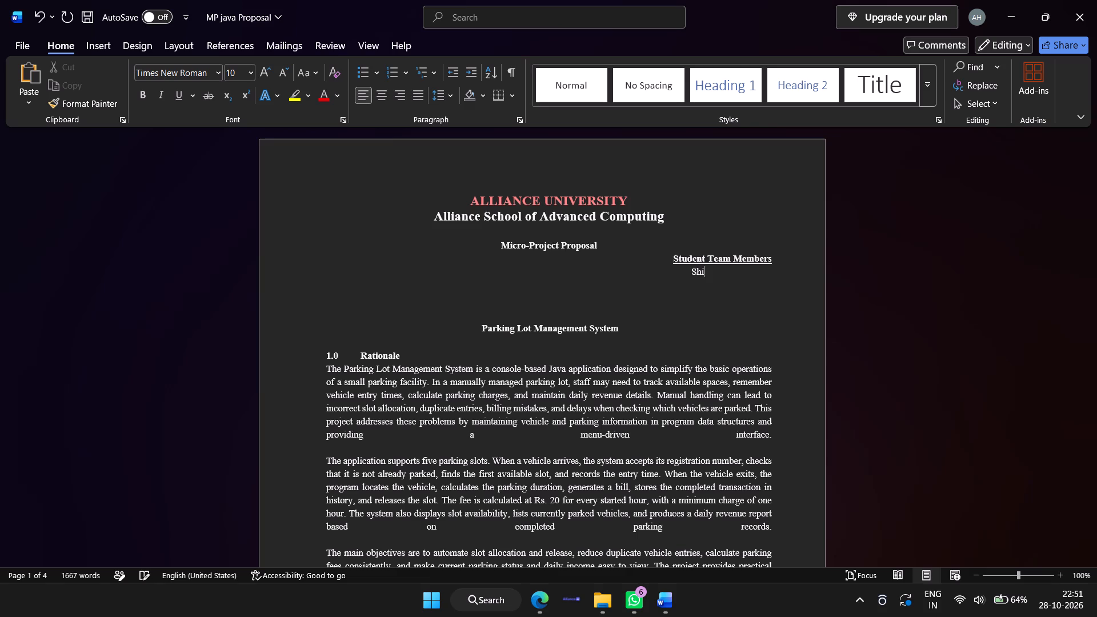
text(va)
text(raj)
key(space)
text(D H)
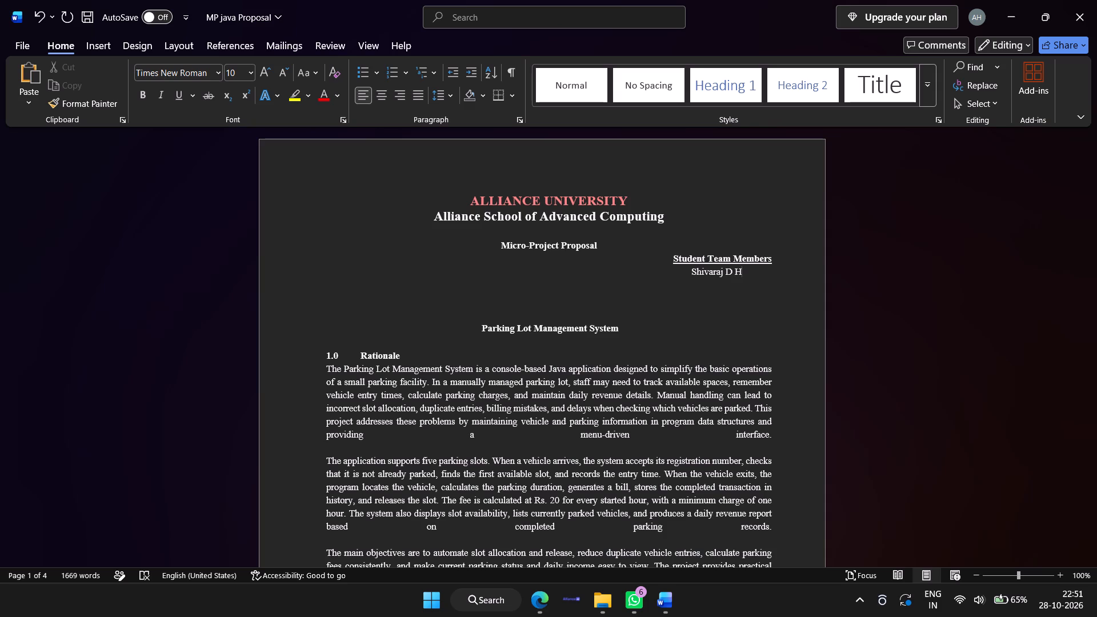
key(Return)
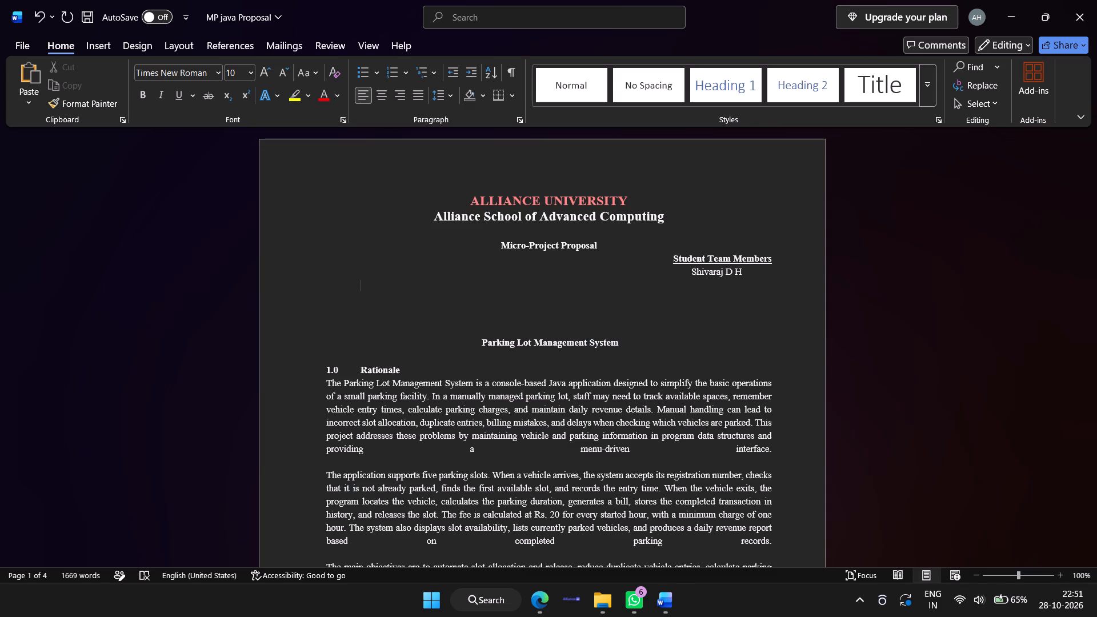
Skim the downloaded proposal and check the opening sections of the Report Template java and Proposal Template documents.
scroll(744, 311, down, 9)
scroll(744, 311, up, 5)
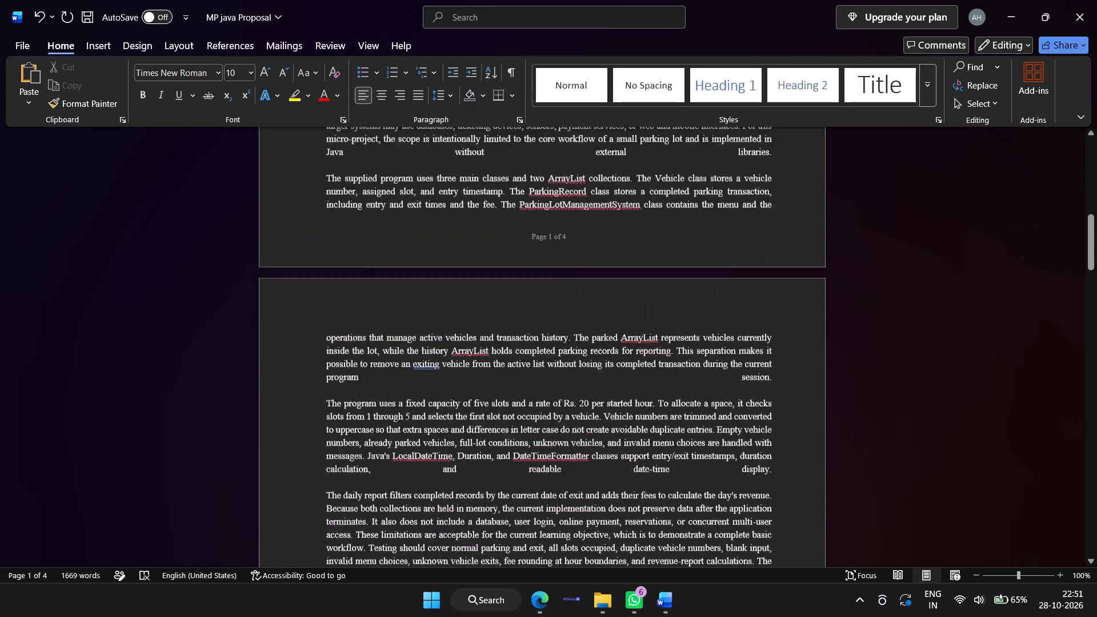
scroll(744, 311, up, 8)
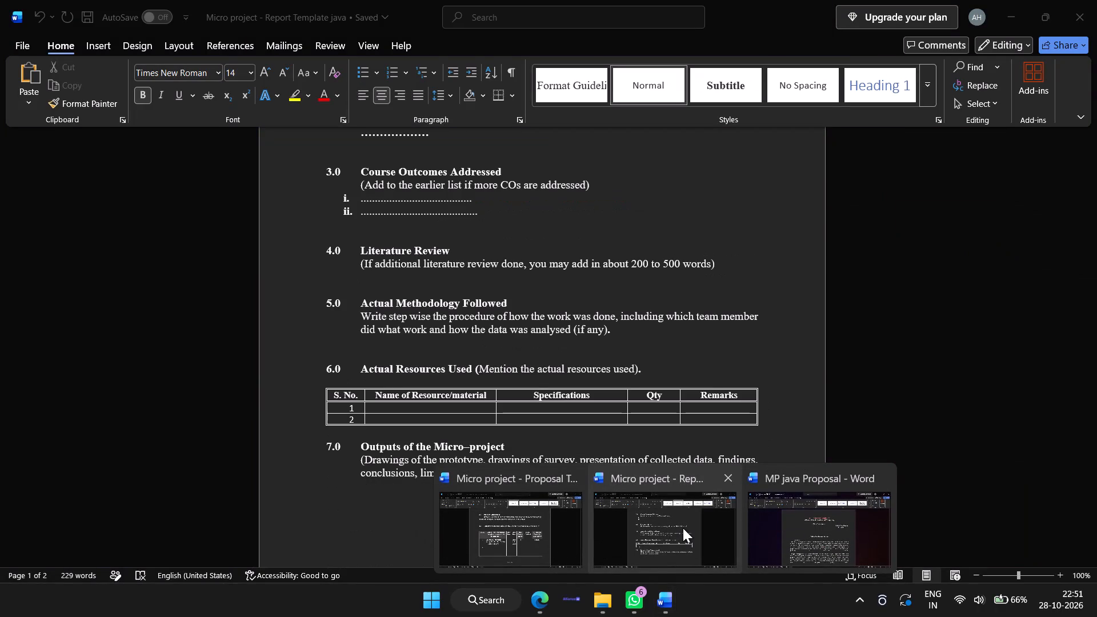
click(683, 528)
scroll(644, 311, up, 9)
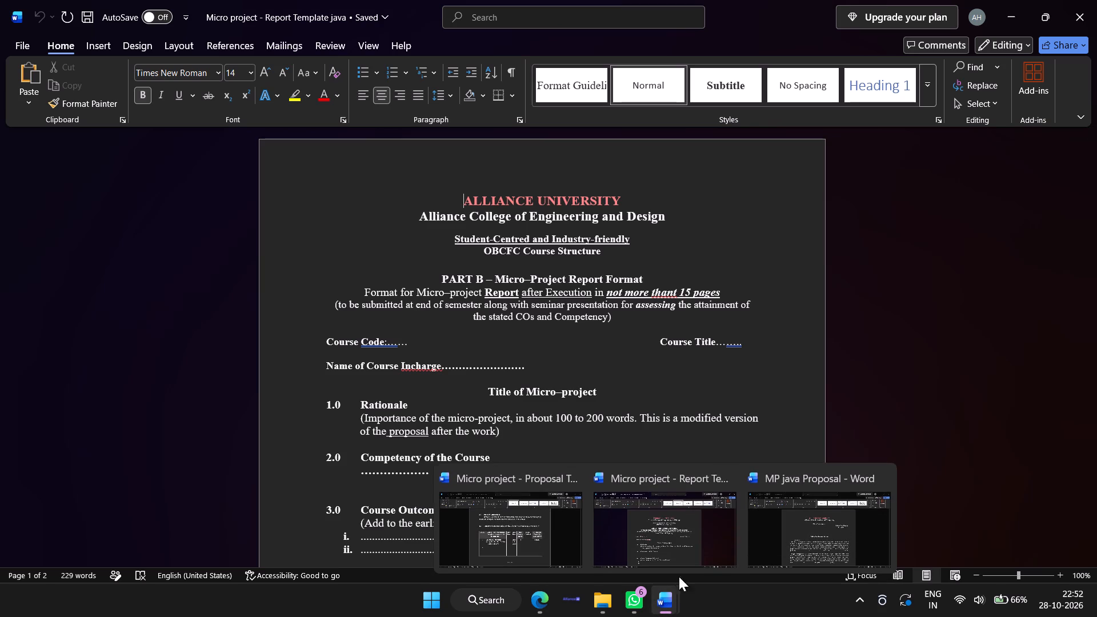
click(541, 520)
scroll(591, 238, up, 14)
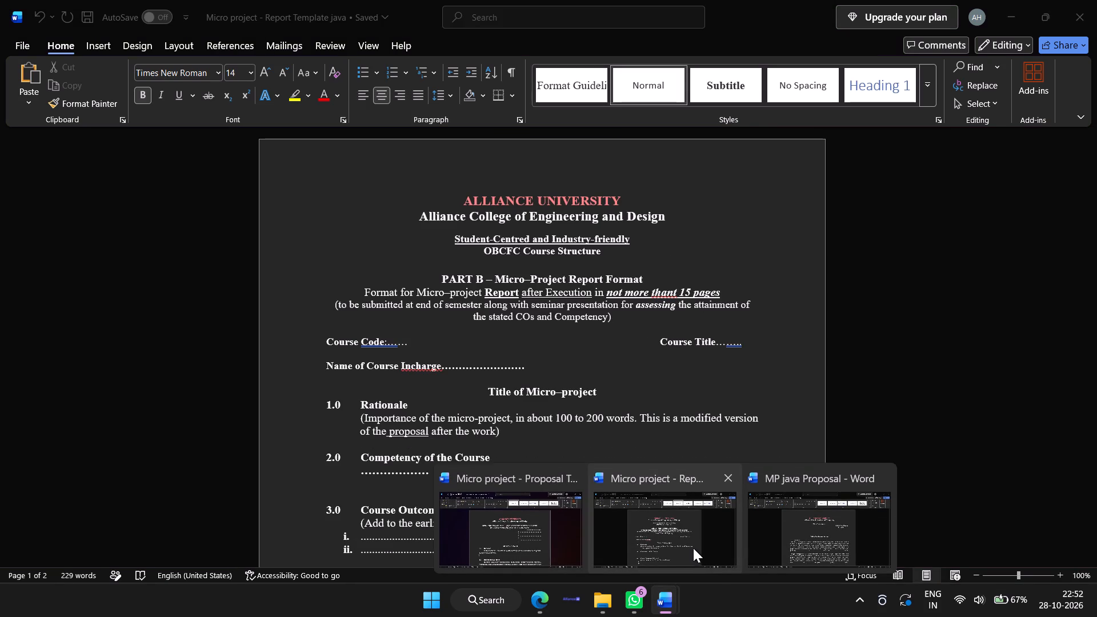
Return to MP java Proposal in Word and number the first student team member's name "1.".
click(818, 544)
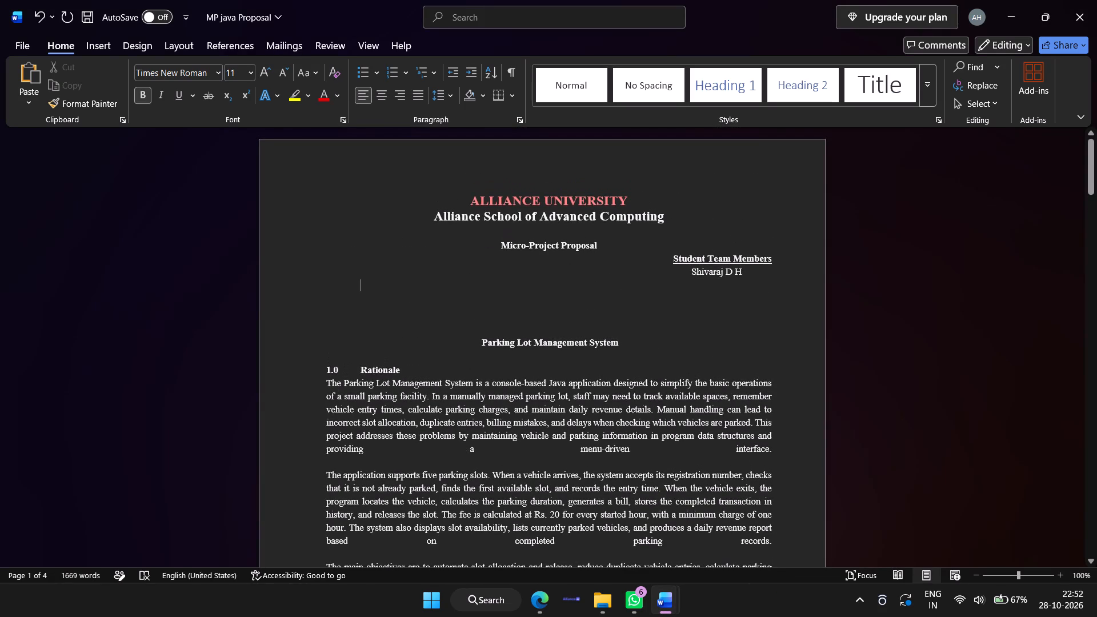
click(686, 272)
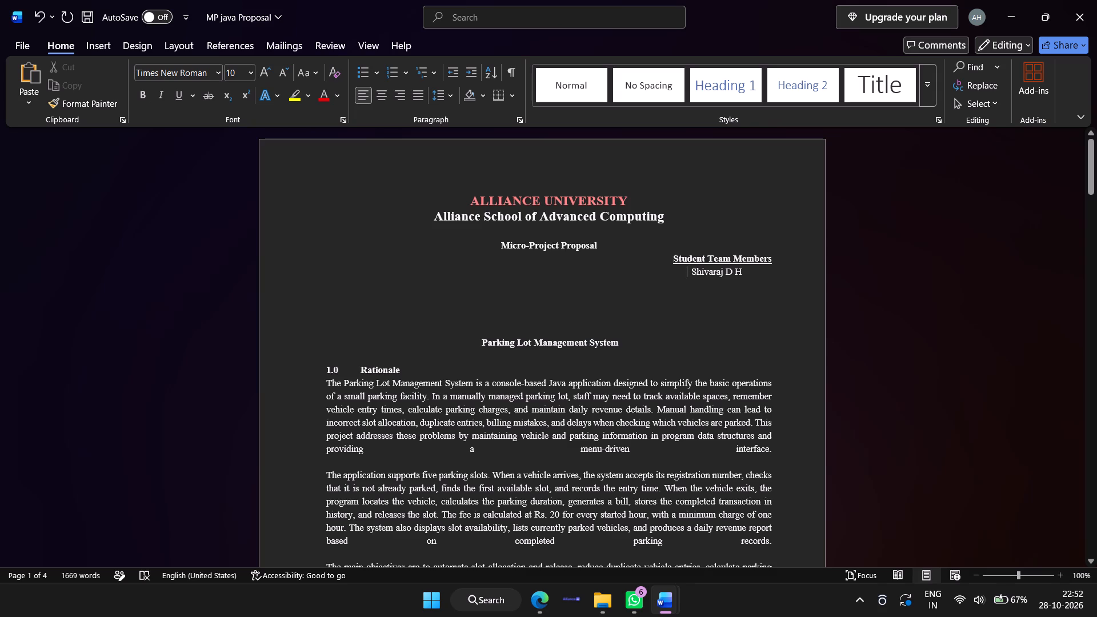
key(1)
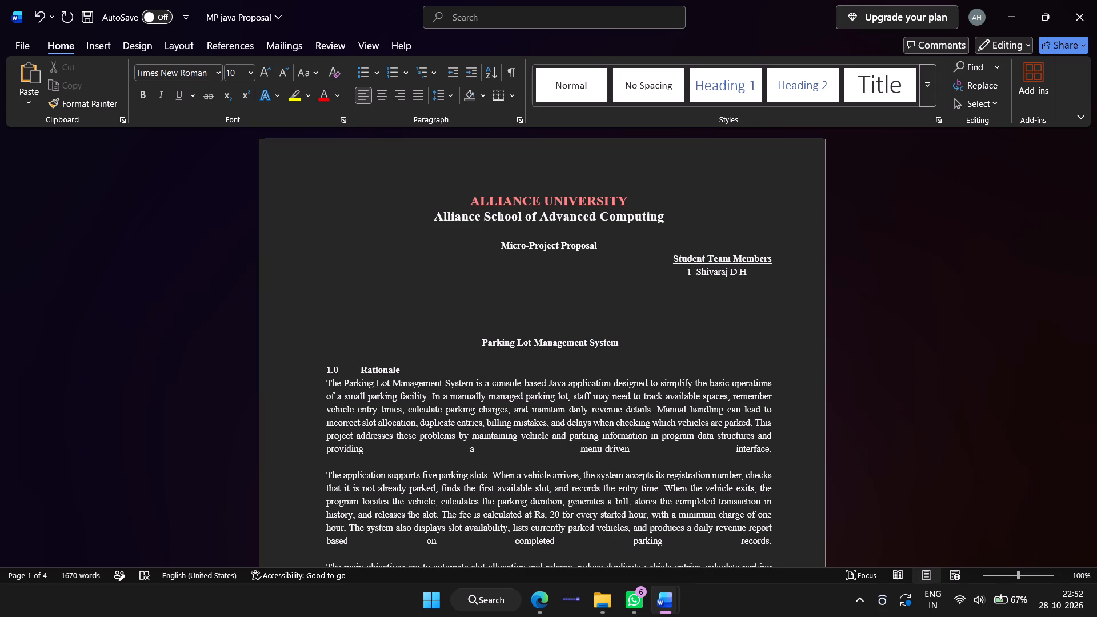
key(period)
Add the second student team member's name, numbered "2.", on the line below the first member.
key(Right)
key(Down)
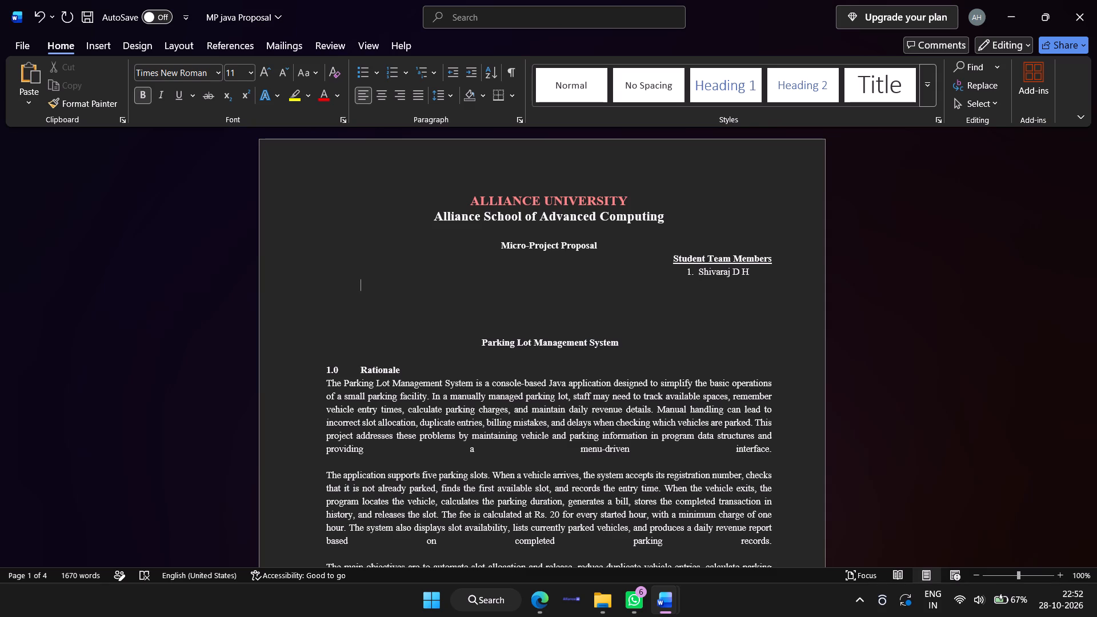
key(2)
key(period)
key(space)
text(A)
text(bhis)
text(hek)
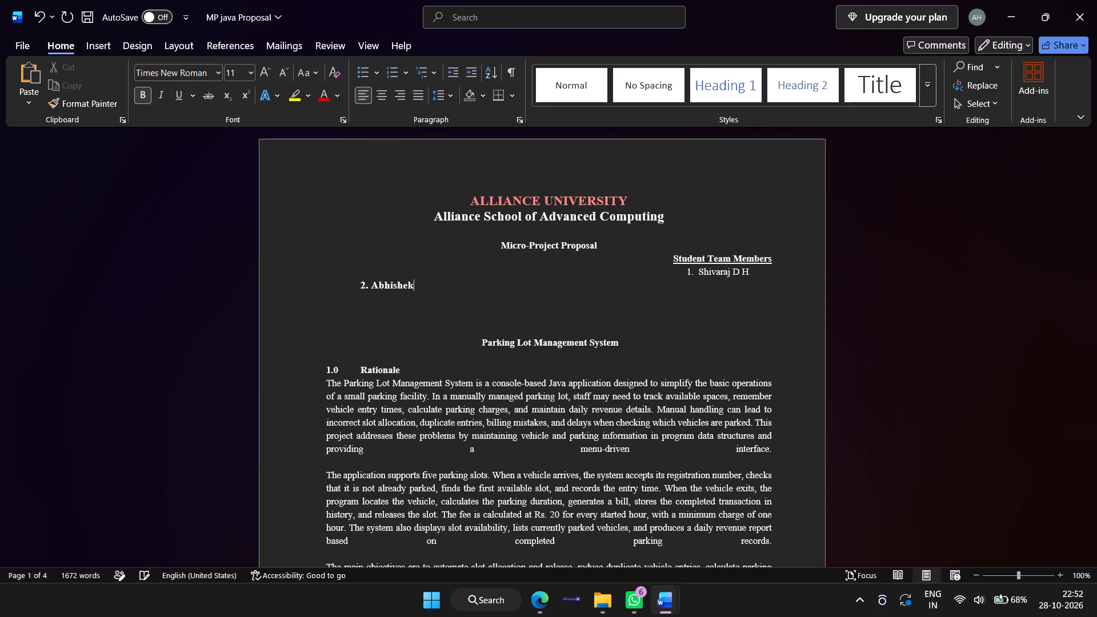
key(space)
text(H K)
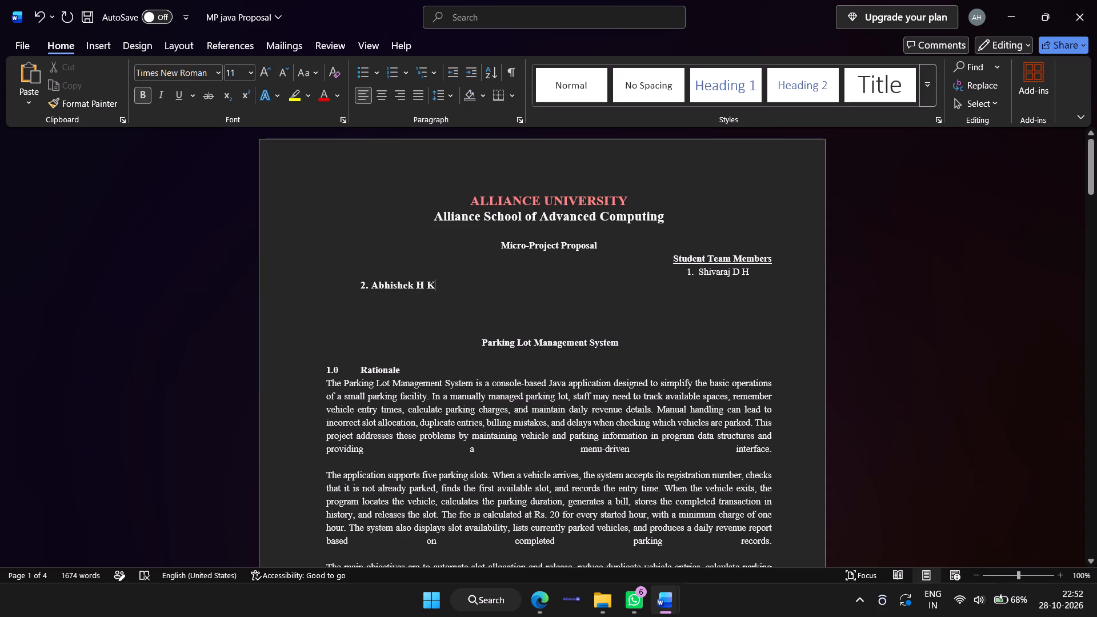
Right-align both student team member lines under the Student Team Members heading.
drag(357, 286, 435, 285)
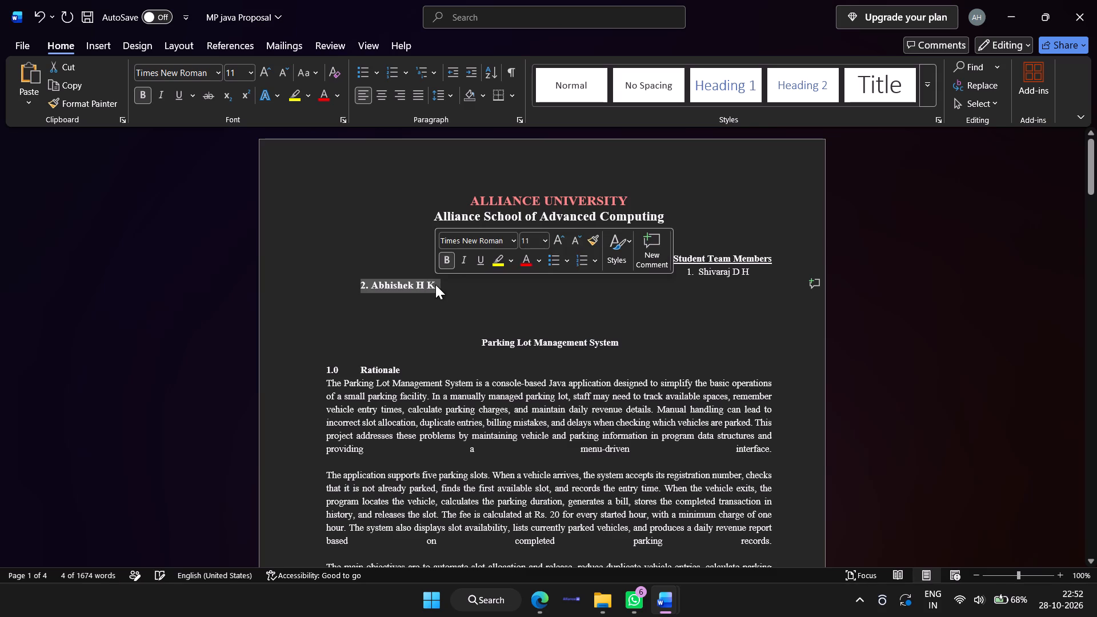
click(399, 95)
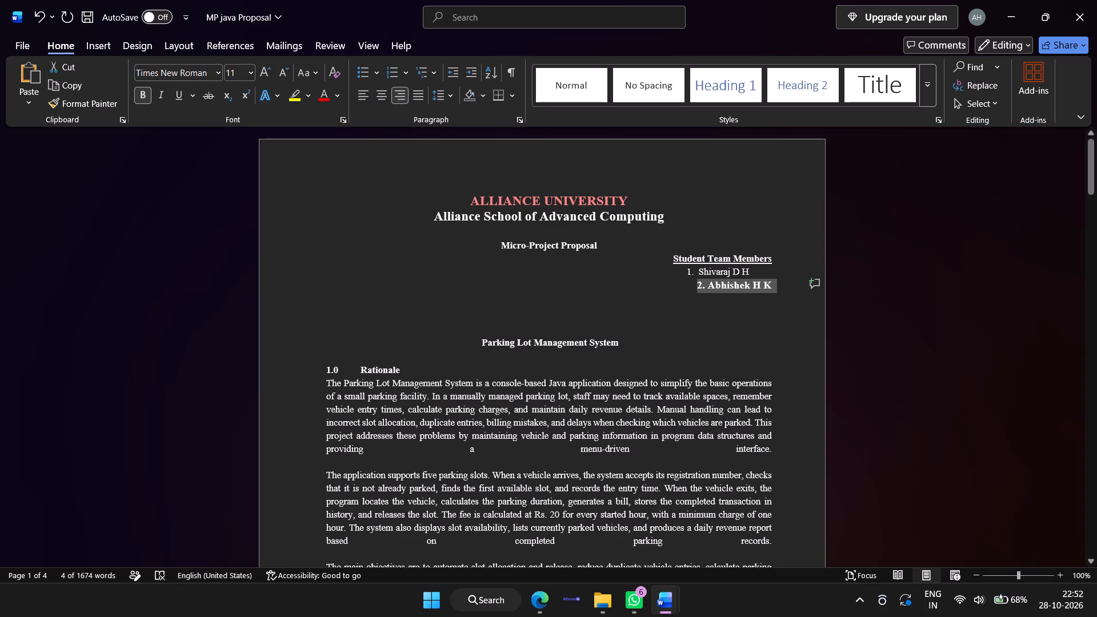
drag(684, 274, 756, 269)
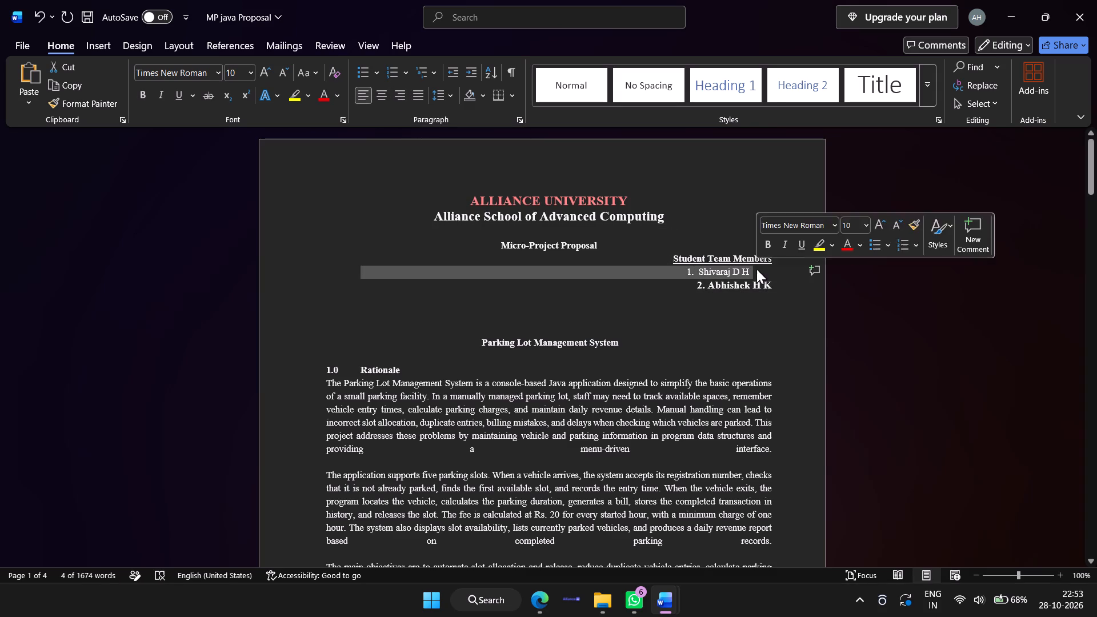
click(405, 99)
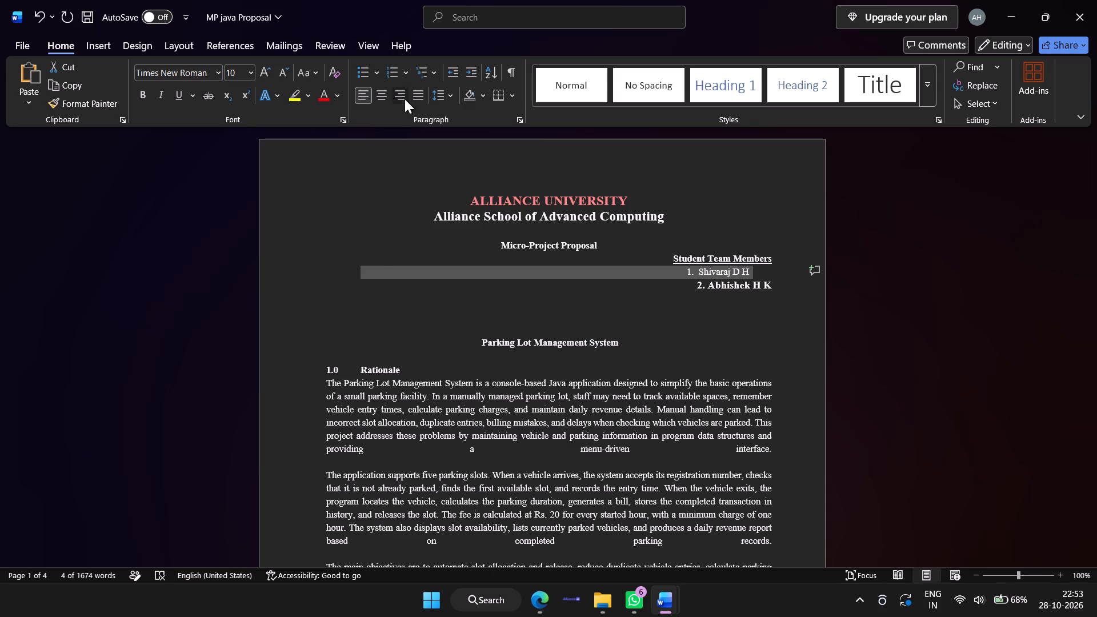
click(679, 331)
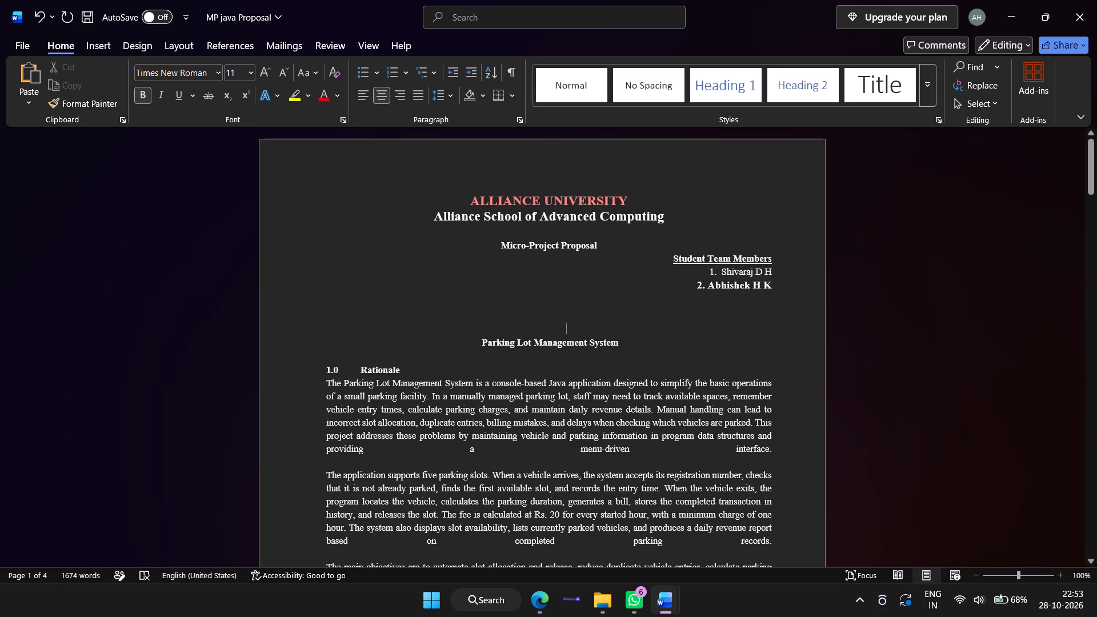
Delete the extra blank spaces in front of the first team member's number "1.".
click(683, 275)
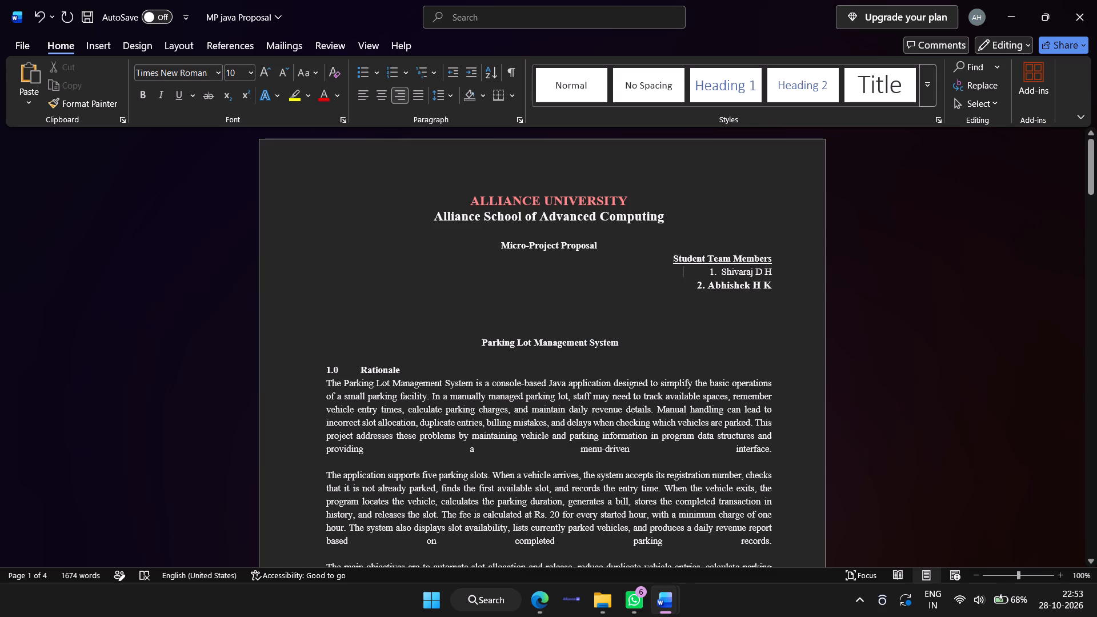
click(711, 277)
key(BackSpace)
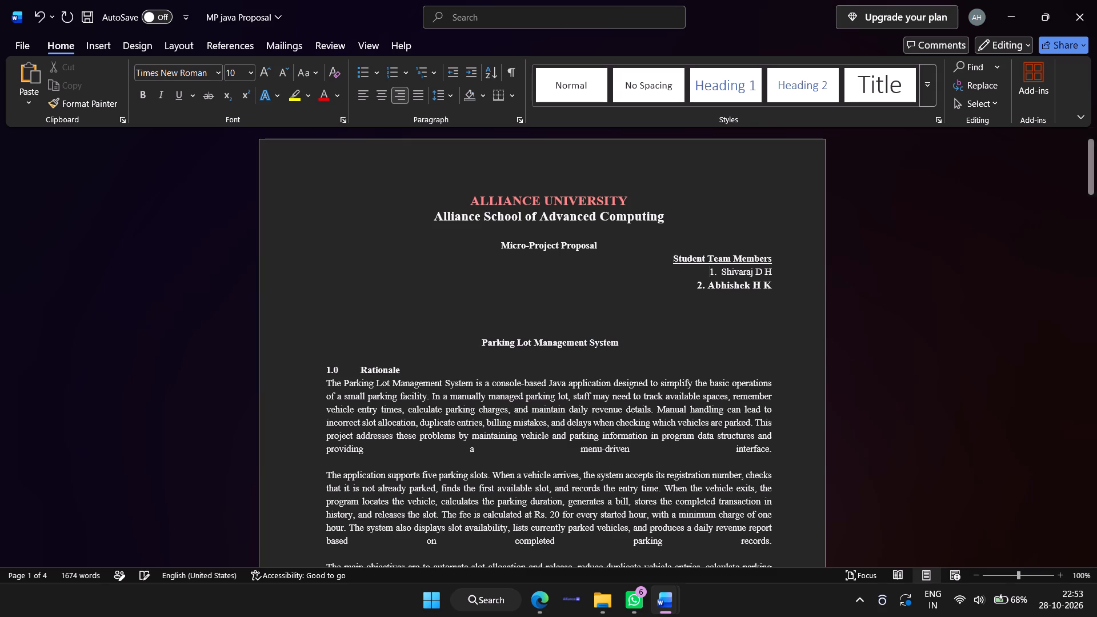
key(BackSpace)
key(BackSpace)
key(BackSpace)
key(BackSpace)
key(BackSpace)
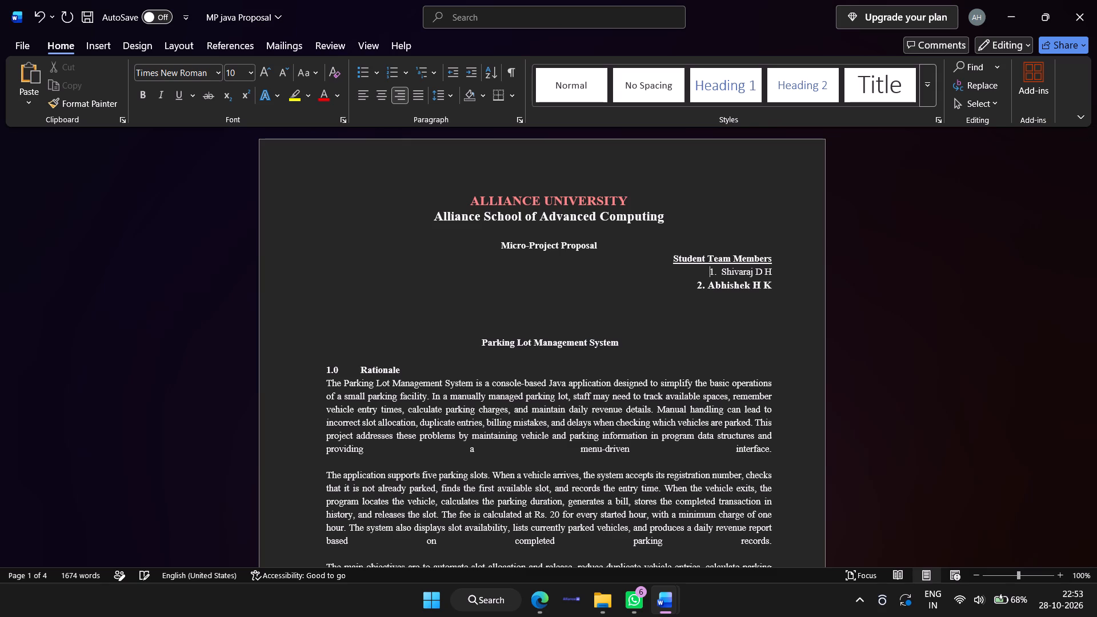
key(BackSpace)
key(BackSpace)
key(BackSpace)
key(BackSpace)
Look over the proposal's first page, from the title block through Rationale and Course Outcomes to Information Gathering.
scroll(712, 308, left, 1)
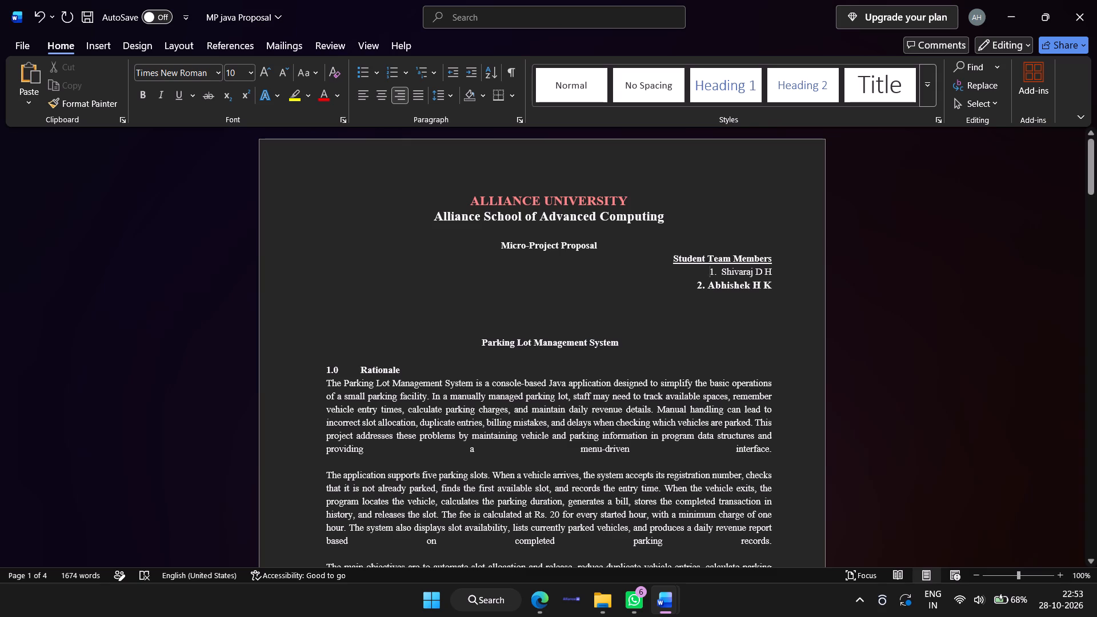
scroll(634, 333, down, 3)
scroll(634, 333, up, 1)
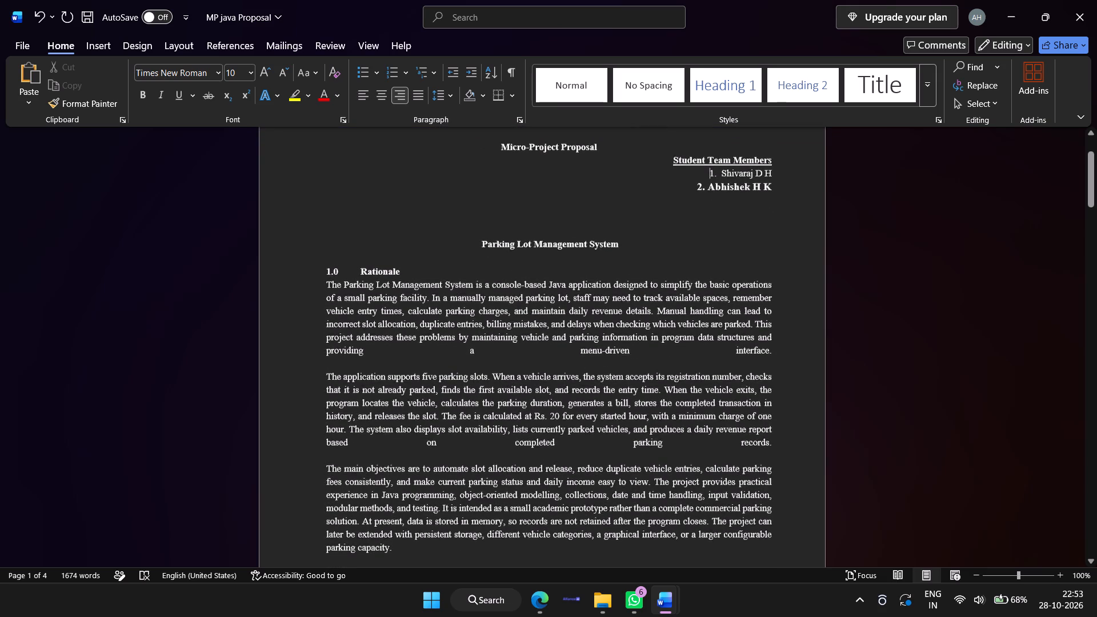
scroll(634, 333, up, 3)
scroll(634, 333, down, 3)
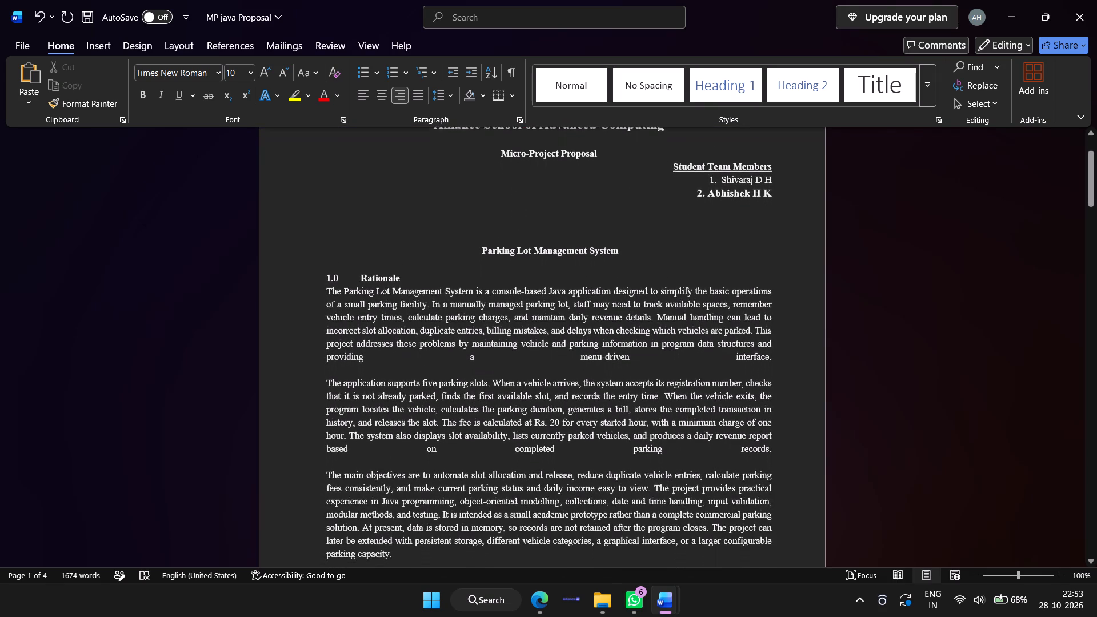
scroll(634, 333, up, 1)
scroll(634, 333, down, 1)
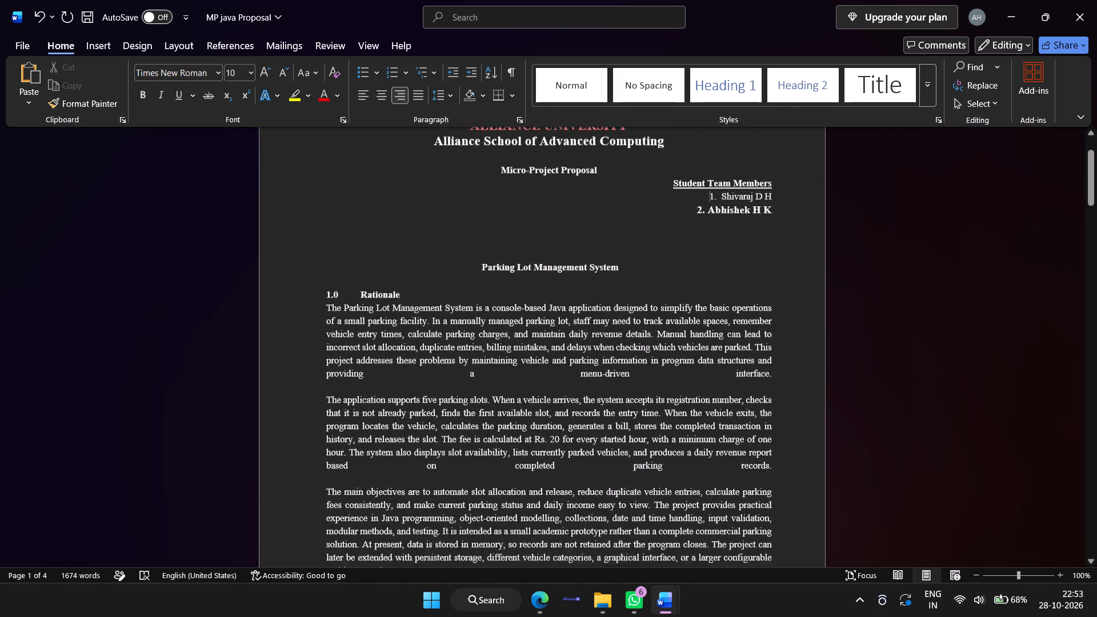
scroll(634, 333, down, 1)
scroll(634, 333, up, 1)
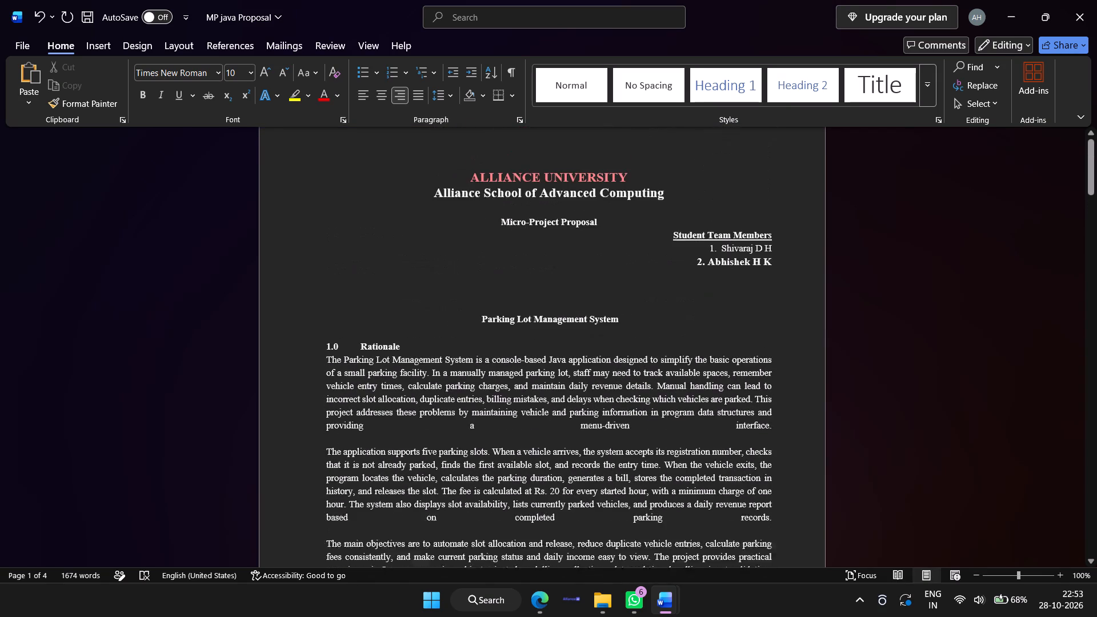
scroll(634, 333, up, 1)
scroll(634, 333, down, 2)
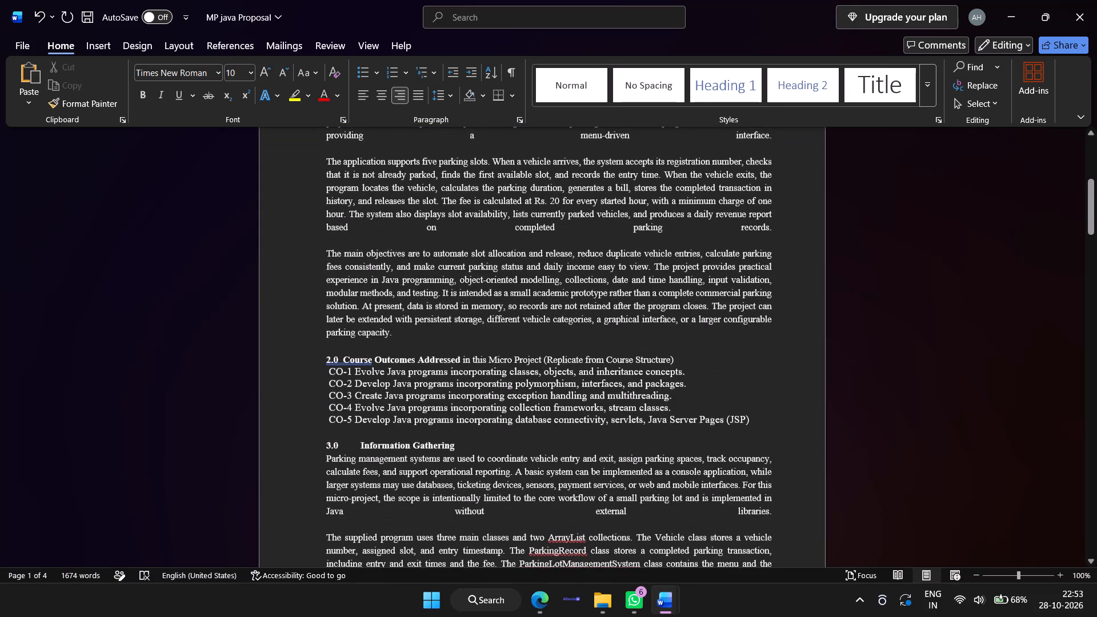
scroll(690, 356, down, 2)
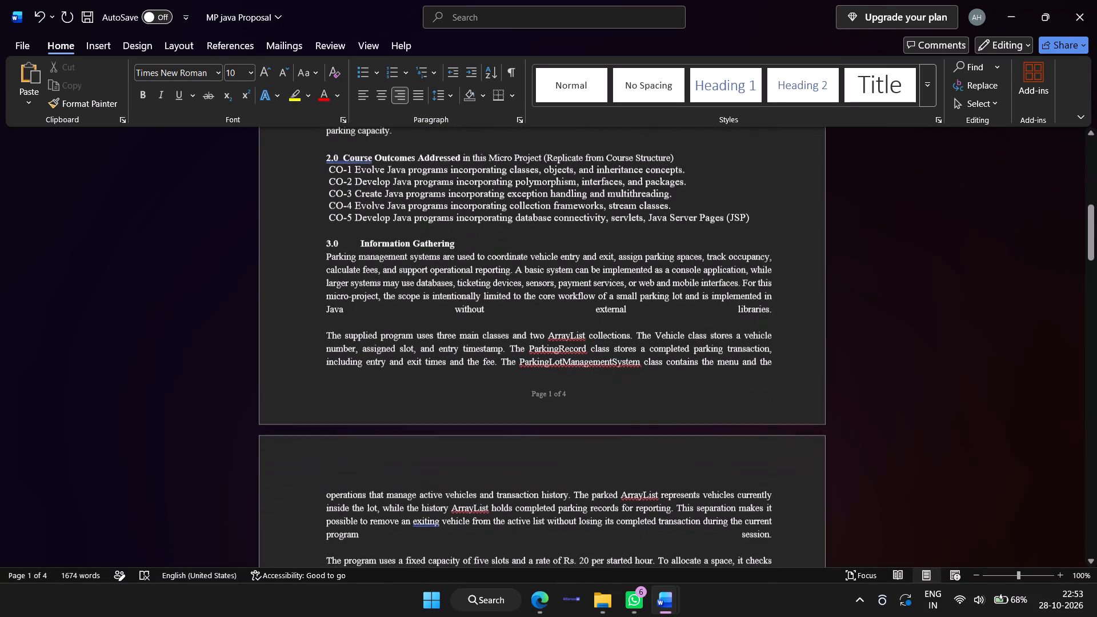
scroll(690, 356, up, 4)
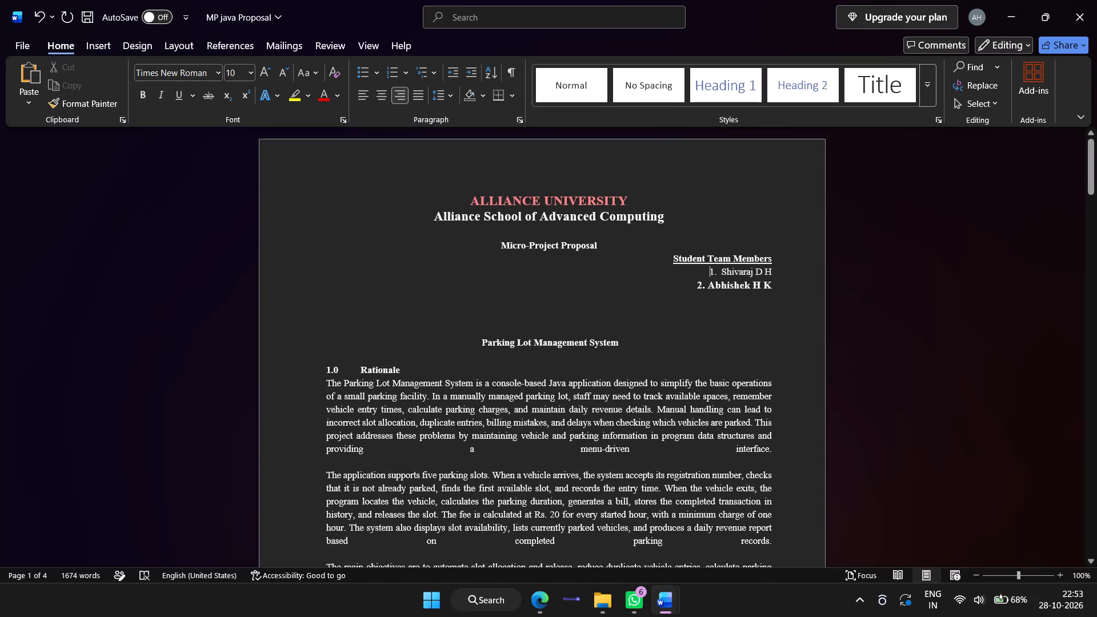
Place the insertion point at the end of the first team member's line.
scroll(690, 356, down, 2)
click(773, 255)
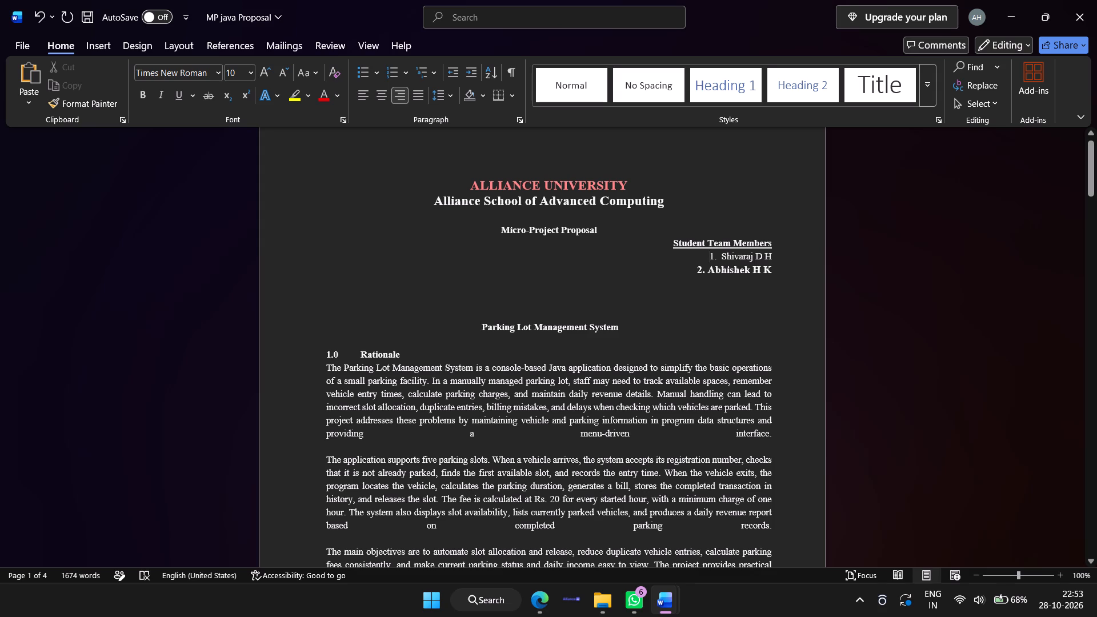
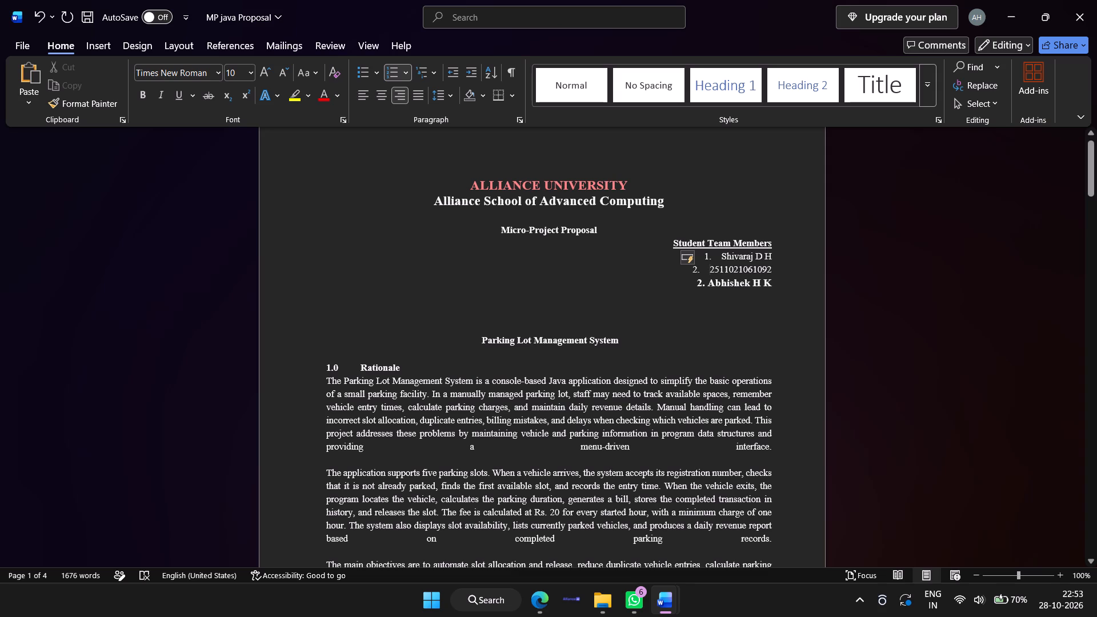
Remove the automatic numbering from the first team member's name and registration number lines, and put a plain "1." before the name.
key(BackSpace)
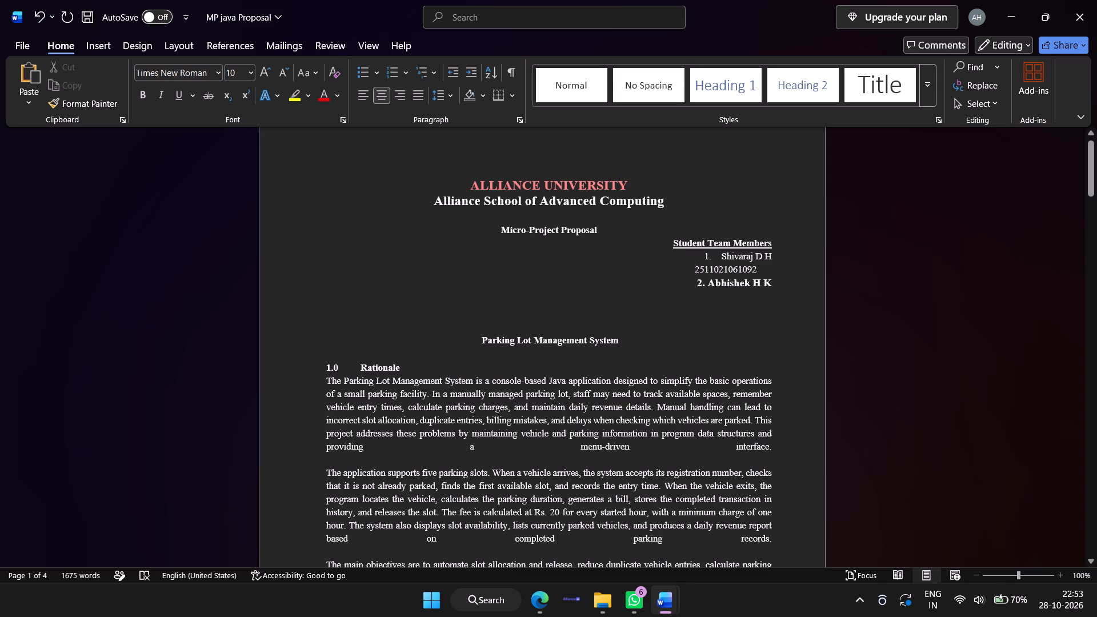
click(700, 254)
key(Left)
key(Left)
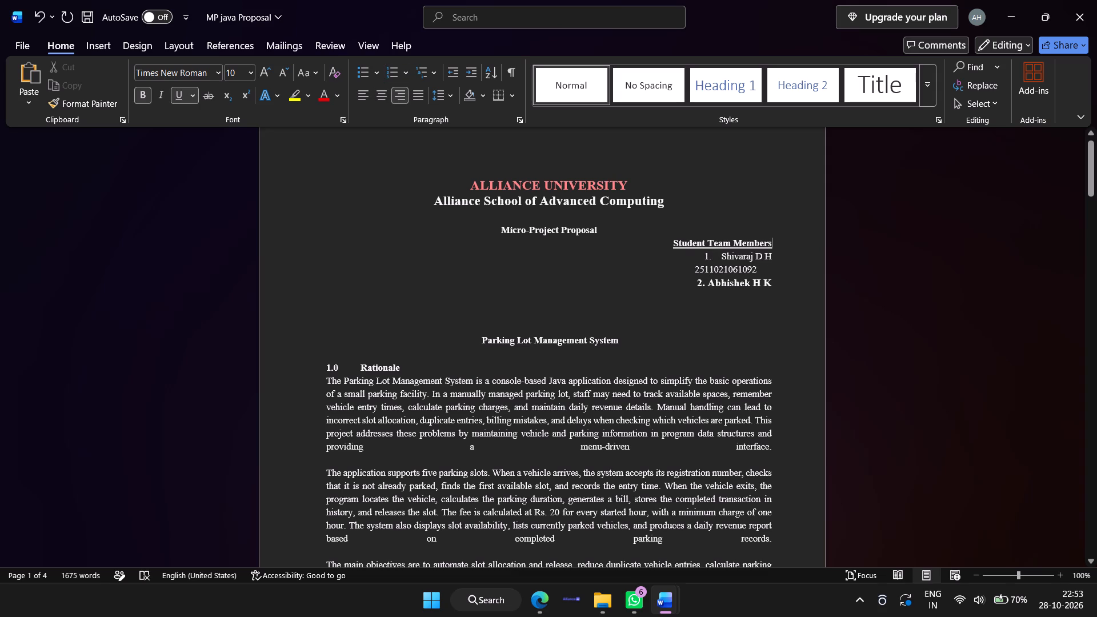
key(Down)
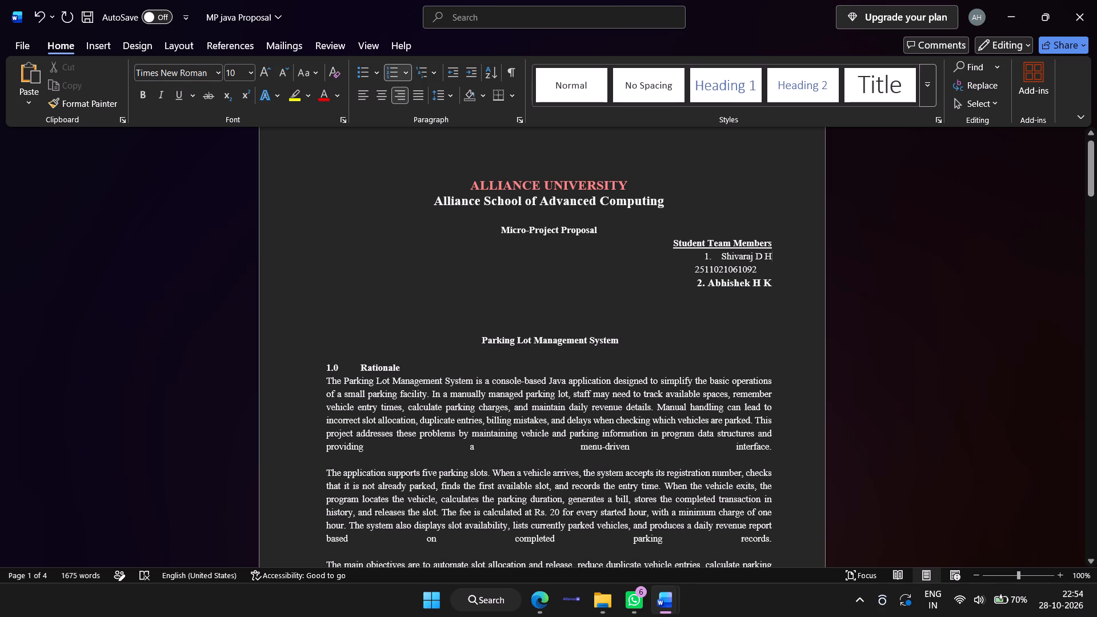
click(715, 257)
key(BackSpace)
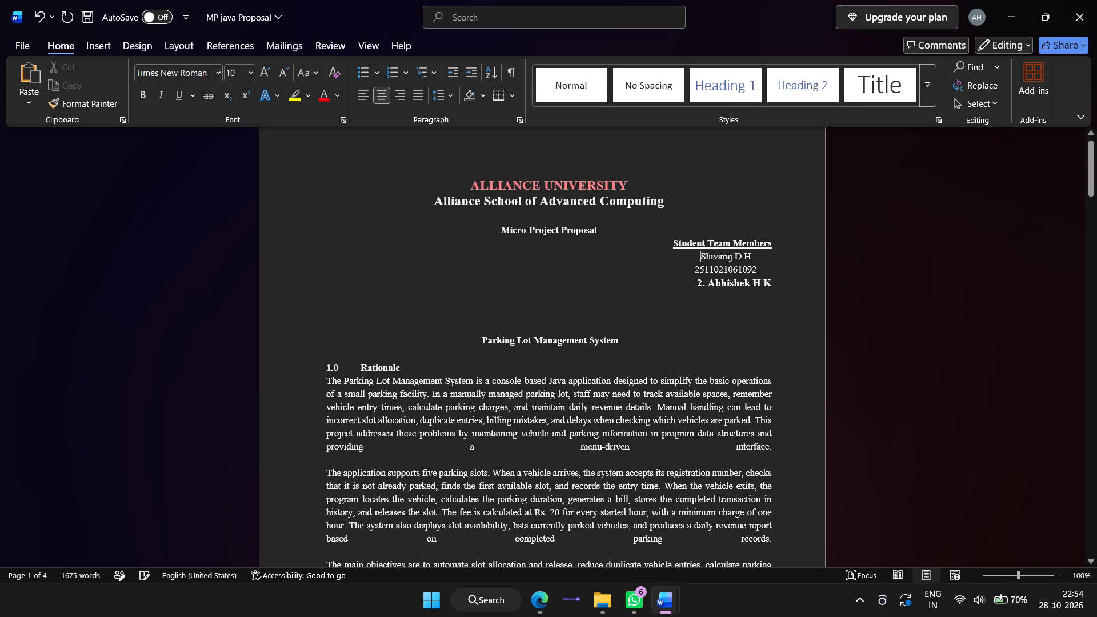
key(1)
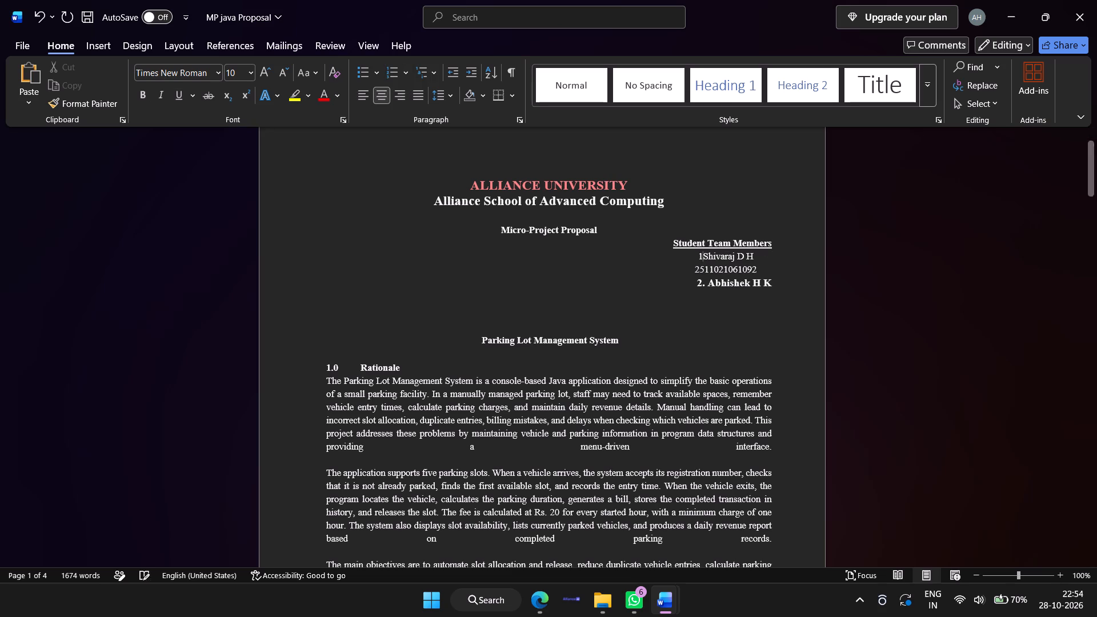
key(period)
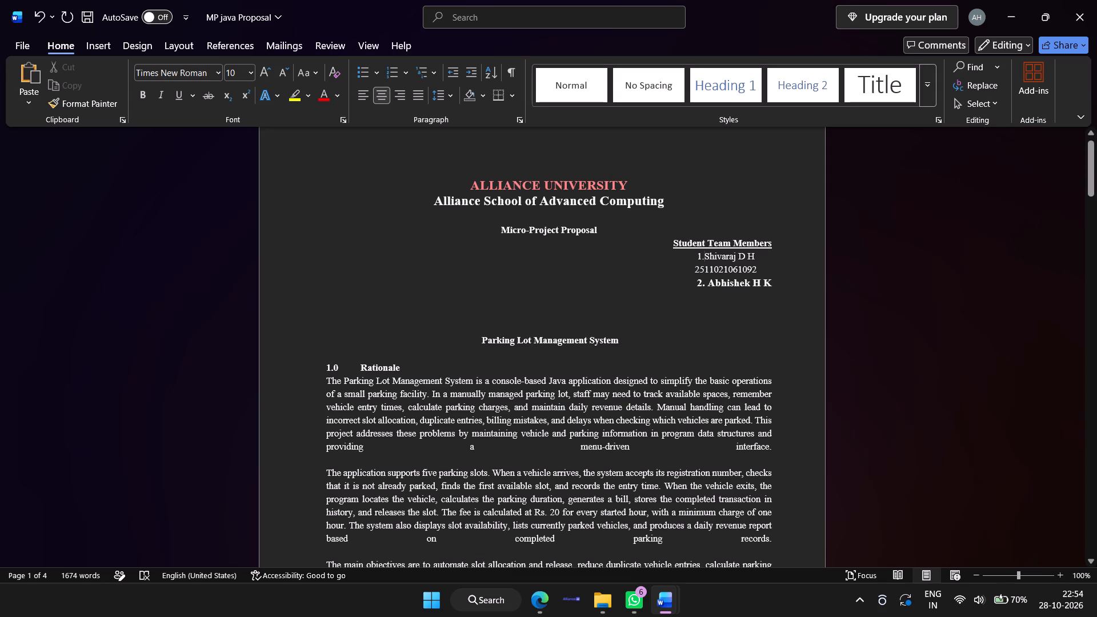
Add the second team member's registration number on a new line below their name.
click(772, 282)
key(Return)
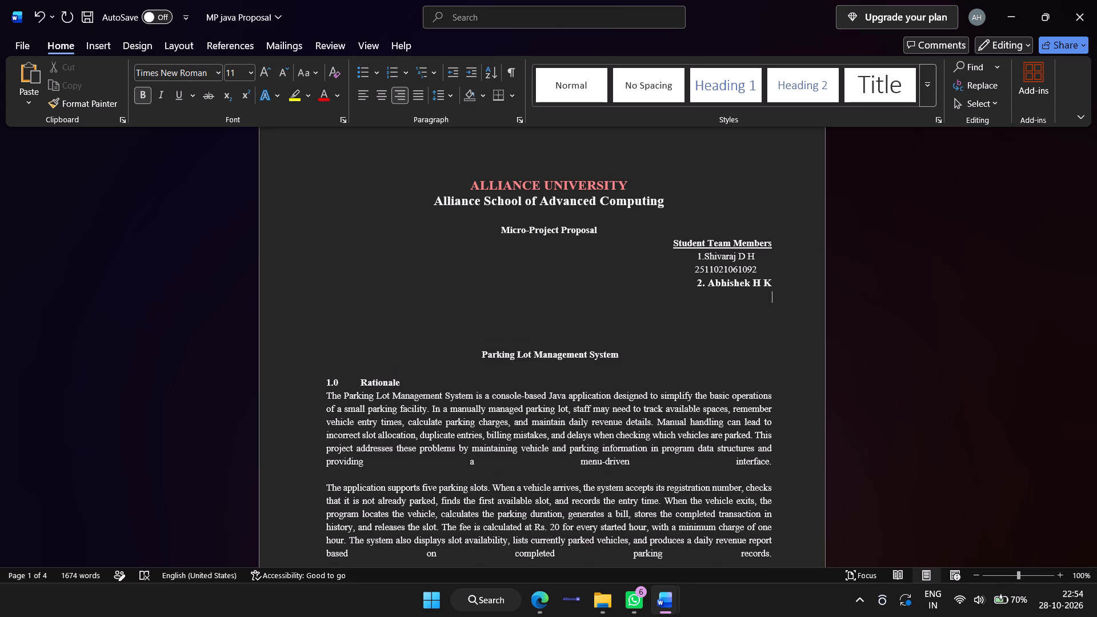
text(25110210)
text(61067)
Right-align the first team member's name and registration number lines.
drag(690, 258, 750, 274)
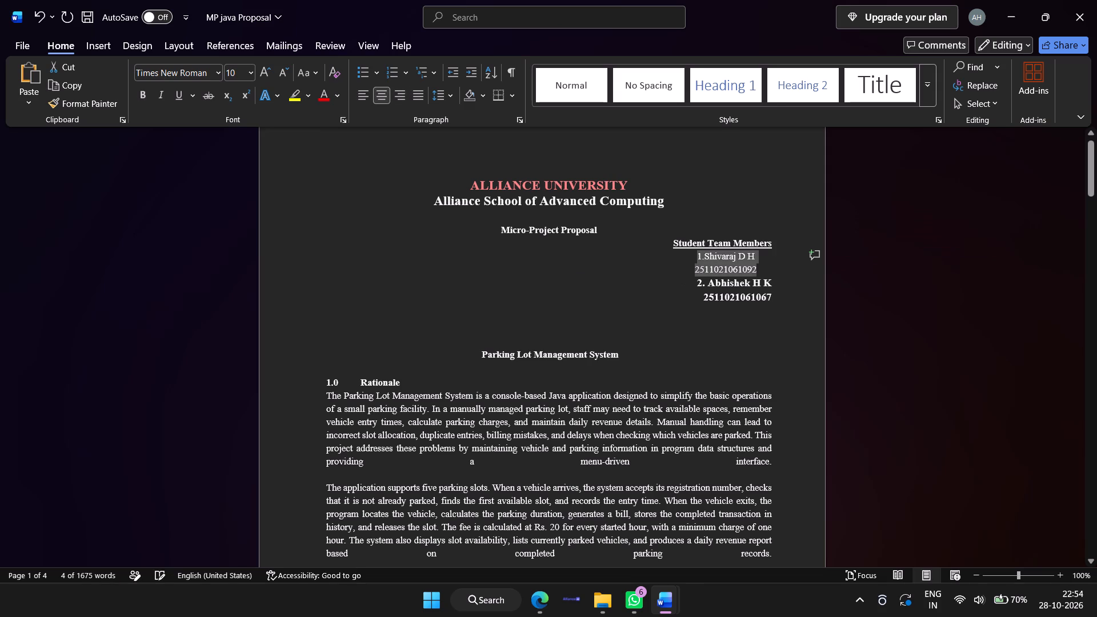
click(401, 94)
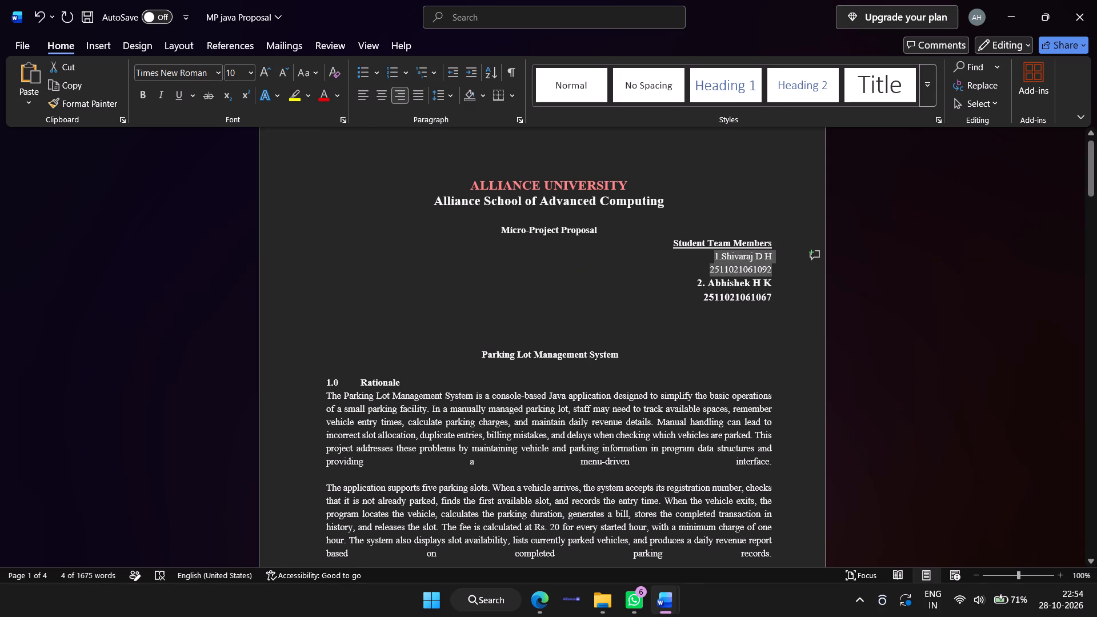
click(591, 305)
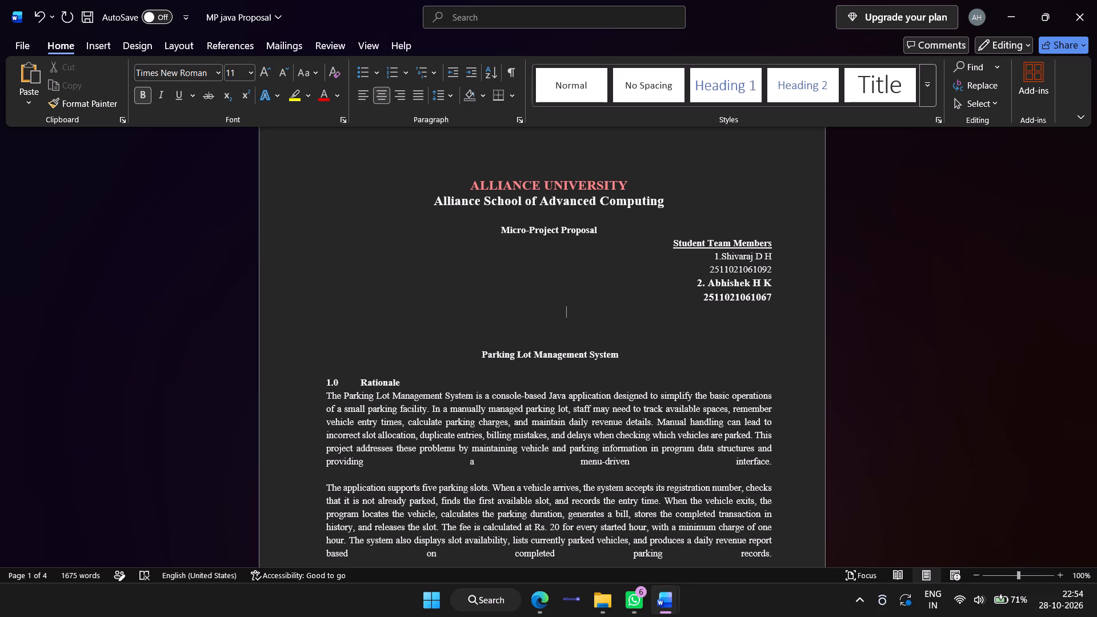
Select the project title "Parking Lot Management System" above the Rationale section.
scroll(683, 352, left, 1)
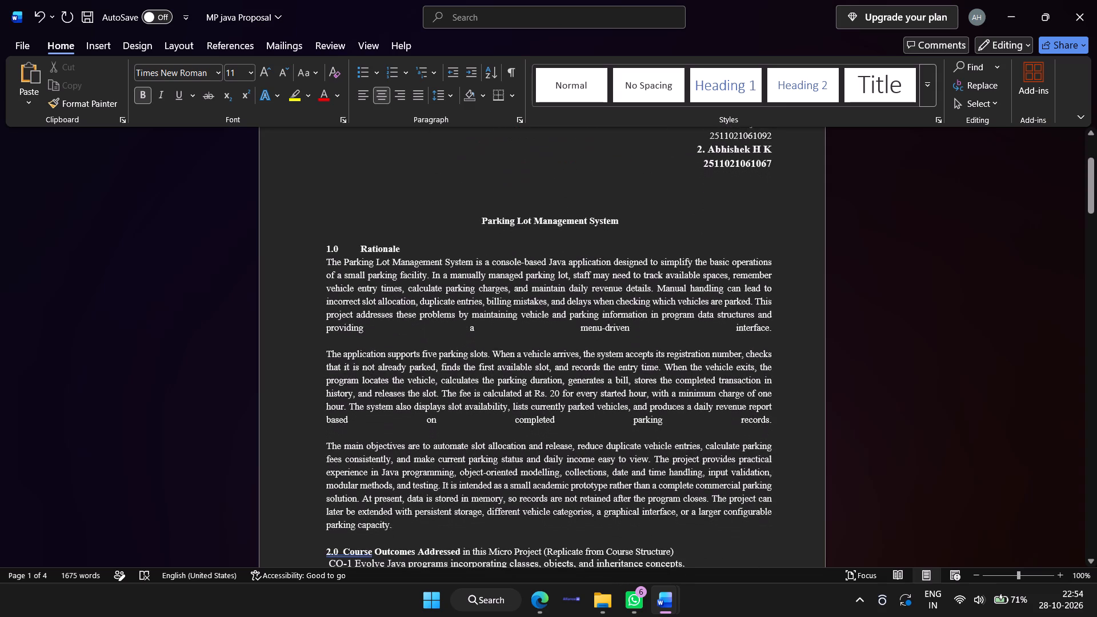
scroll(683, 352, left, 1)
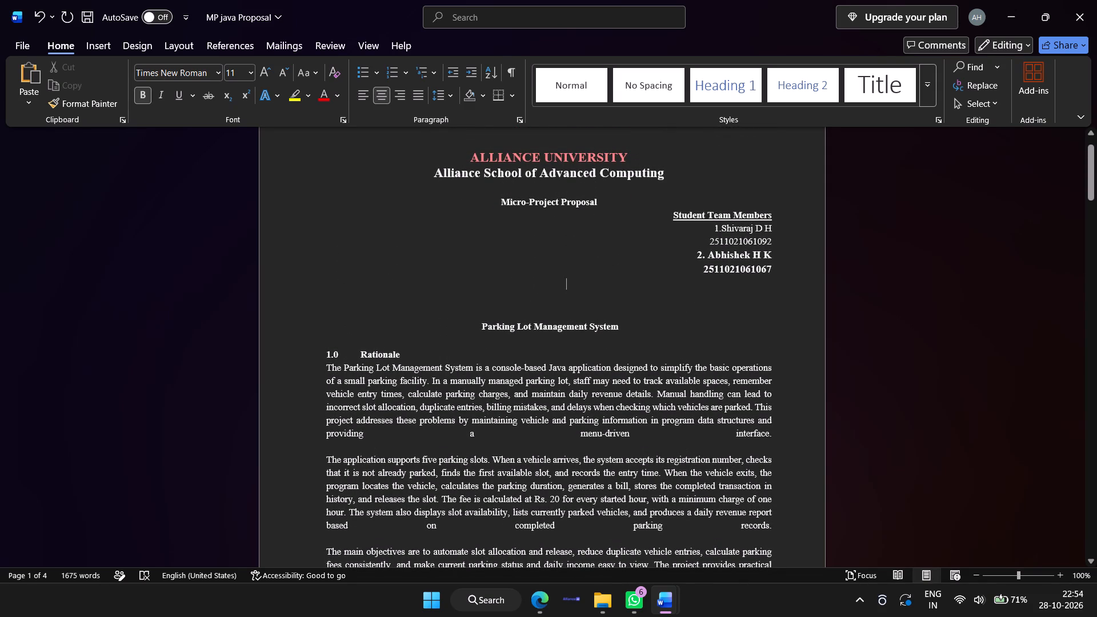
scroll(616, 279, down, 1)
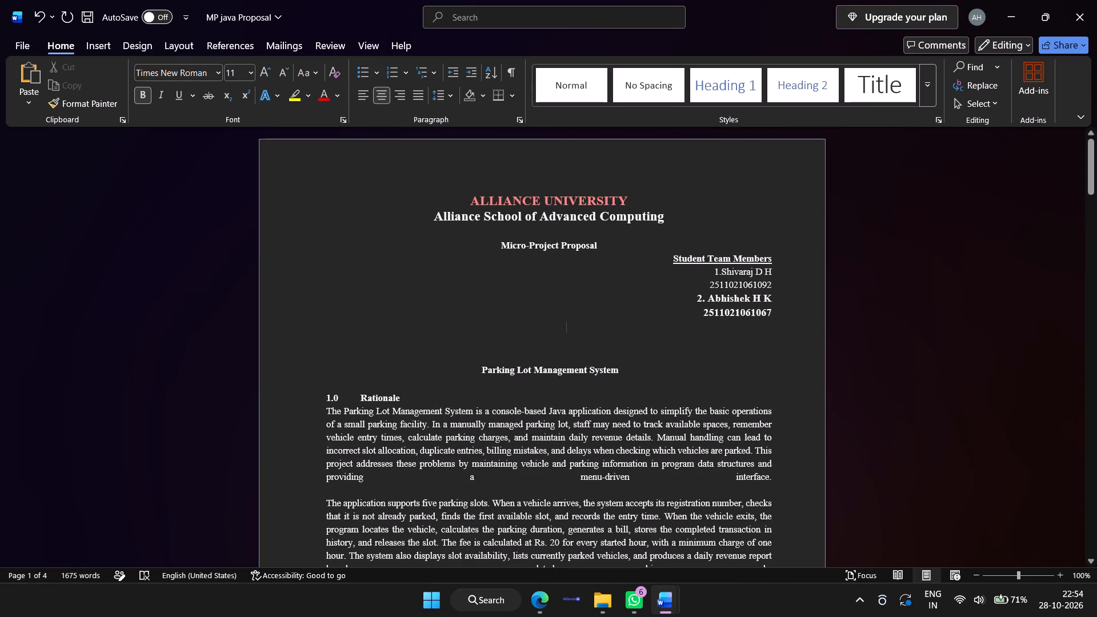
drag(481, 368, 611, 370)
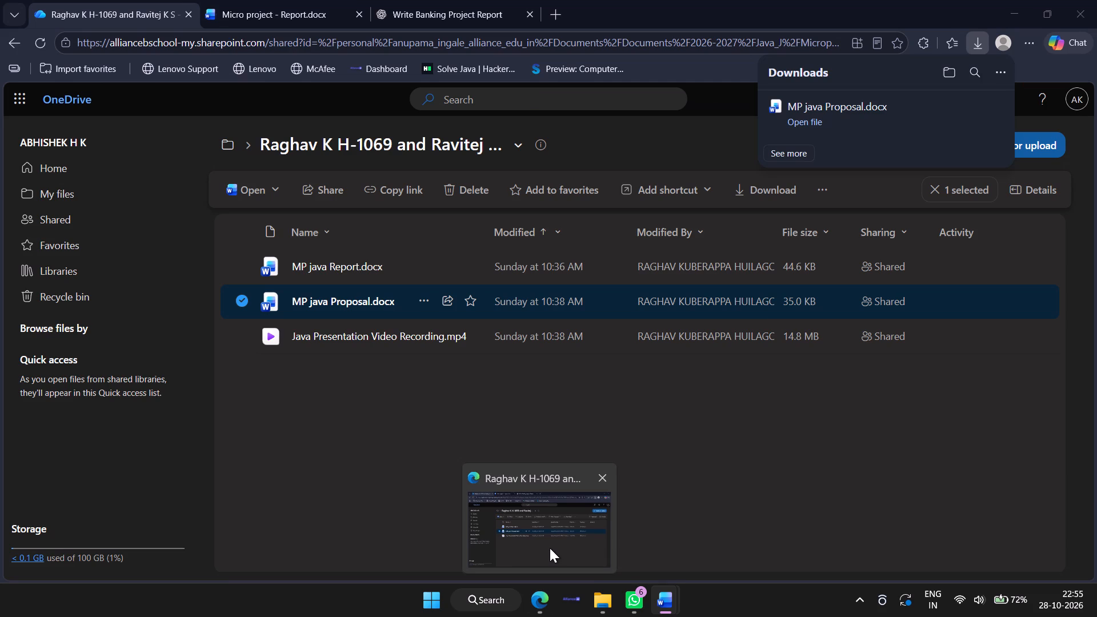
Switch to OneDrive in the browser, go up to the shared Microproject folder and open the team's own micro project folder.
click(550, 548)
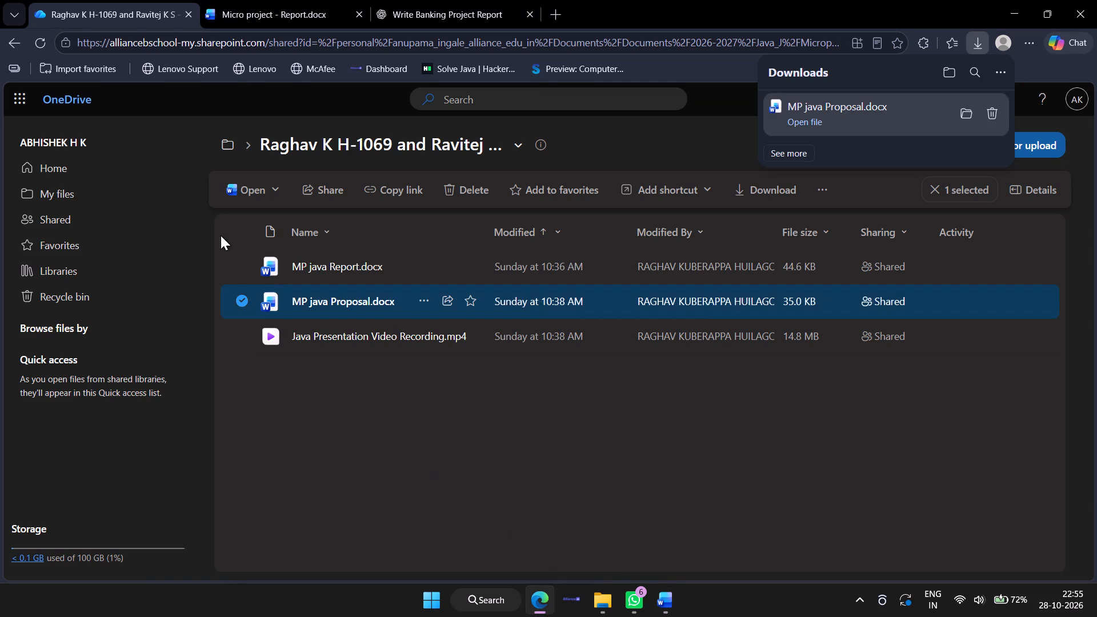
click(5, 48)
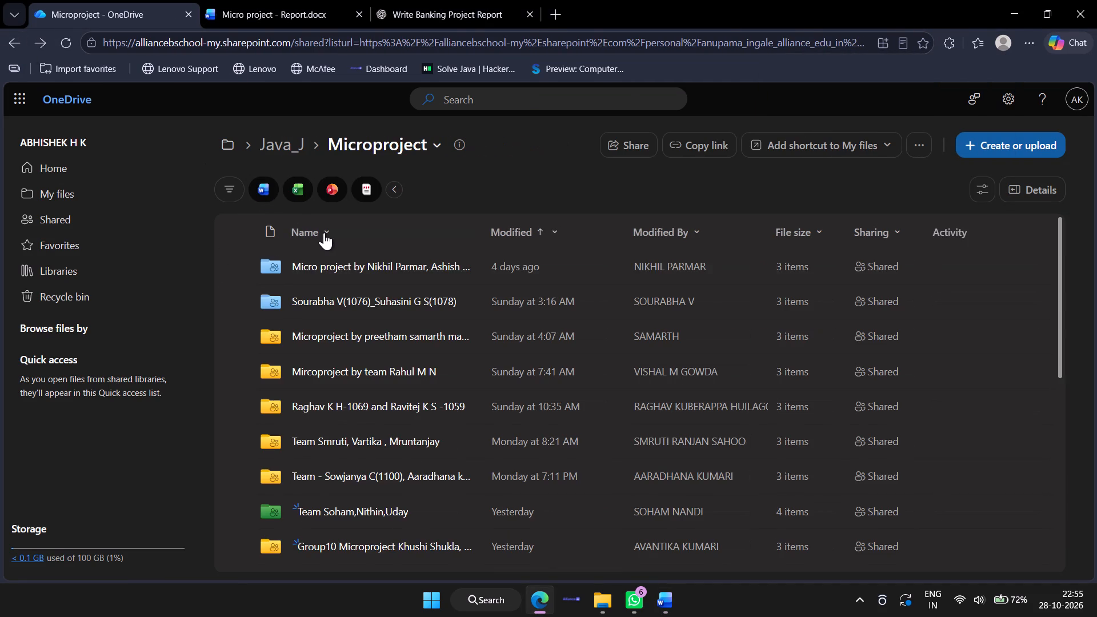
scroll(417, 515, down, 5)
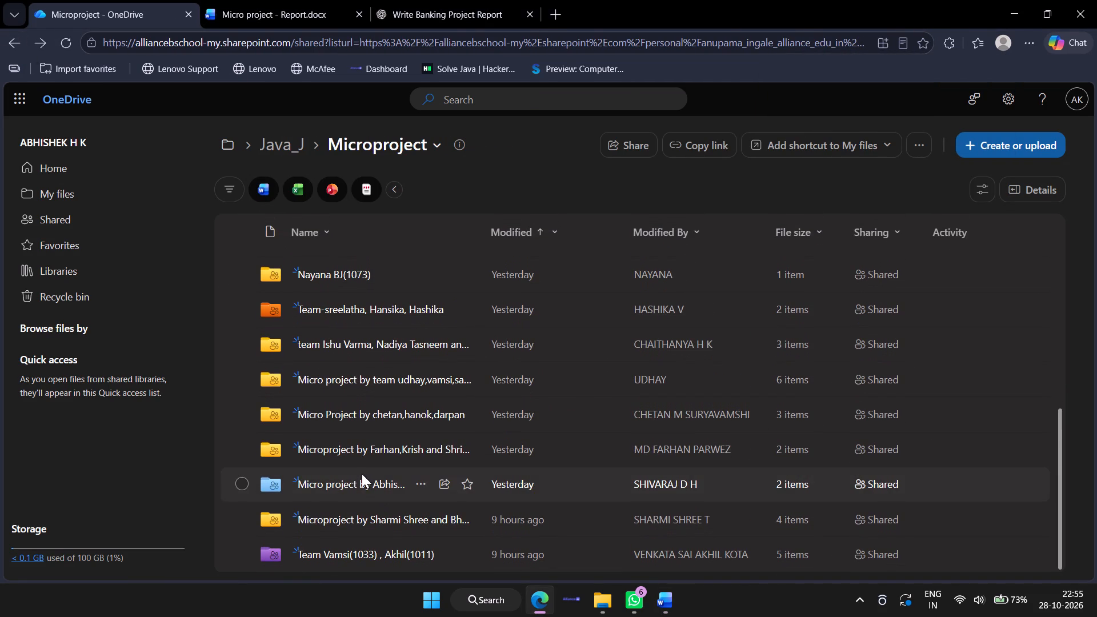
double_click(357, 487)
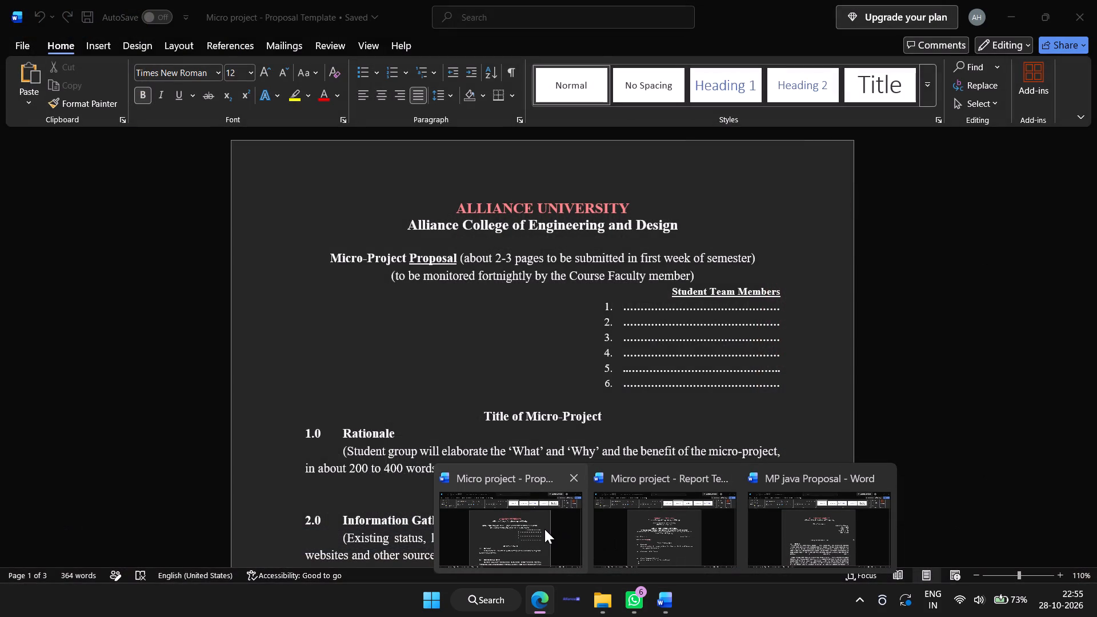
Close the Micro project Proposal Template and Report Template documents in Word and return to MP java Proposal.
click(573, 478)
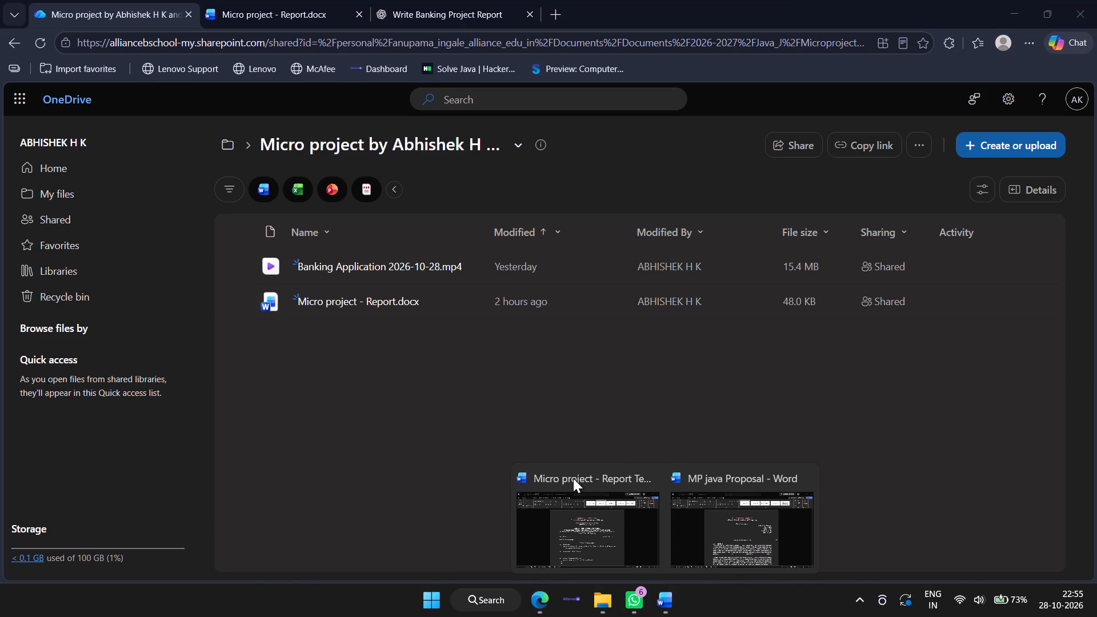
click(647, 478)
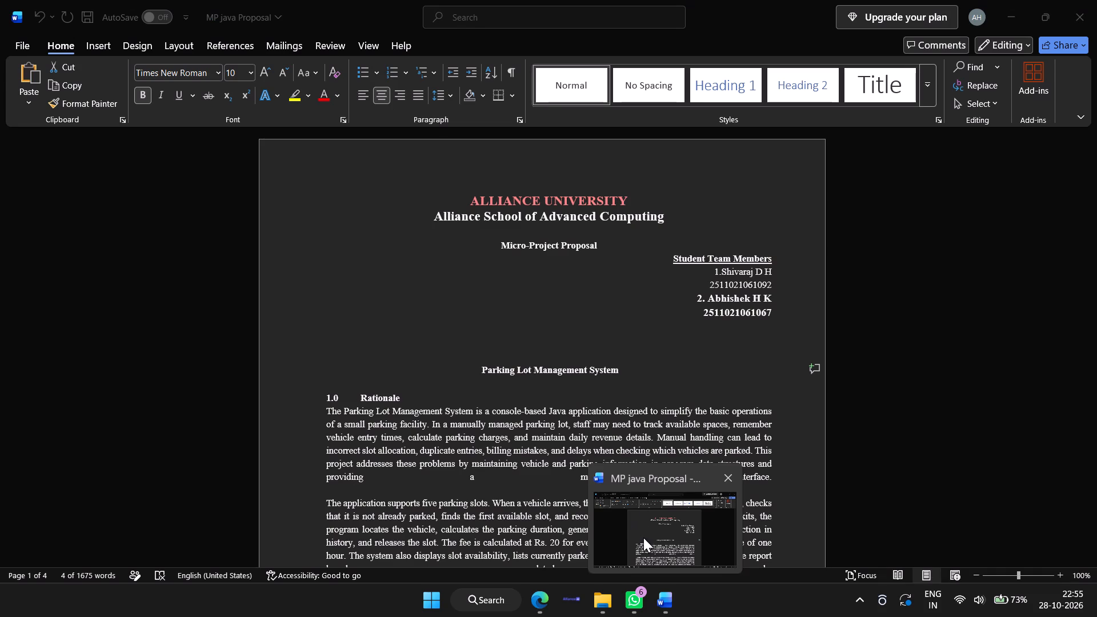
click(670, 527)
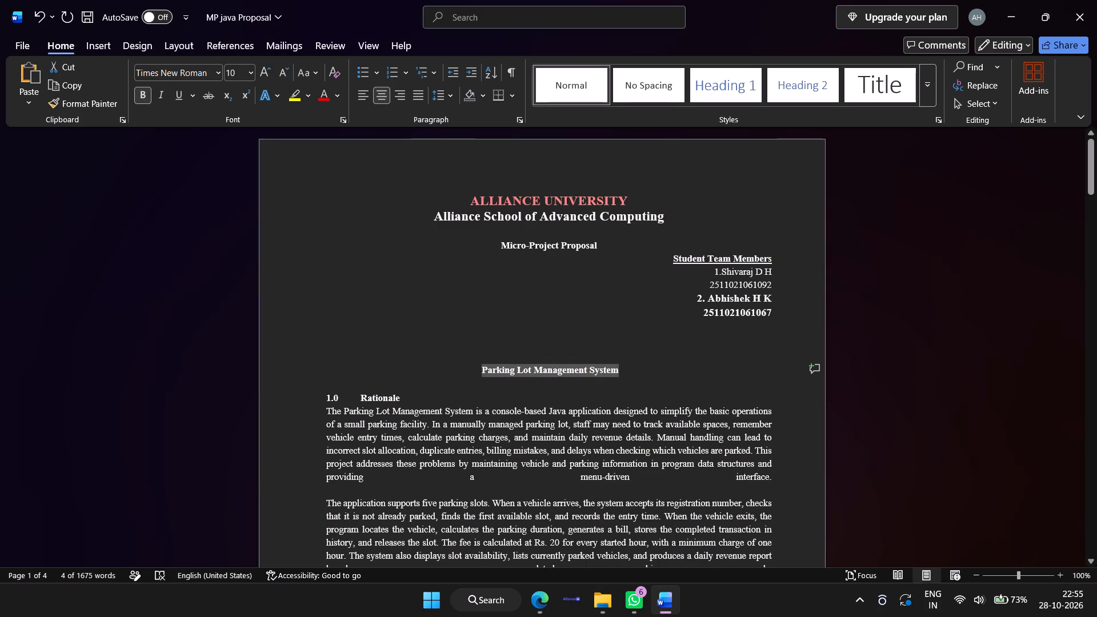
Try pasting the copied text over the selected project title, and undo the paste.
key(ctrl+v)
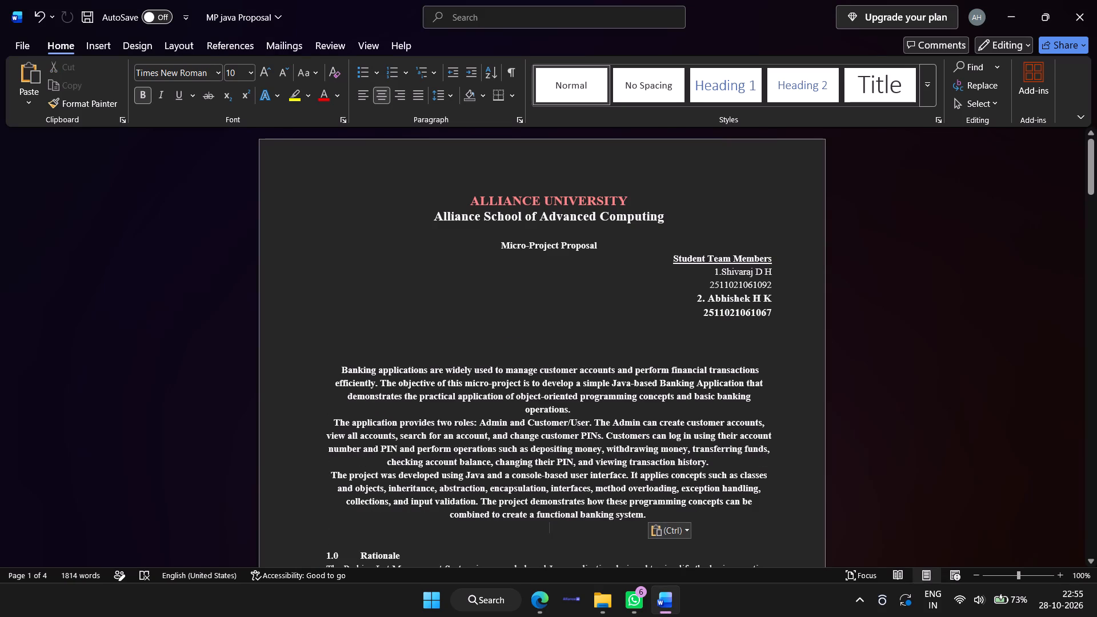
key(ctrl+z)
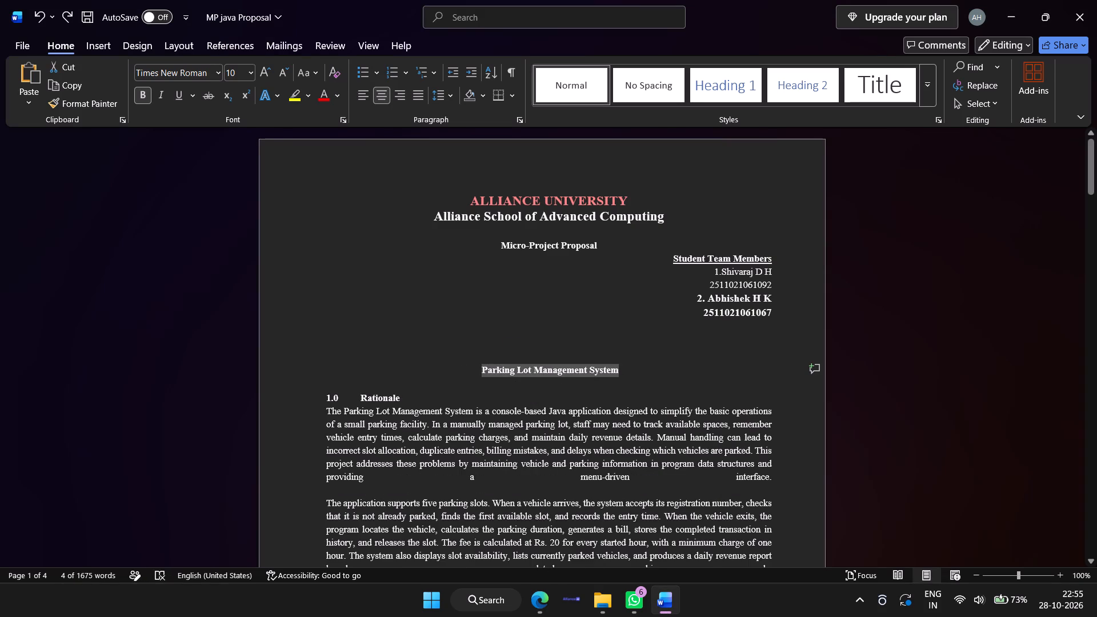
Replace the project title with "Banking Application".
key(BackSpace)
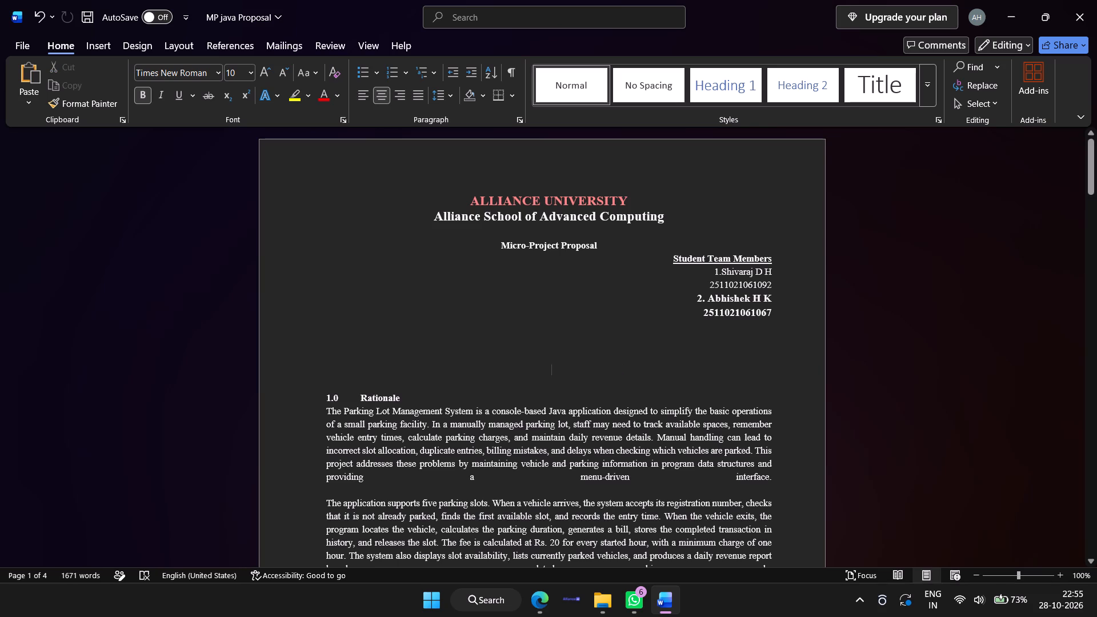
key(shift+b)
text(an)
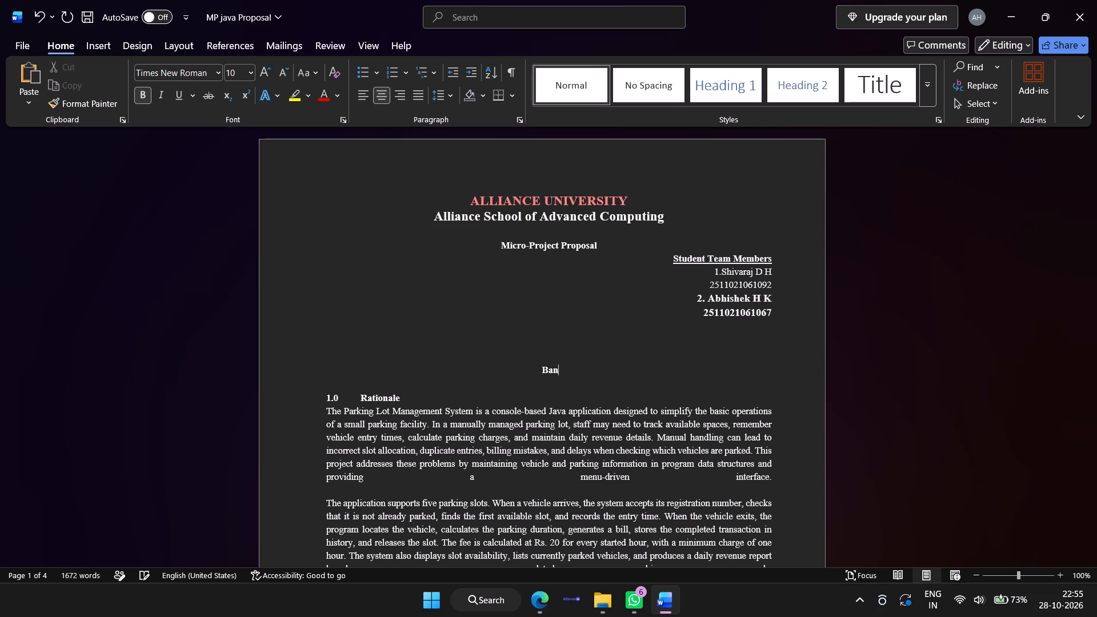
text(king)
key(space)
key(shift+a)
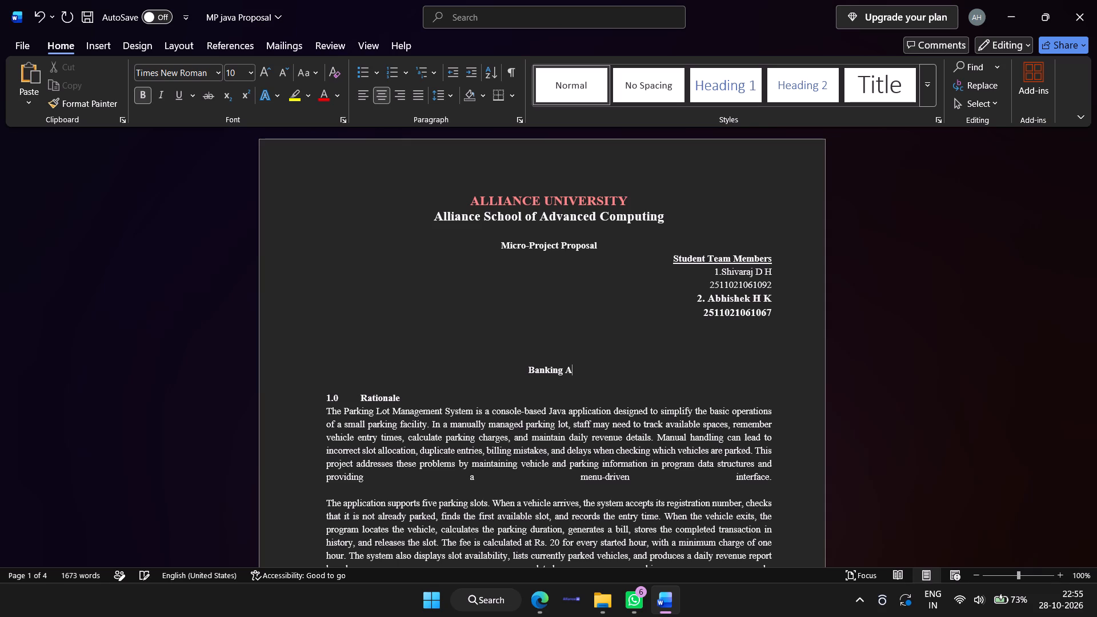
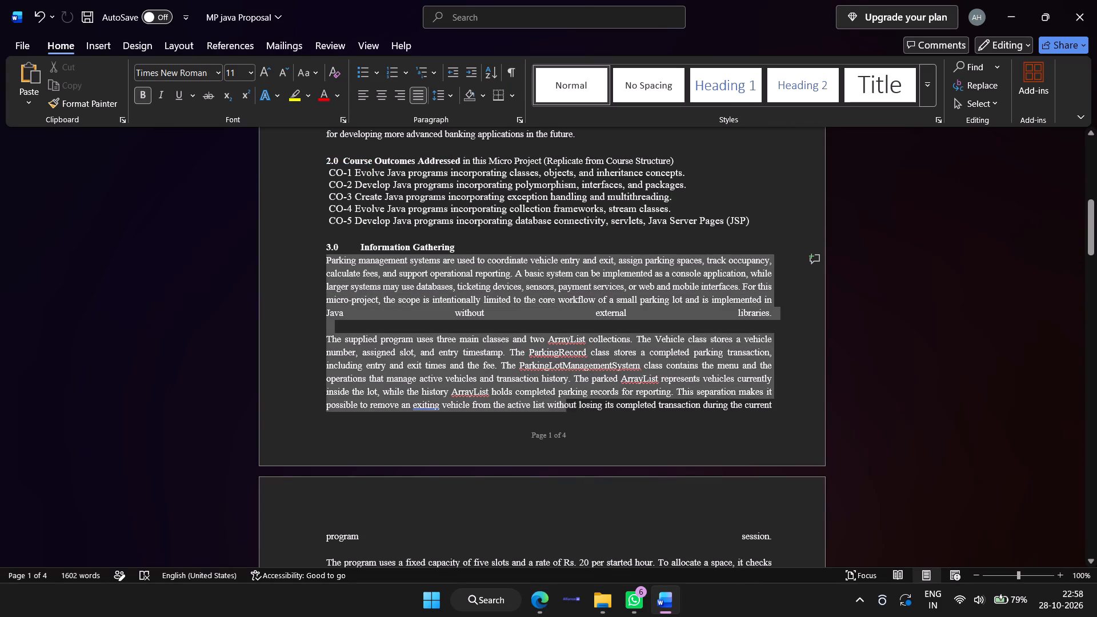
drag(564, 470, 510, 483)
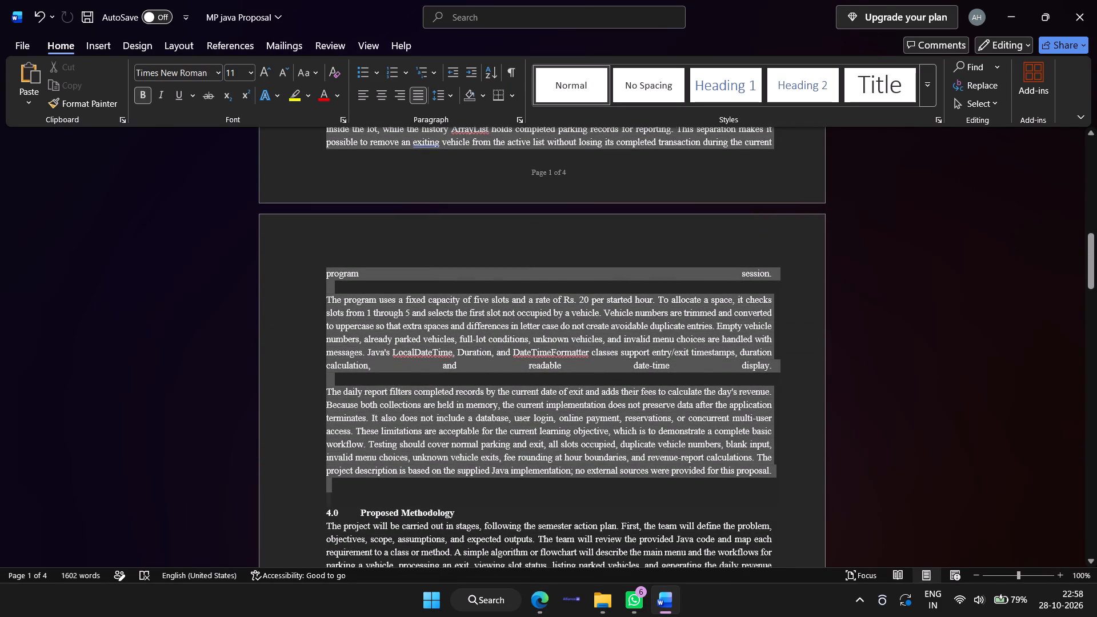
drag(510, 483, 771, 473)
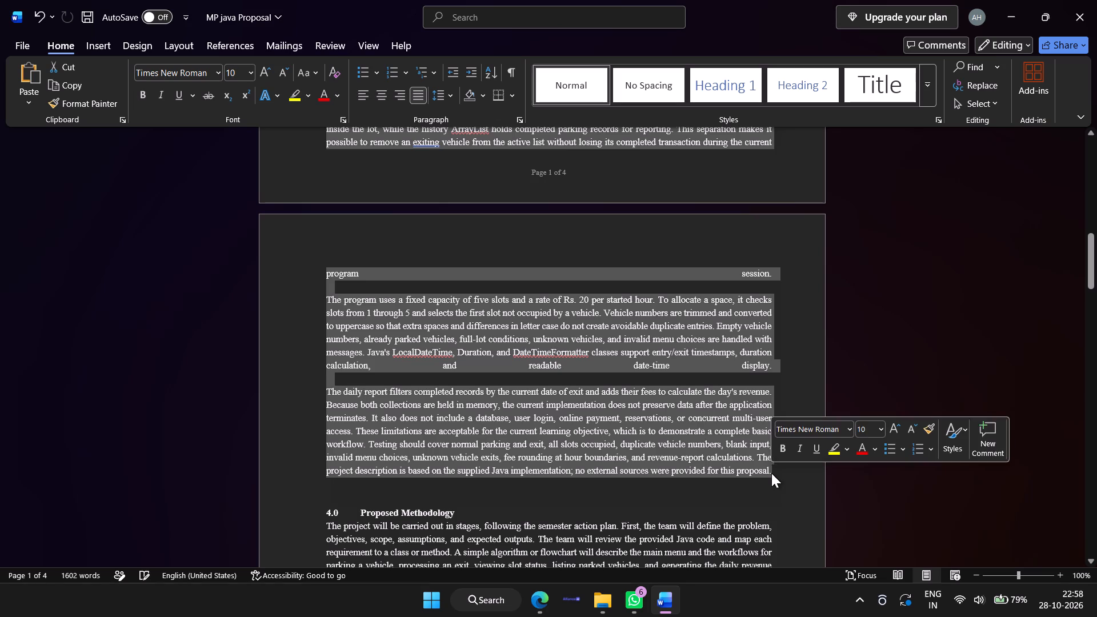
key(ctrl+v)
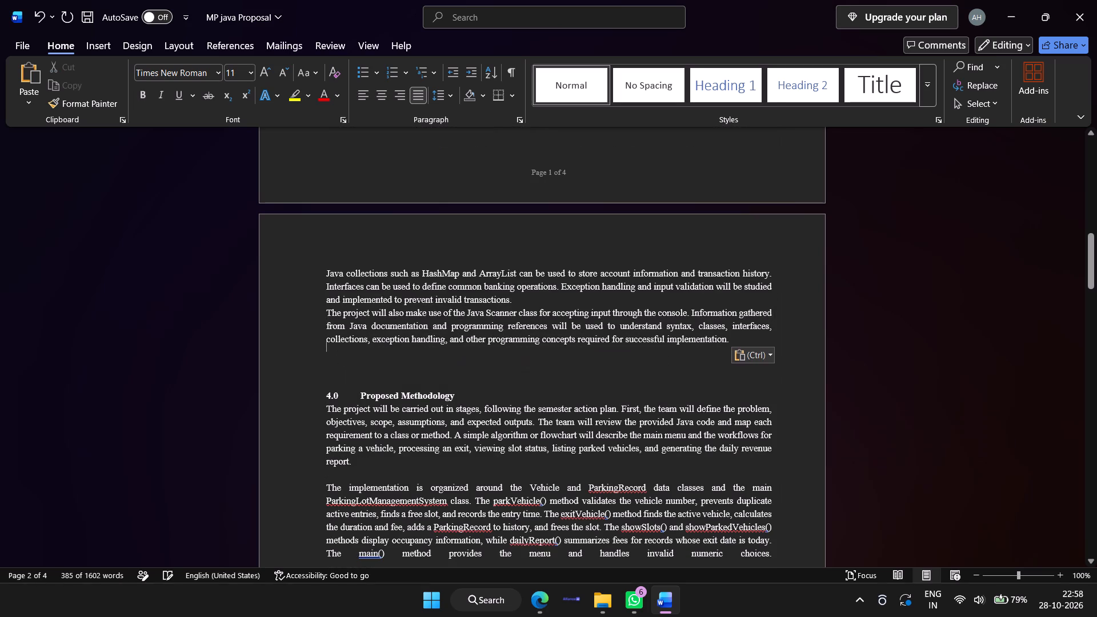
Review the new Information Gathering section in the Word proposal and look over the 4.0 Proposed Methodology section below it.
scroll(771, 473, up, 2)
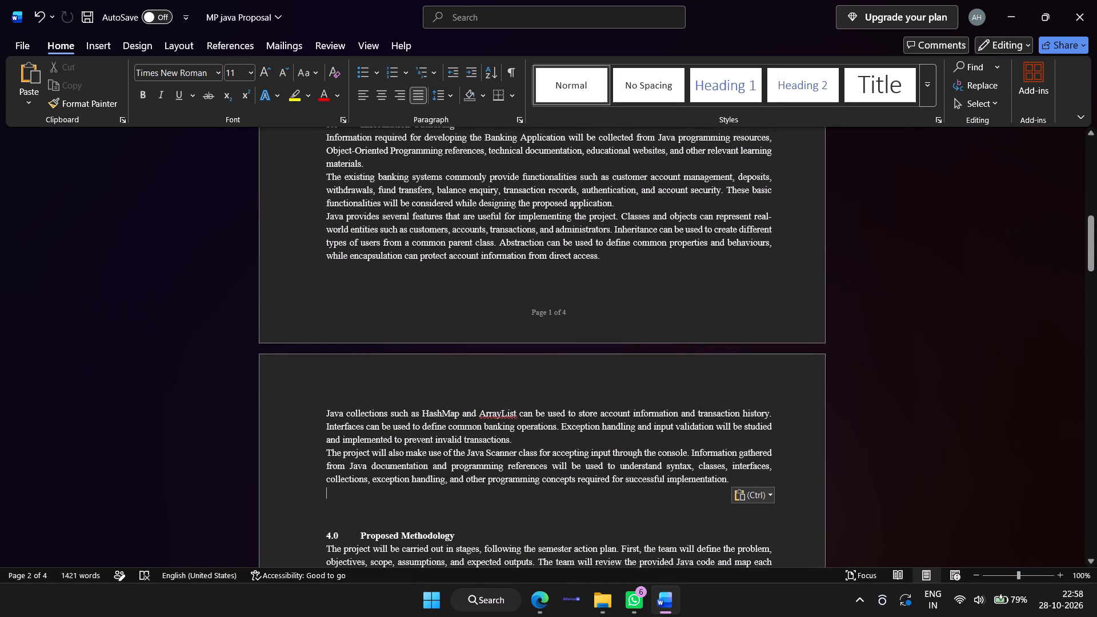
scroll(526, 356, up, 2)
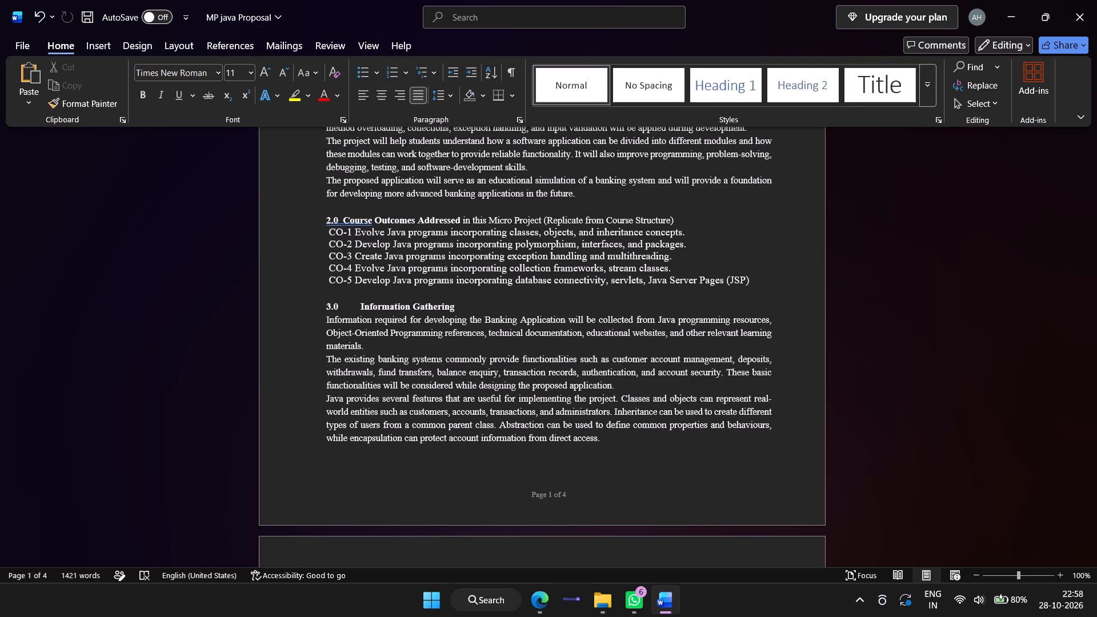
scroll(526, 356, down, 1)
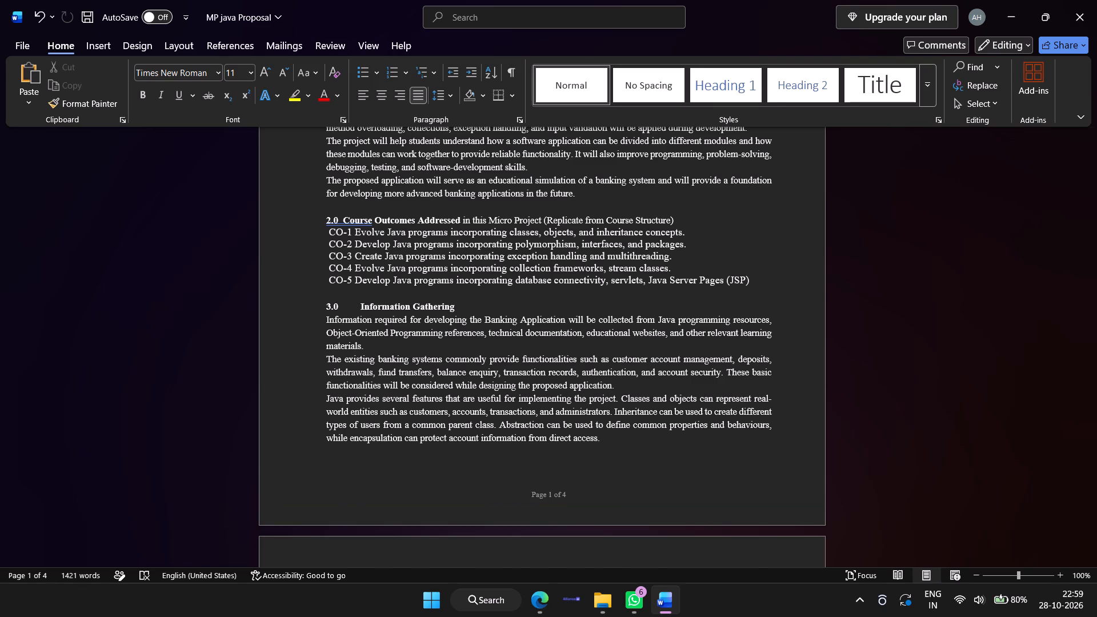
scroll(526, 356, down, 3)
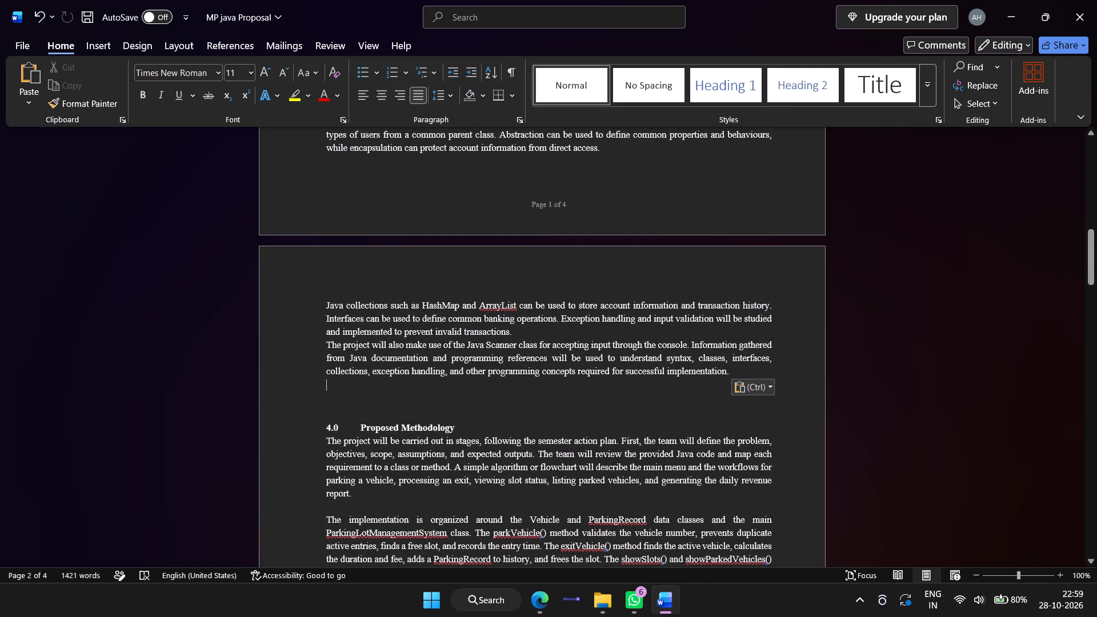
scroll(427, 411, down, 1)
scroll(427, 411, up, 4)
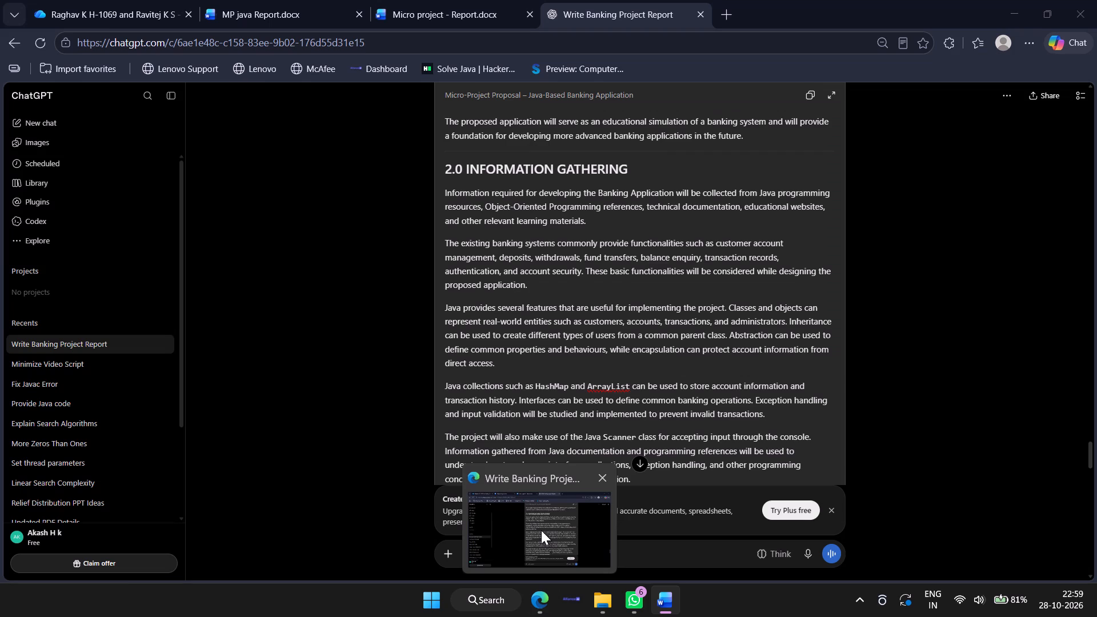
scroll(612, 408, down, 2)
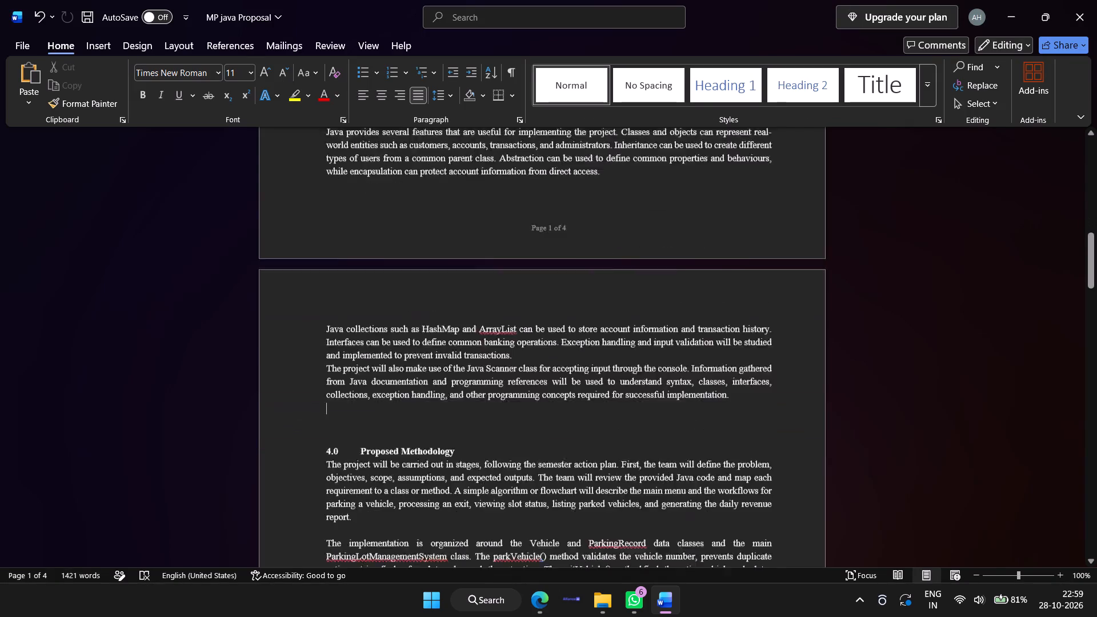
scroll(612, 408, down, 1)
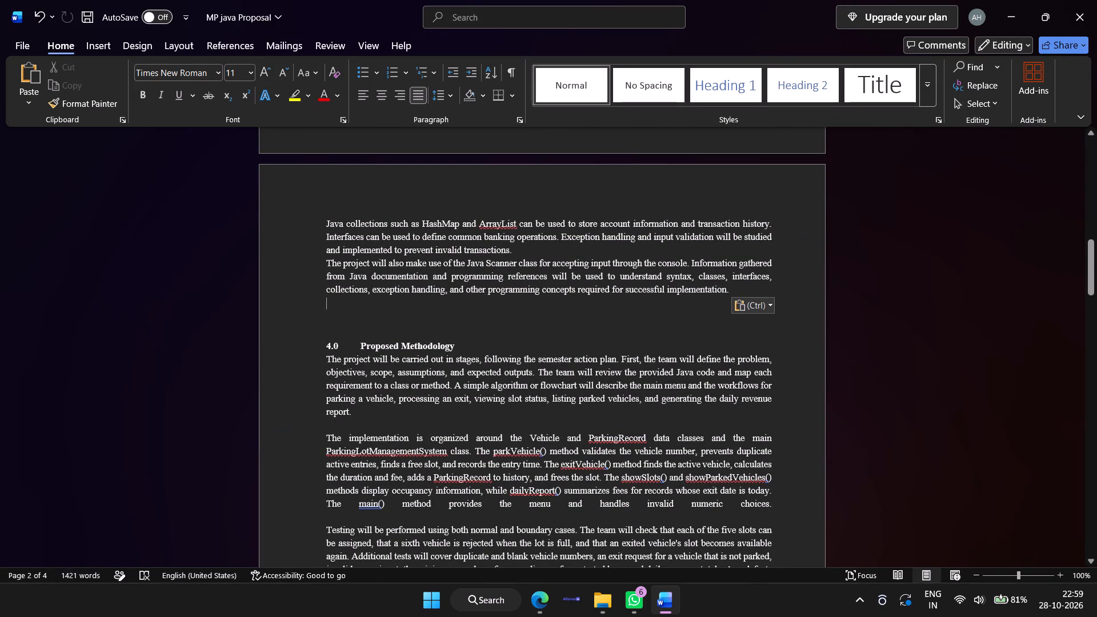
Look through the parking-based 4.0 Proposed Methodology section in the Word proposal and the Information Gathering text above it.
drag(325, 356, 456, 475)
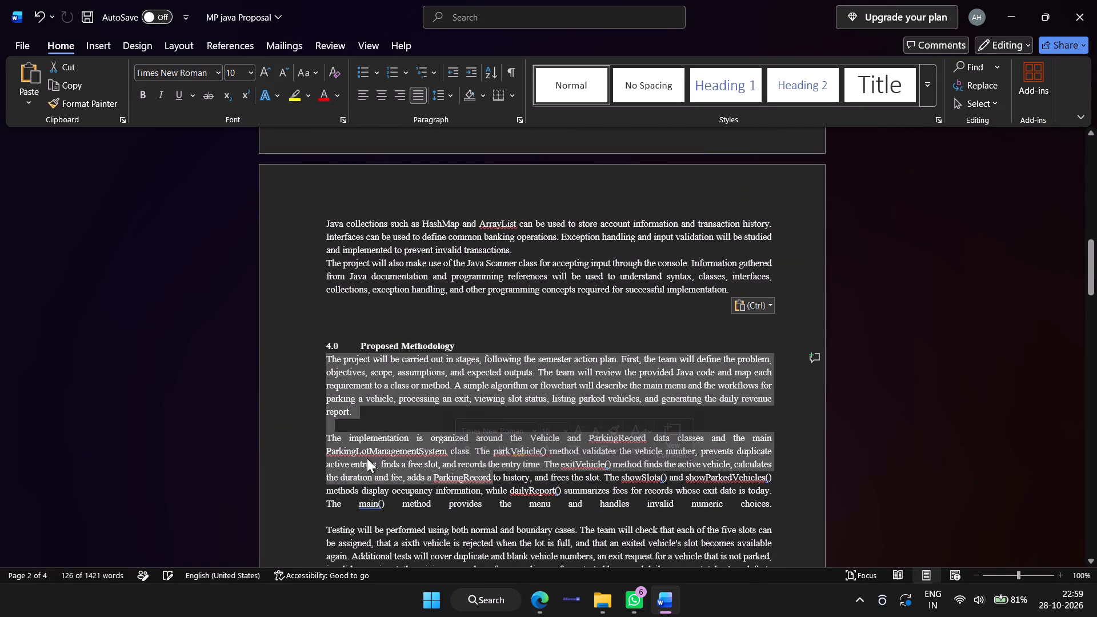
click(293, 398)
scroll(492, 408, down, 1)
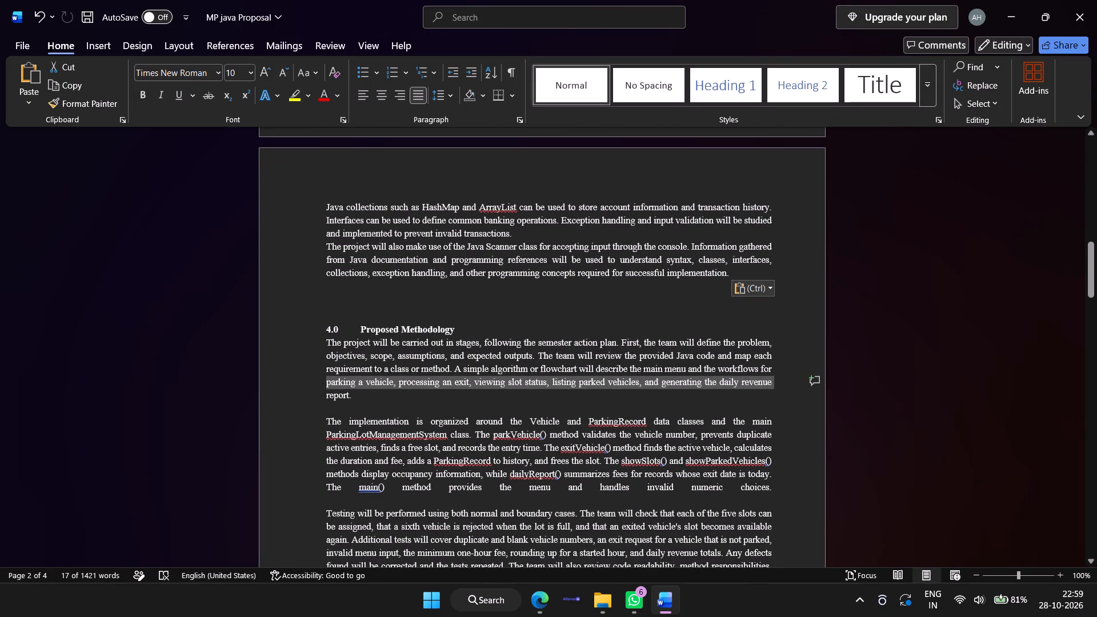
click(492, 408)
scroll(492, 408, down, 2)
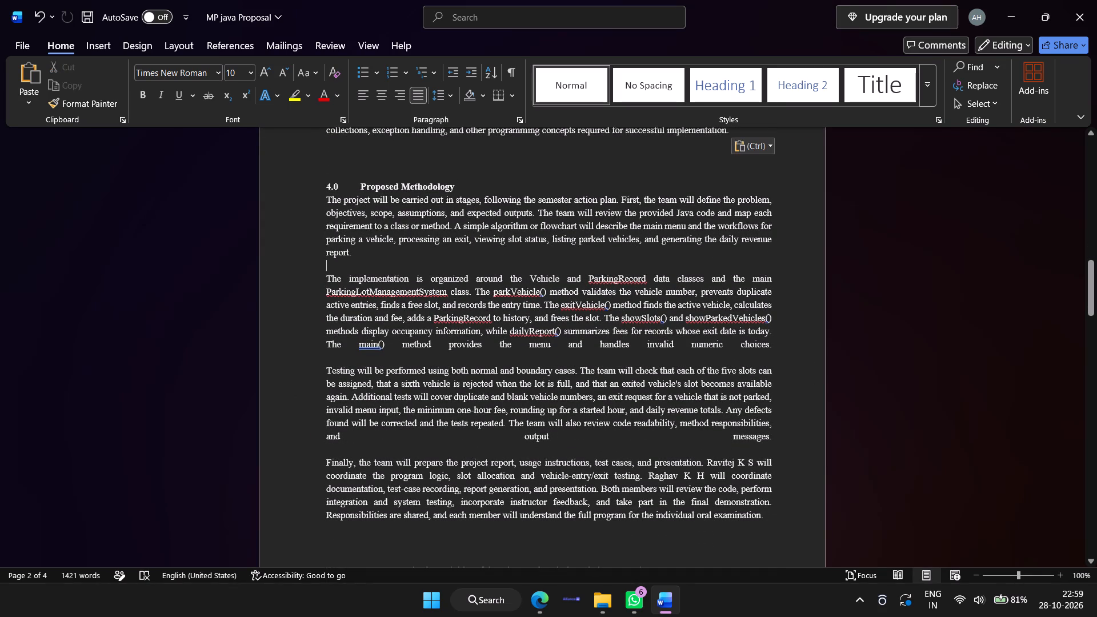
scroll(492, 408, up, 2)
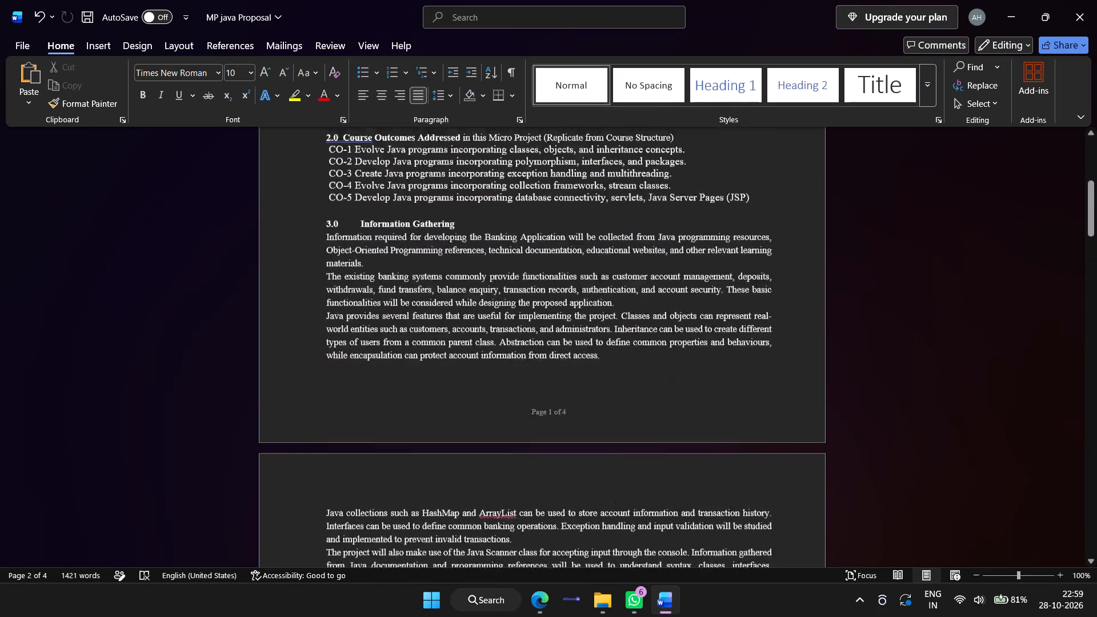
scroll(492, 408, down, 7)
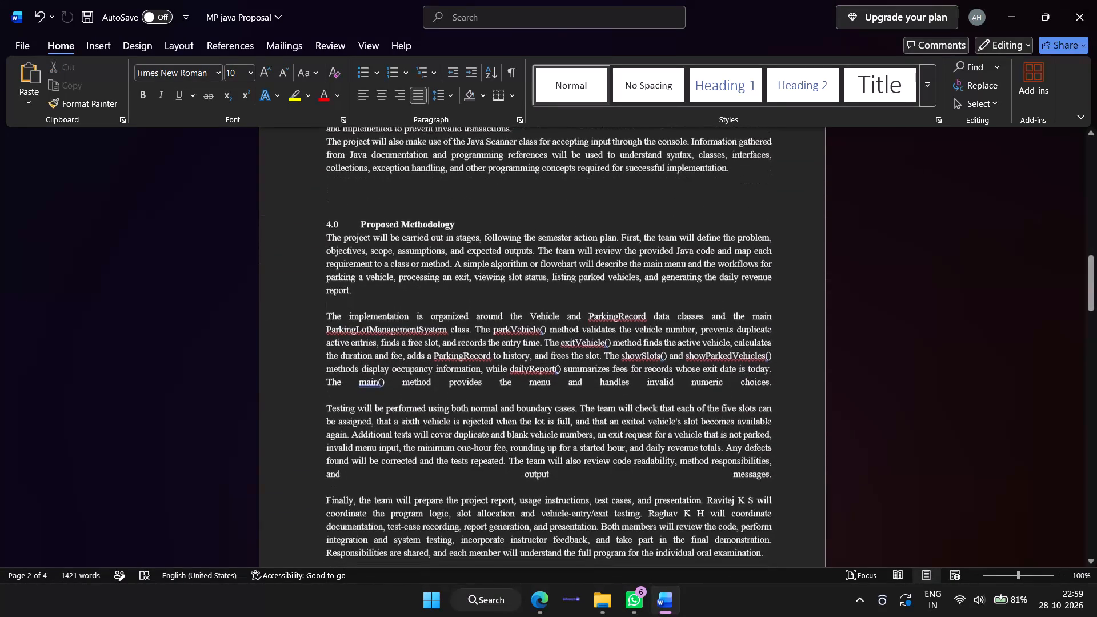
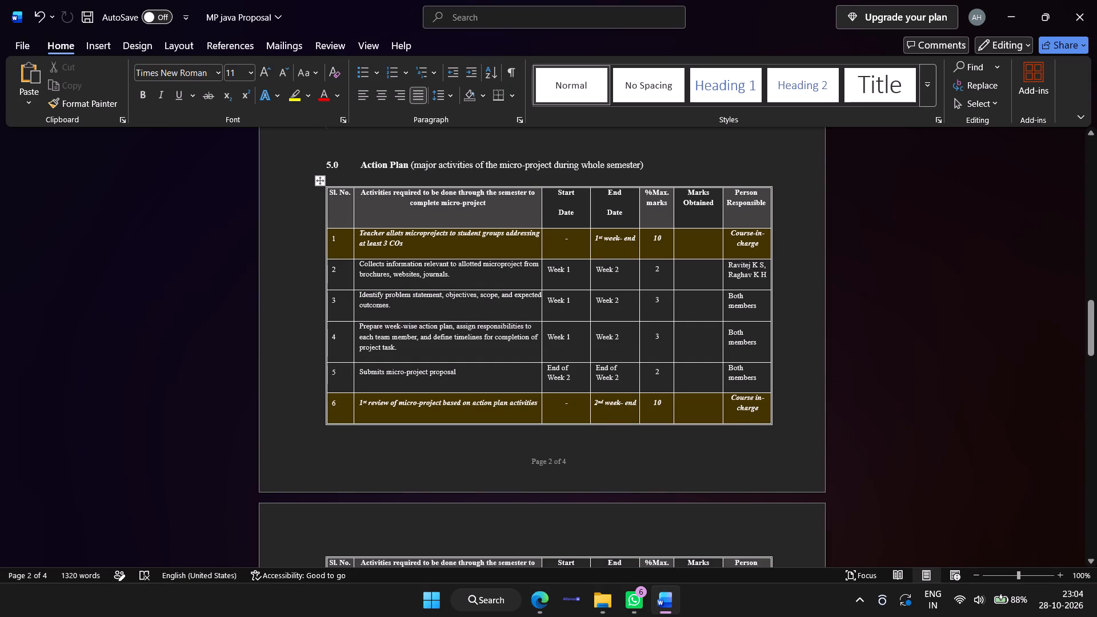
scroll(728, 267, up, 1)
scroll(728, 267, down, 1)
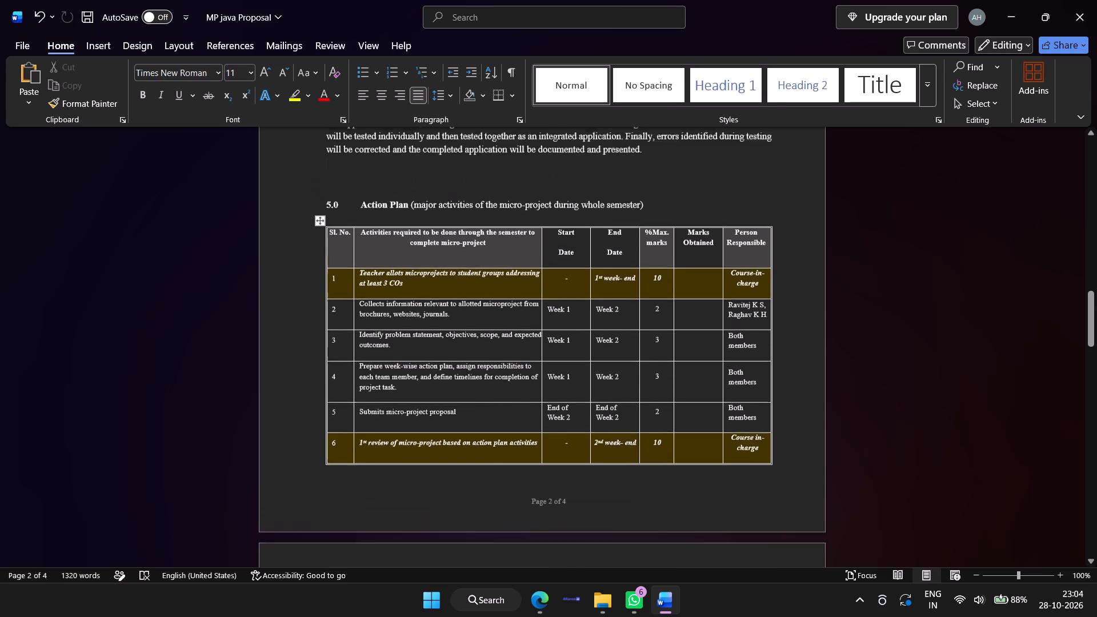
scroll(728, 267, down, 1)
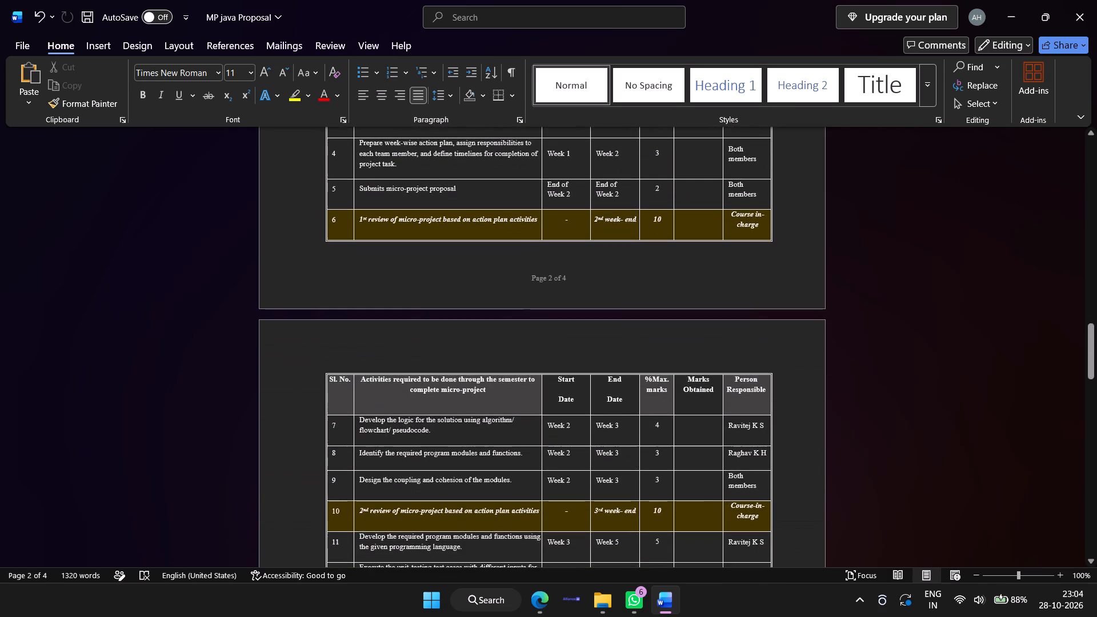
scroll(728, 267, up, 2)
scroll(449, 274, up, 1)
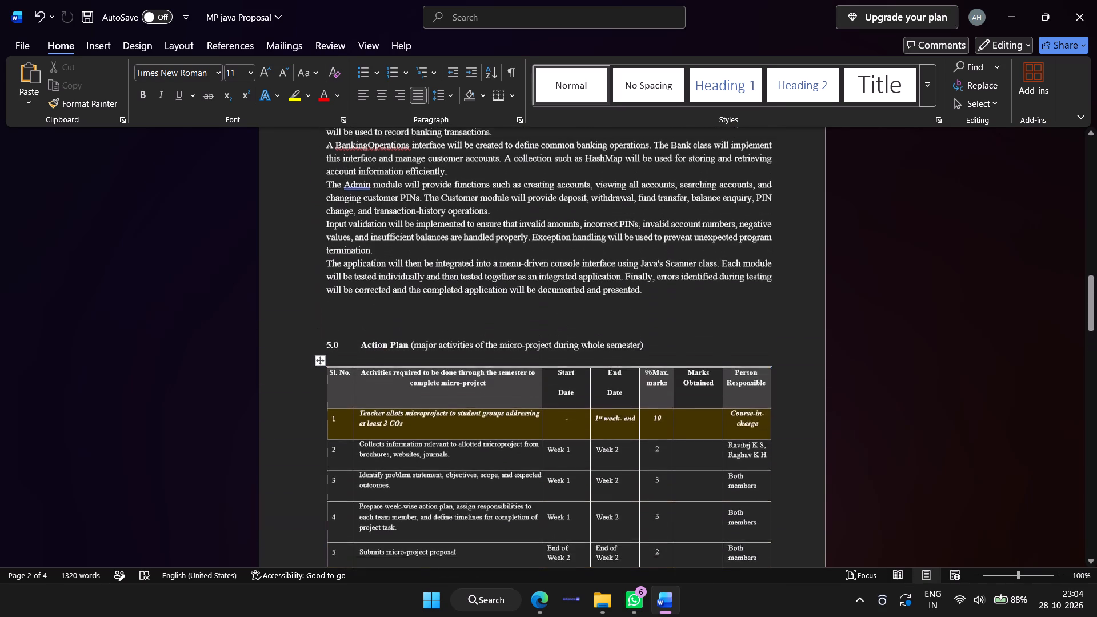
scroll(449, 274, up, 1)
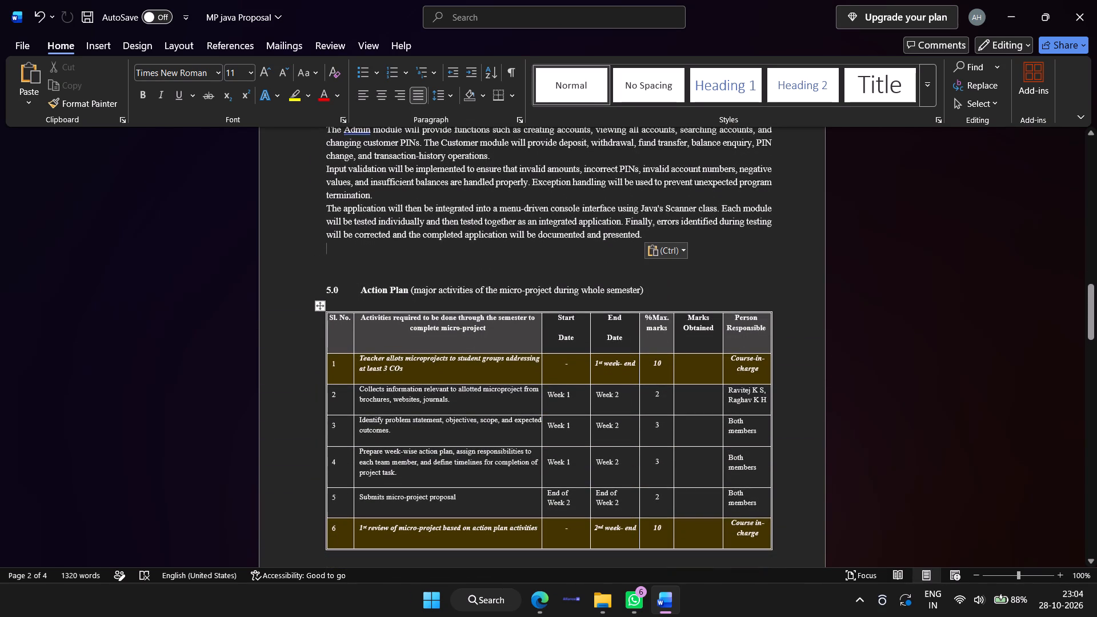
scroll(449, 274, up, 1)
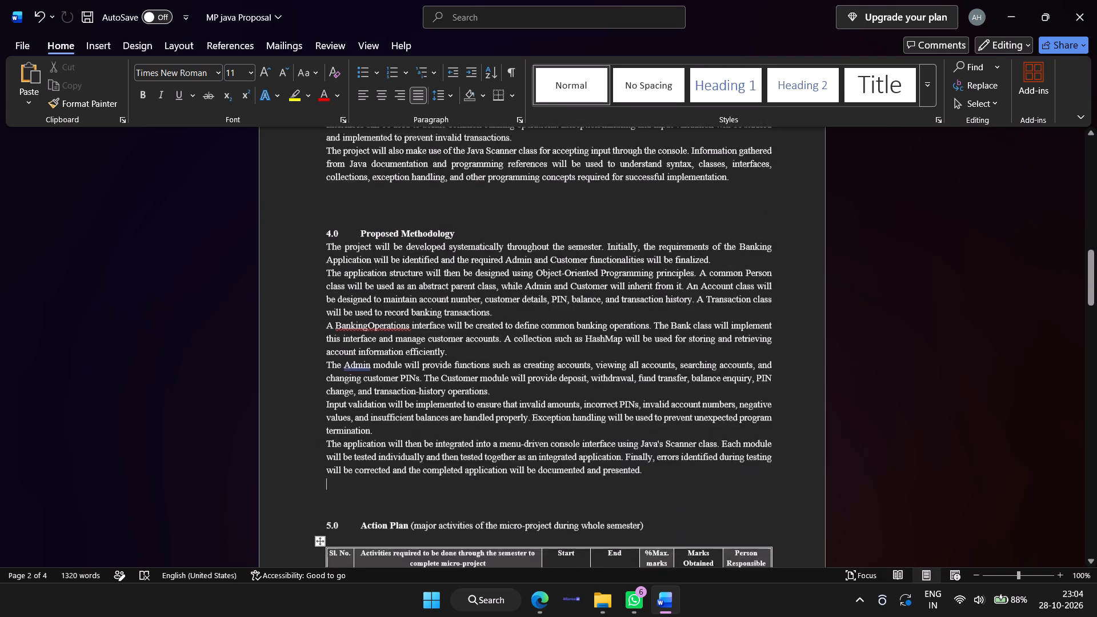
scroll(449, 274, up, 1)
scroll(449, 274, right, 1)
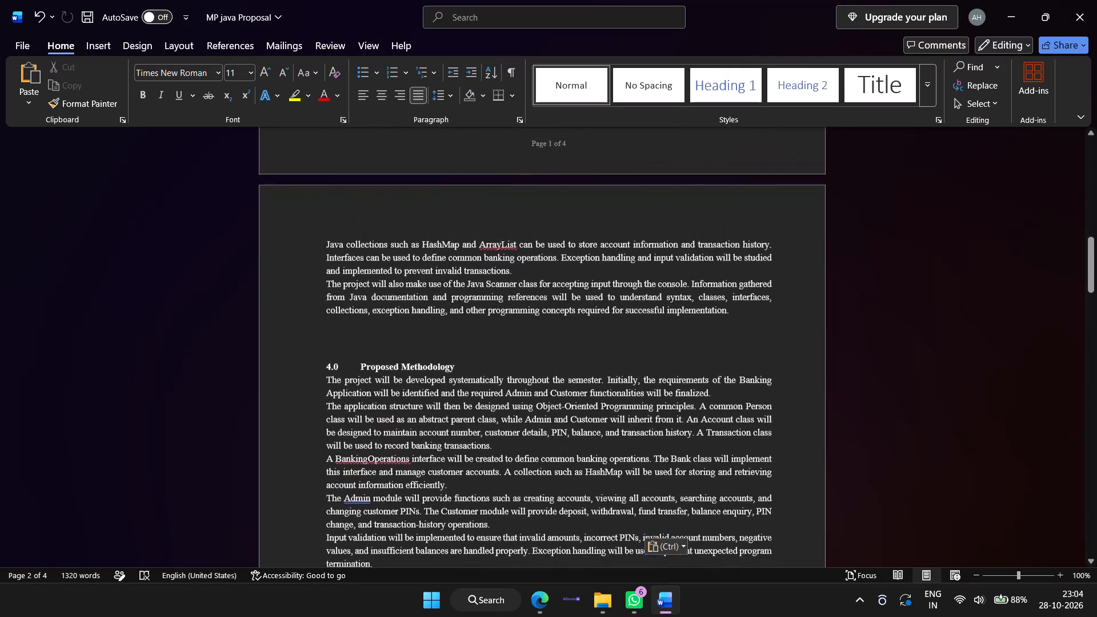
scroll(449, 274, right, 1)
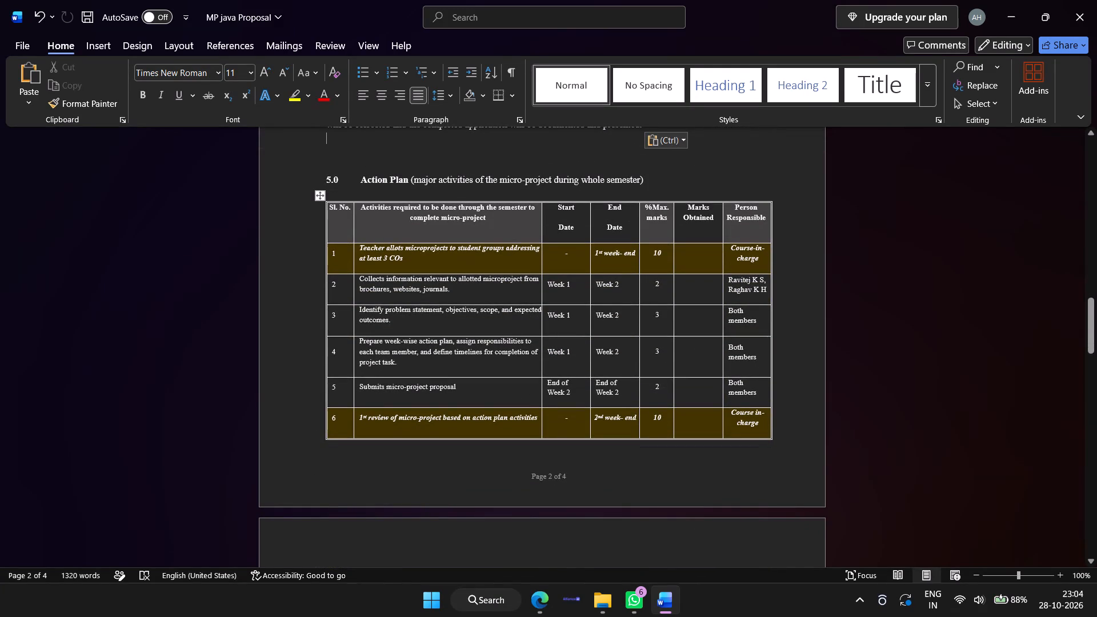
Replace the previous students' names under Person Responsible in row 2 of the Action Plan table with the first team member's first name.
drag(729, 278, 756, 286)
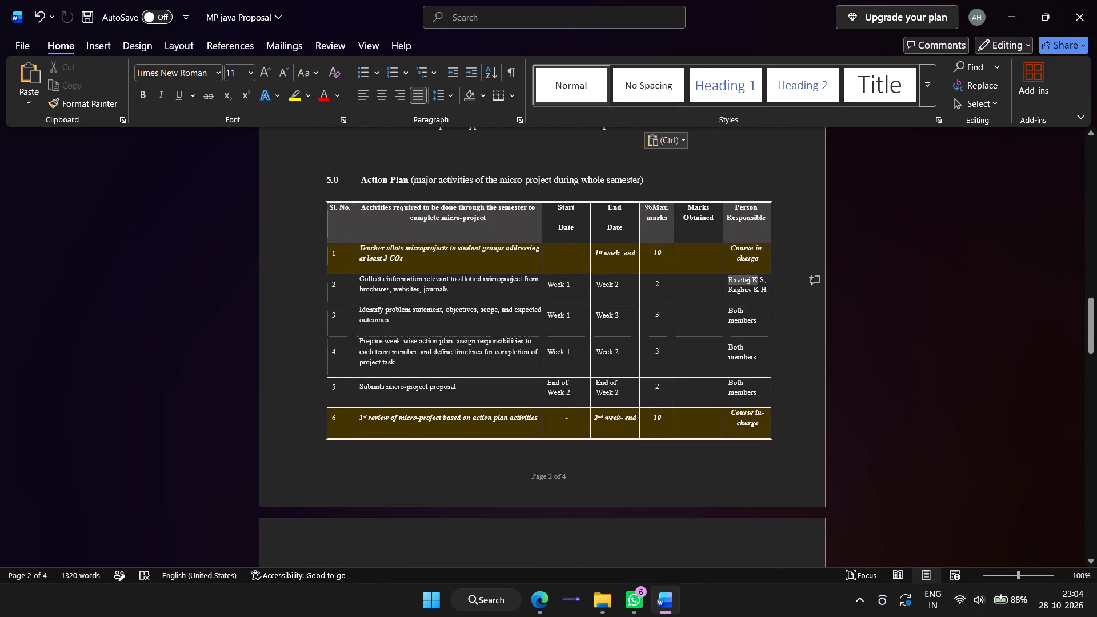
drag(756, 286, 766, 287)
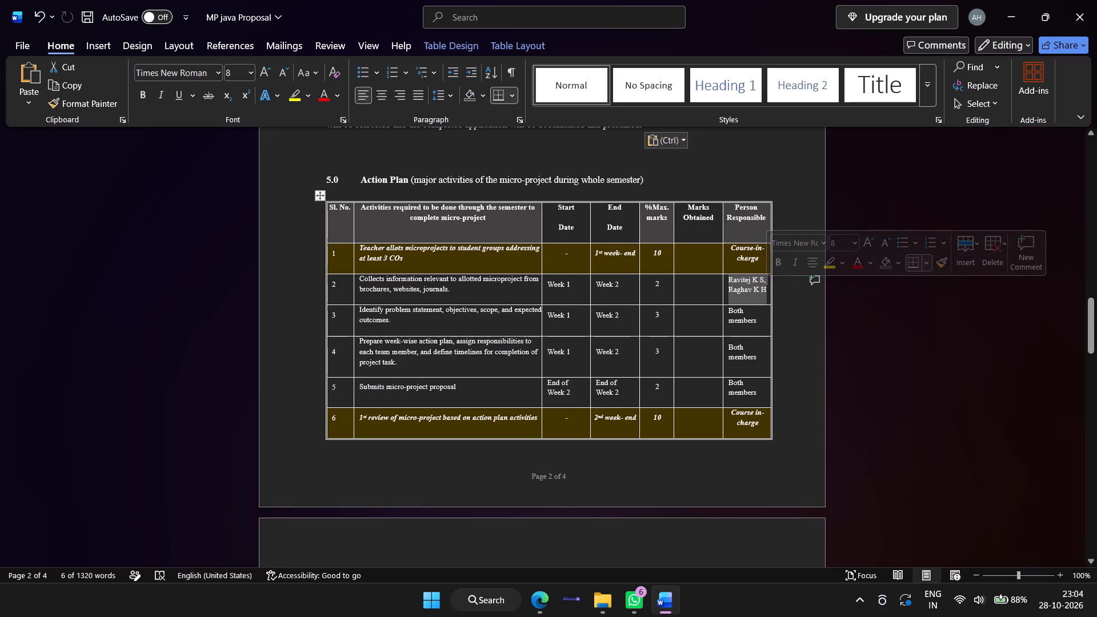
key(BackSpace)
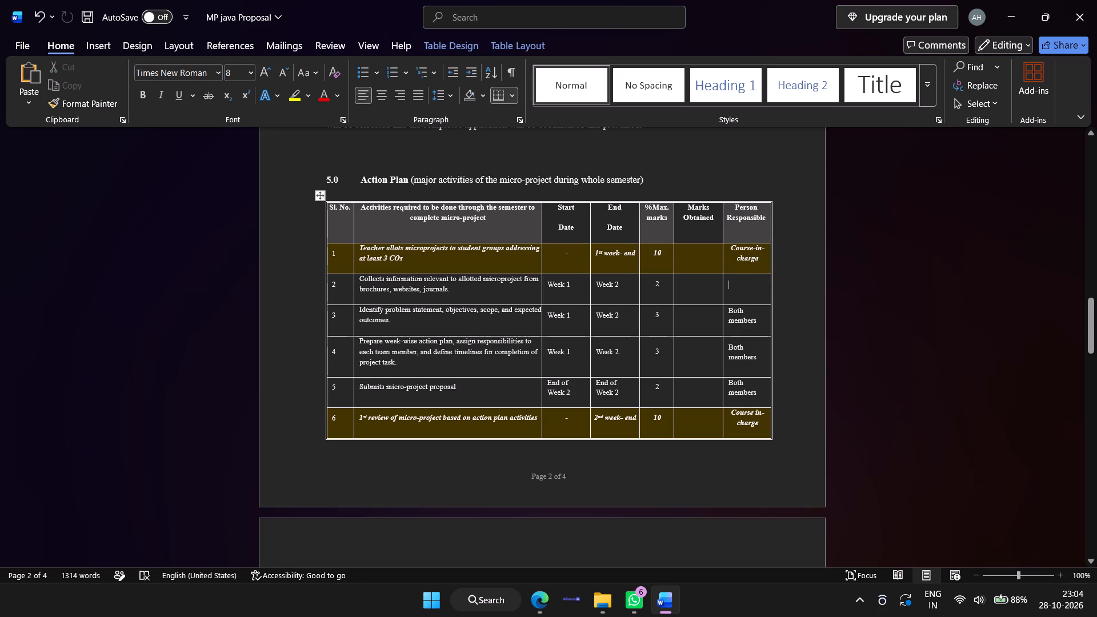
key(shift+a)
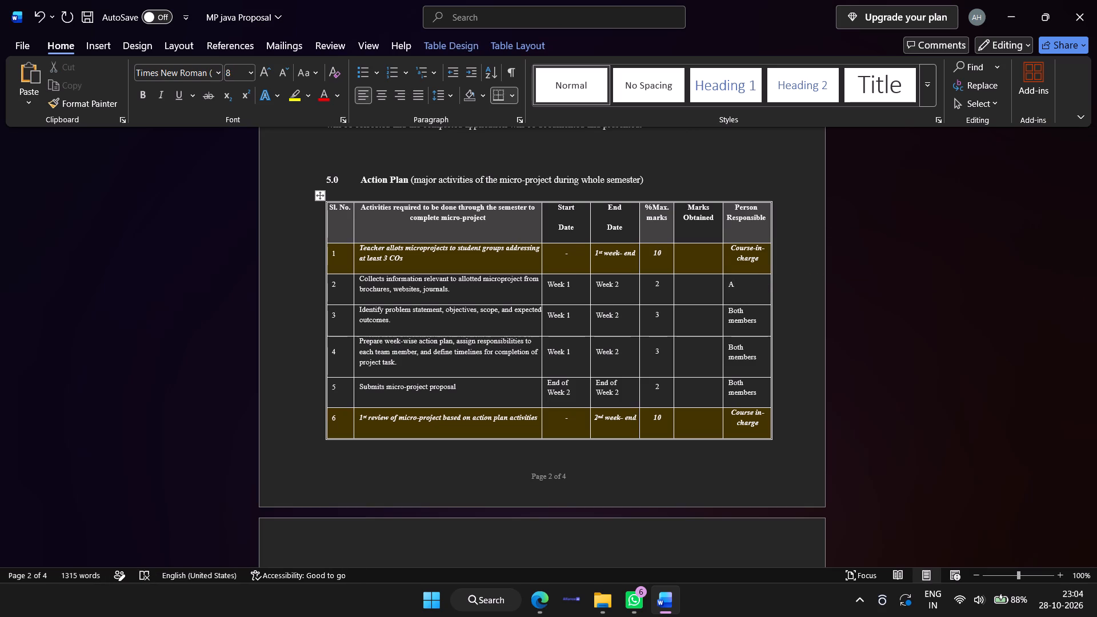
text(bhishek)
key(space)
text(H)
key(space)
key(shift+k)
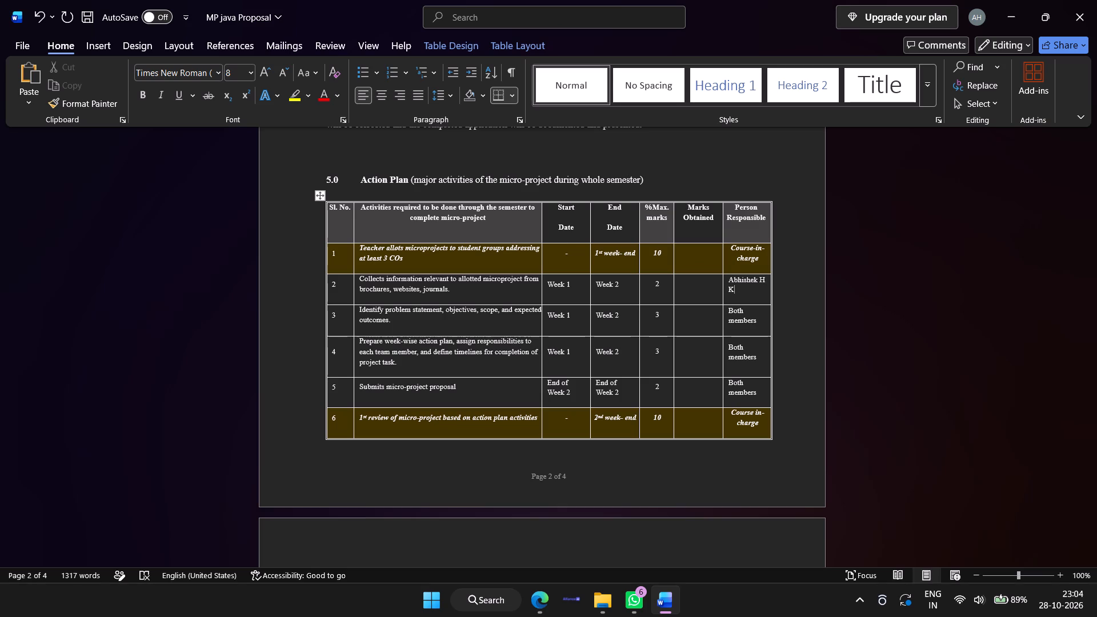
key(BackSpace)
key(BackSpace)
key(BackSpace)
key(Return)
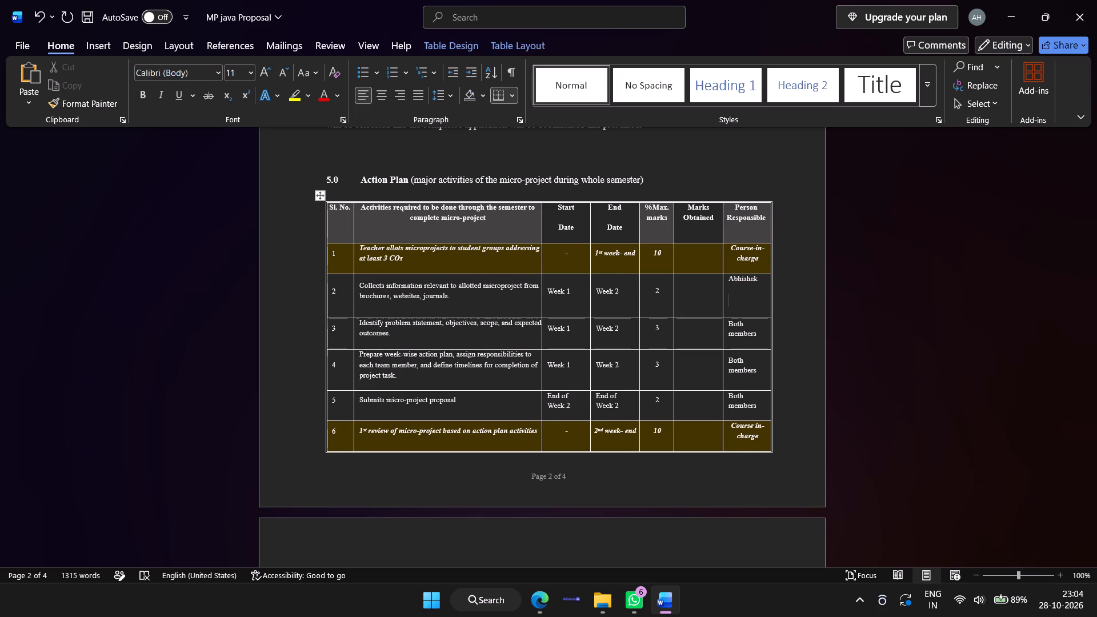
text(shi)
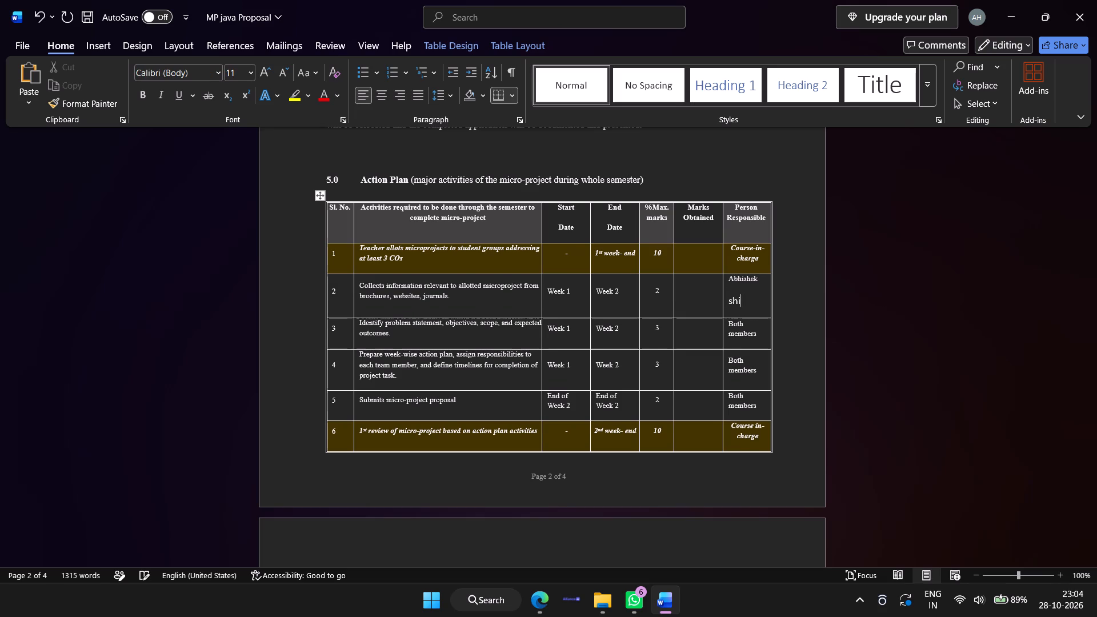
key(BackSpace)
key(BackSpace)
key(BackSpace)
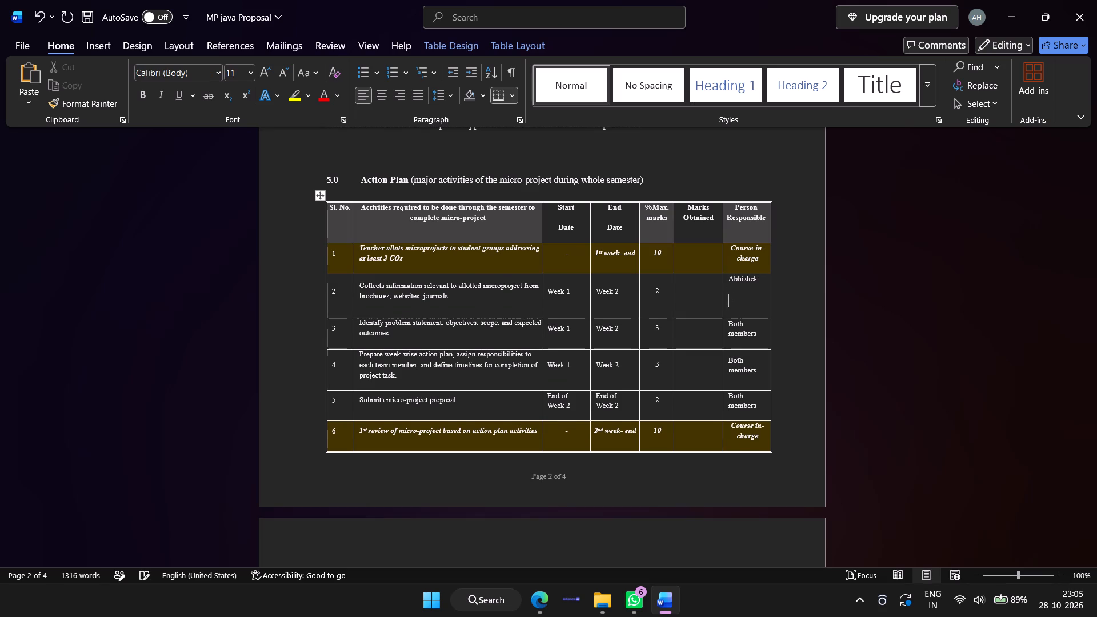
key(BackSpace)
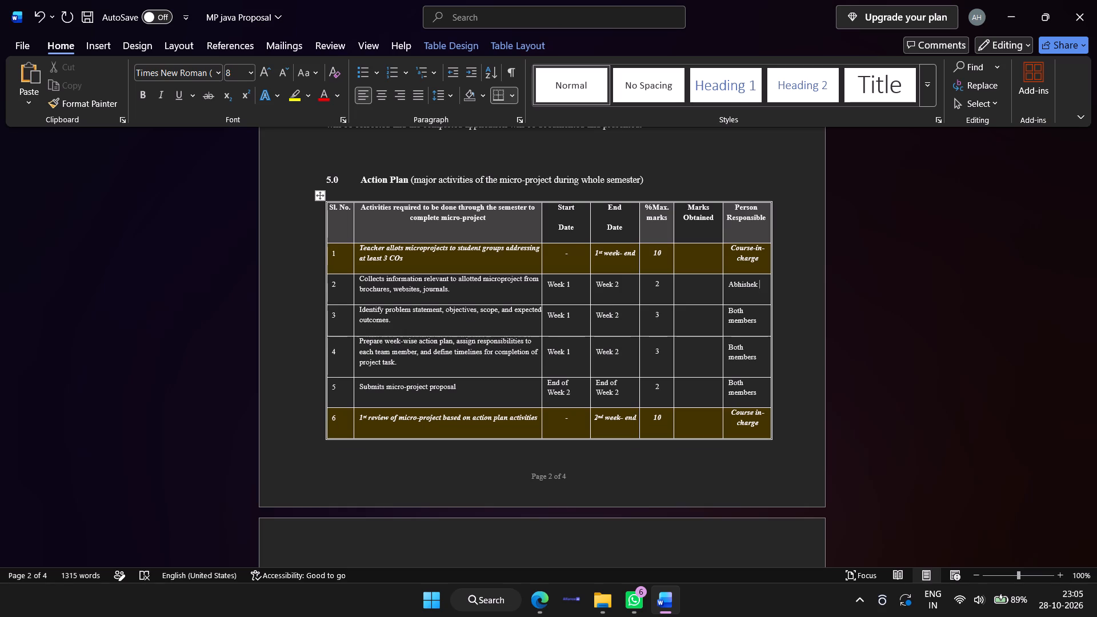
Add the second team member's first name, without initials, after the first member's name in the row 2 Person Responsible cell.
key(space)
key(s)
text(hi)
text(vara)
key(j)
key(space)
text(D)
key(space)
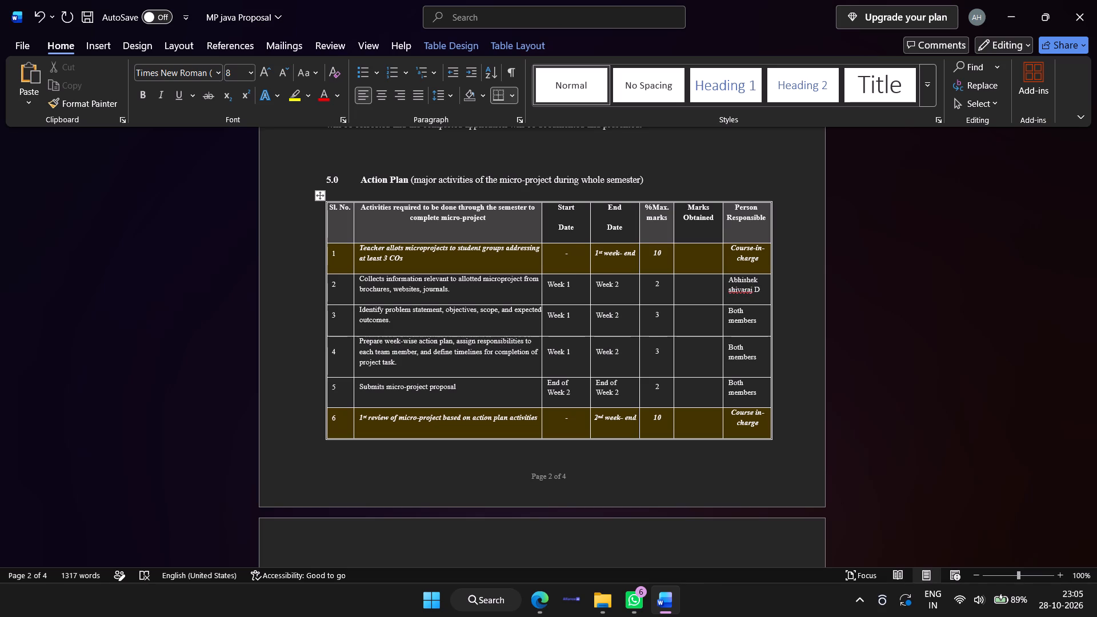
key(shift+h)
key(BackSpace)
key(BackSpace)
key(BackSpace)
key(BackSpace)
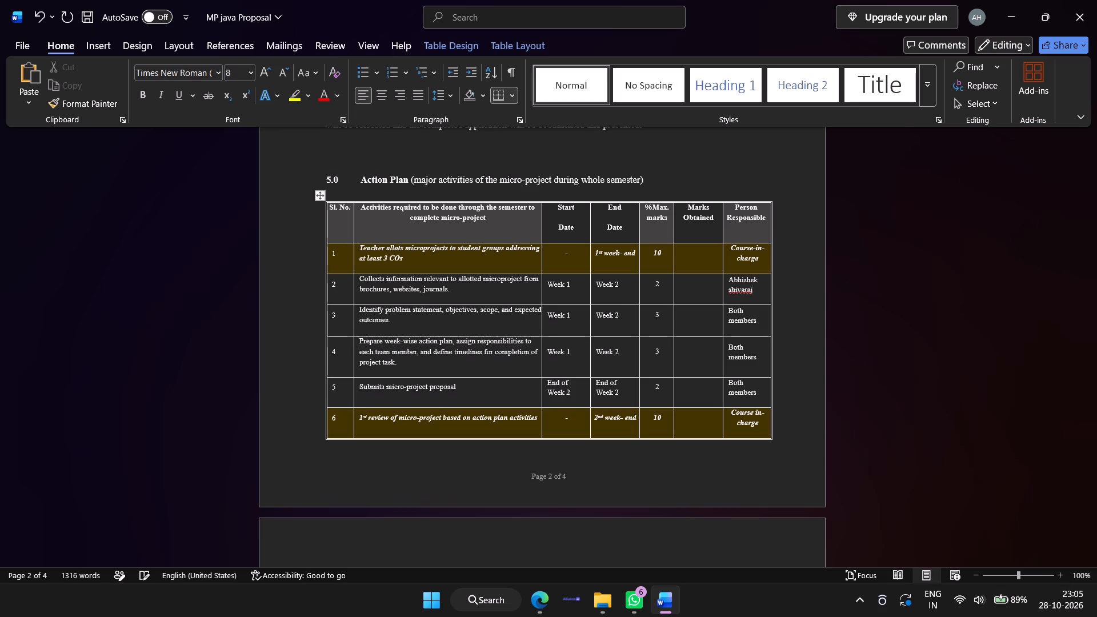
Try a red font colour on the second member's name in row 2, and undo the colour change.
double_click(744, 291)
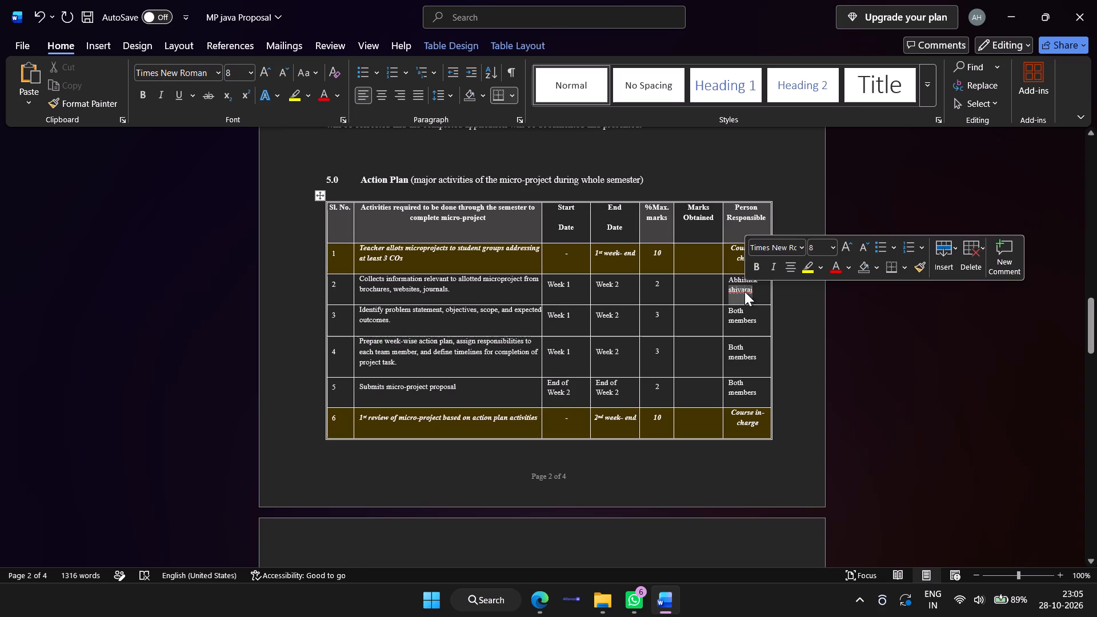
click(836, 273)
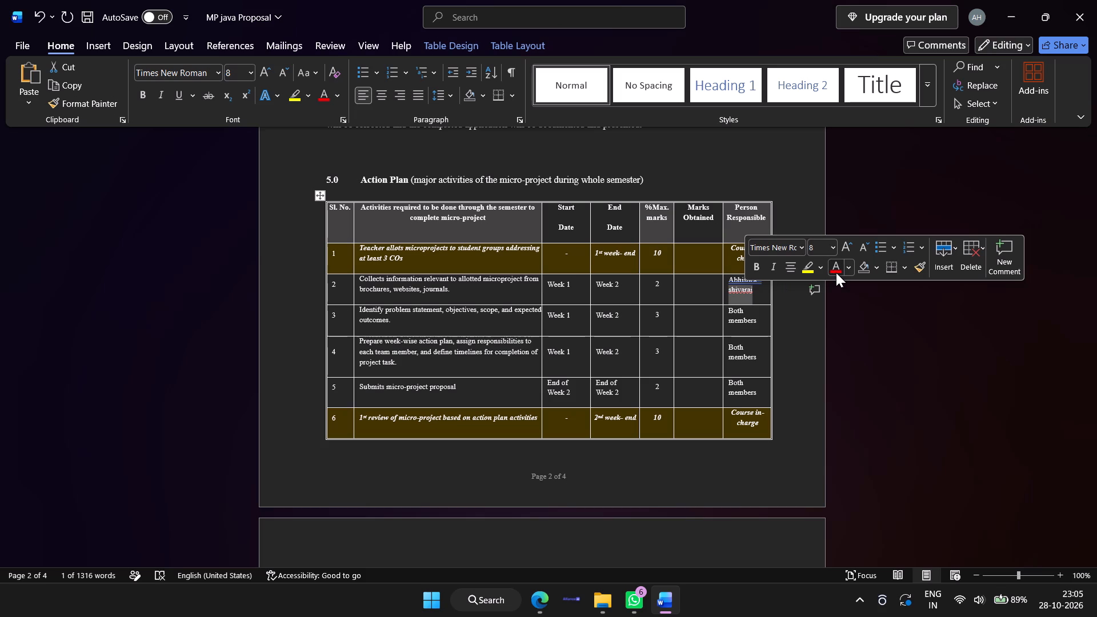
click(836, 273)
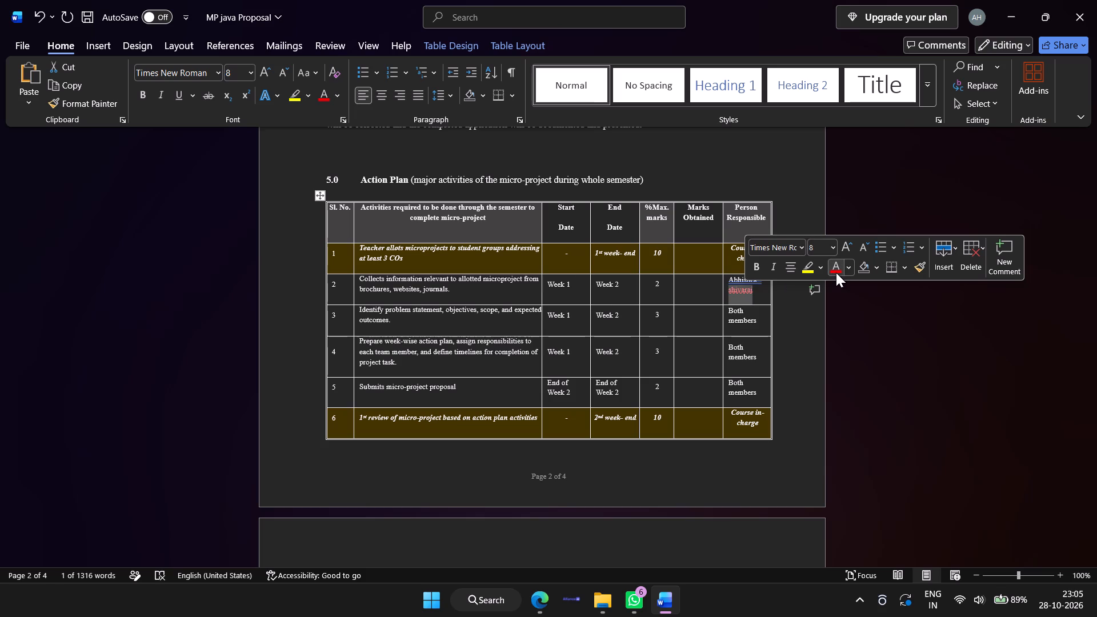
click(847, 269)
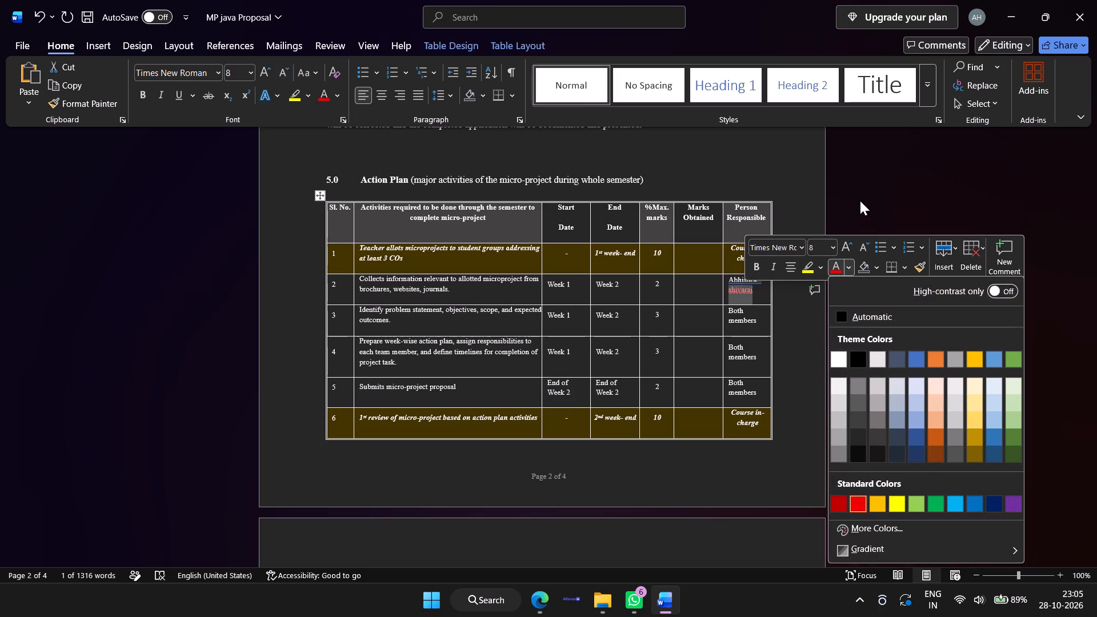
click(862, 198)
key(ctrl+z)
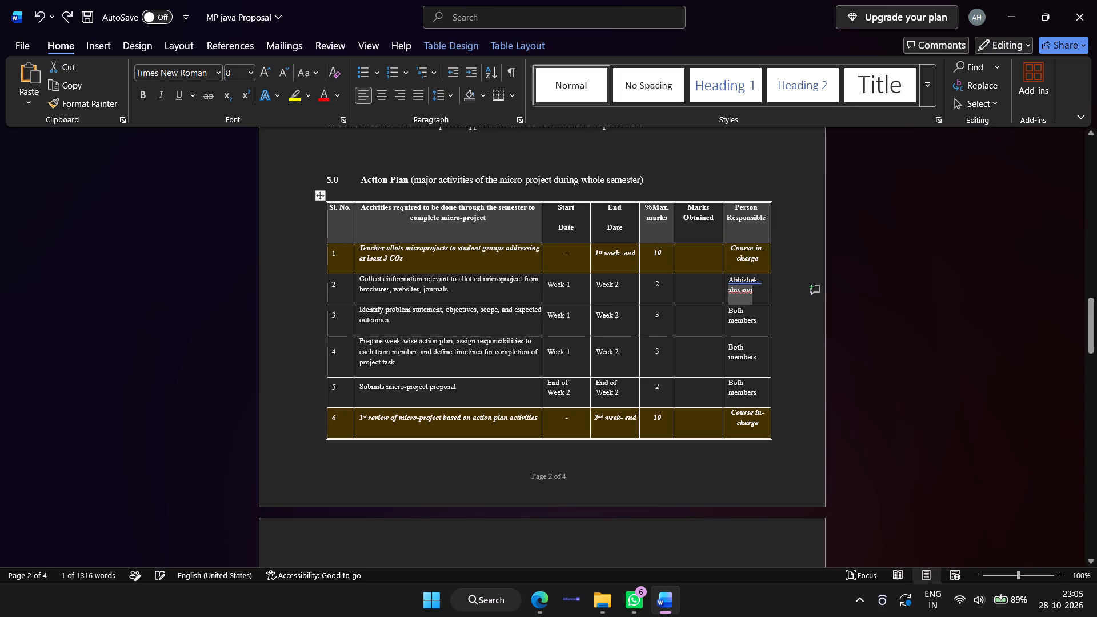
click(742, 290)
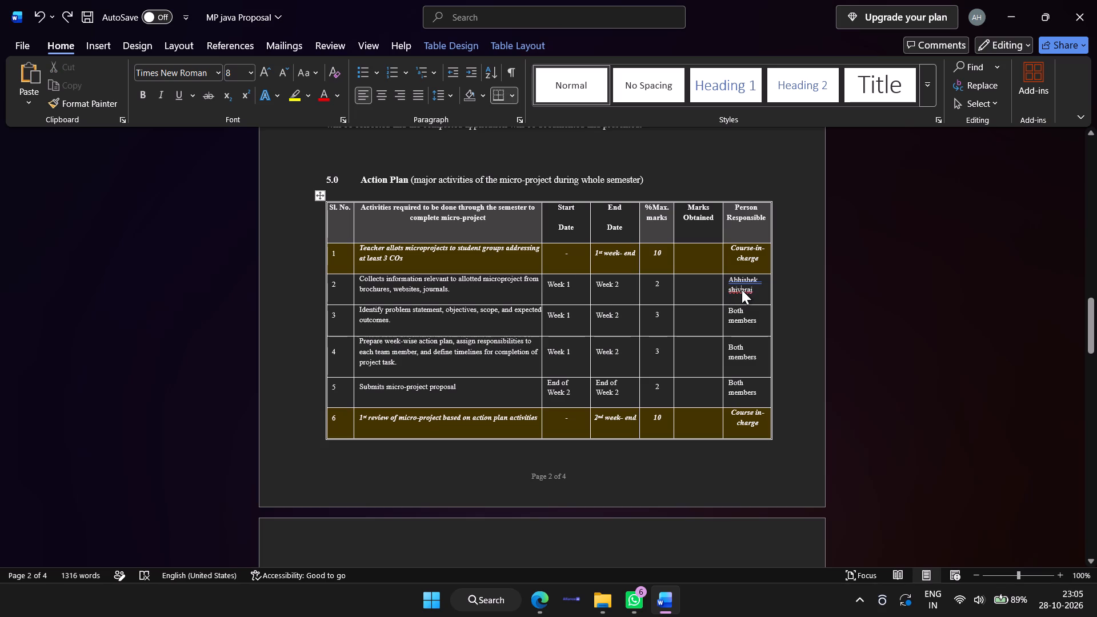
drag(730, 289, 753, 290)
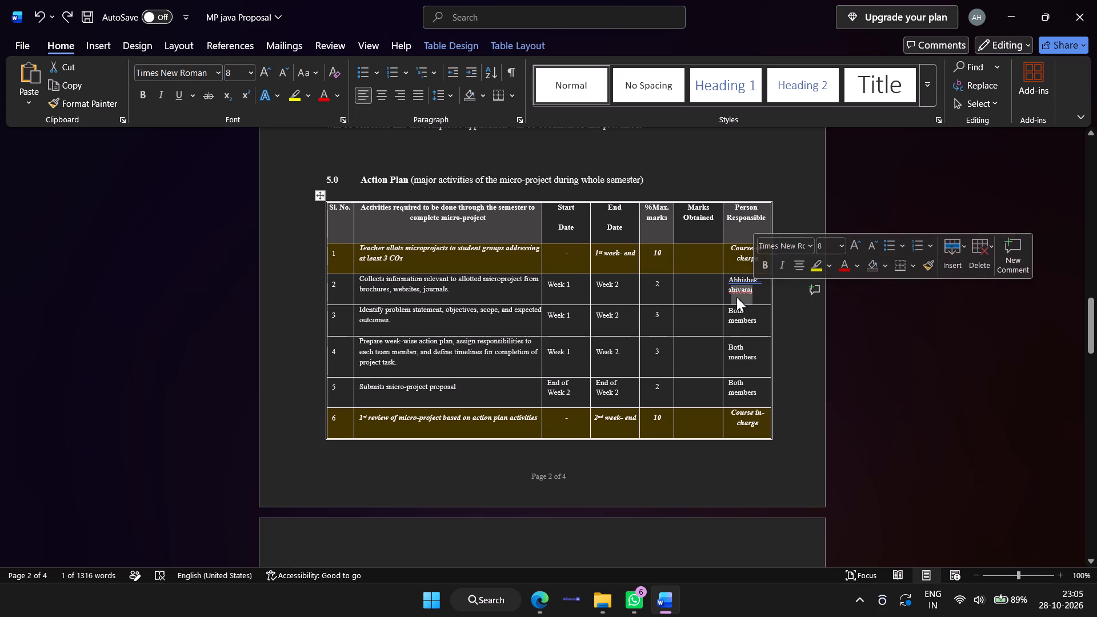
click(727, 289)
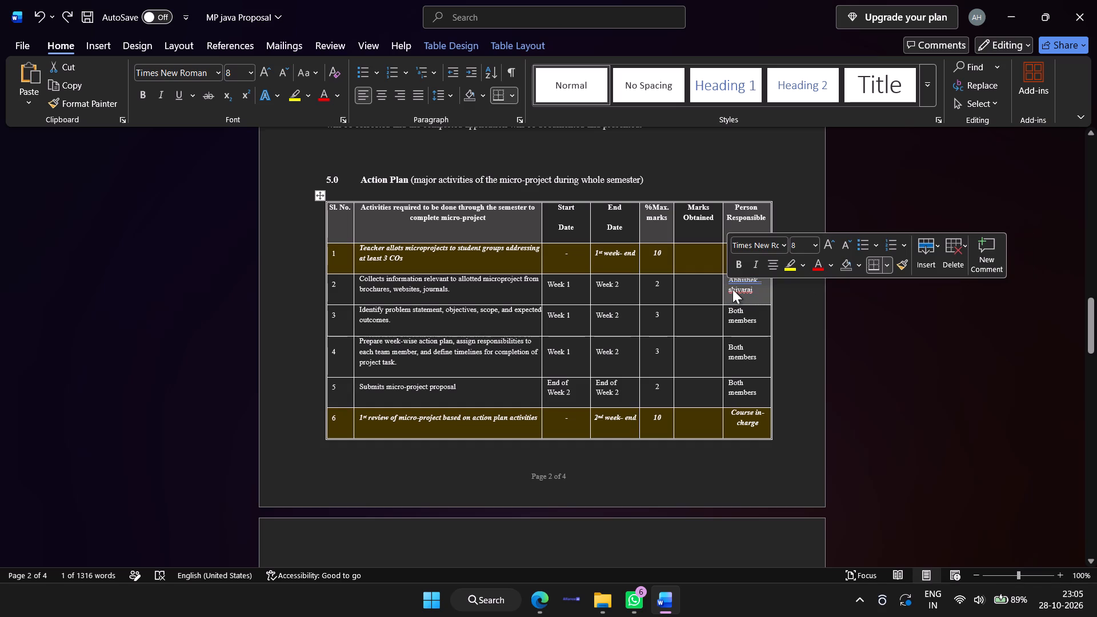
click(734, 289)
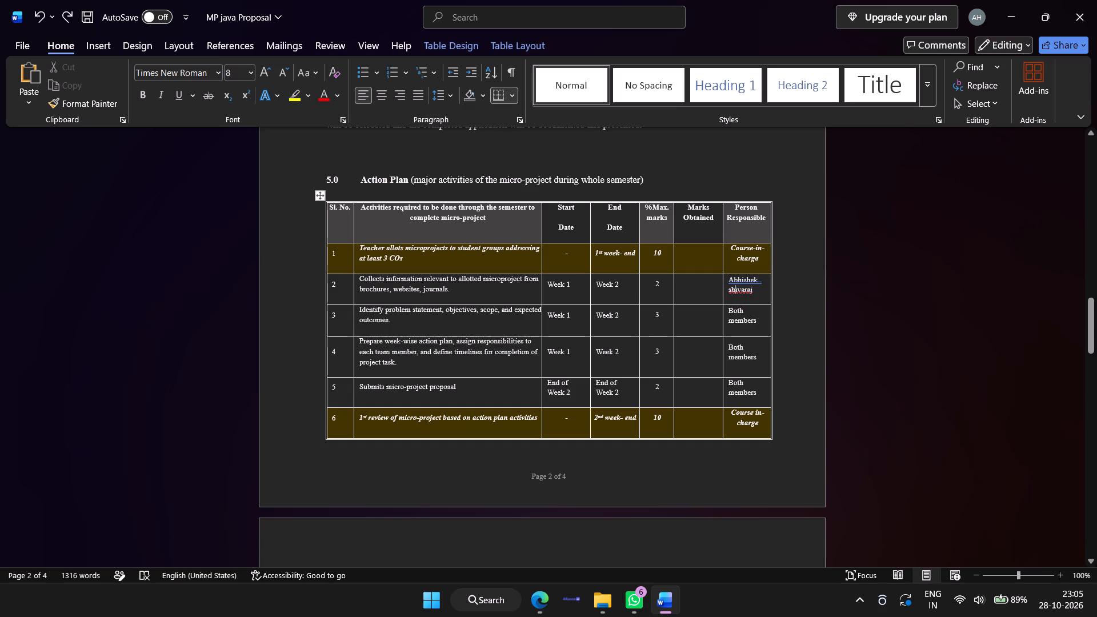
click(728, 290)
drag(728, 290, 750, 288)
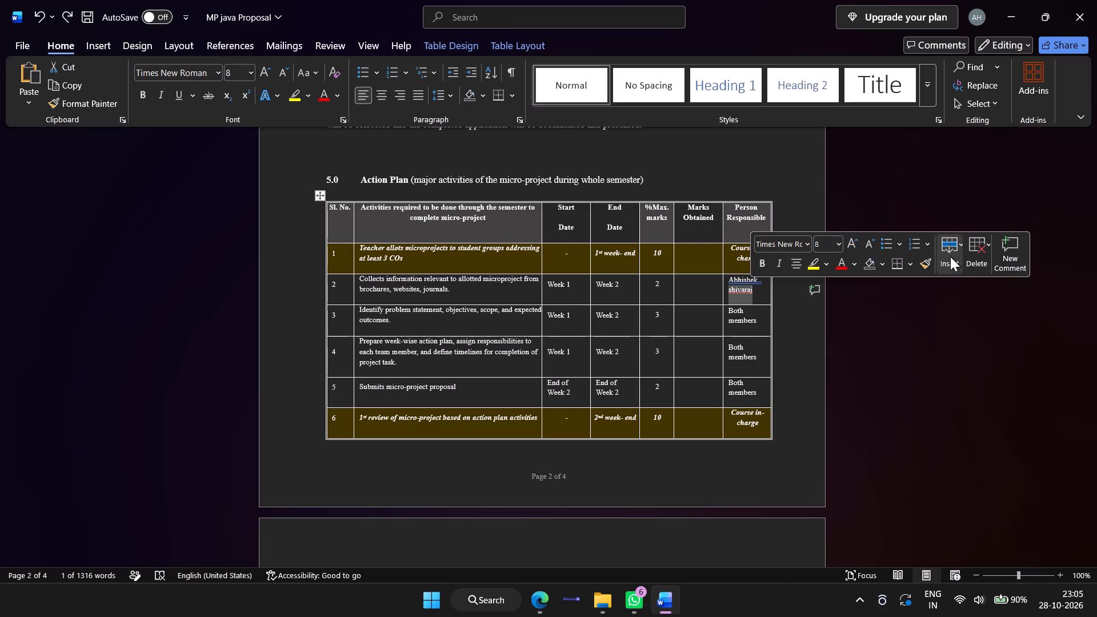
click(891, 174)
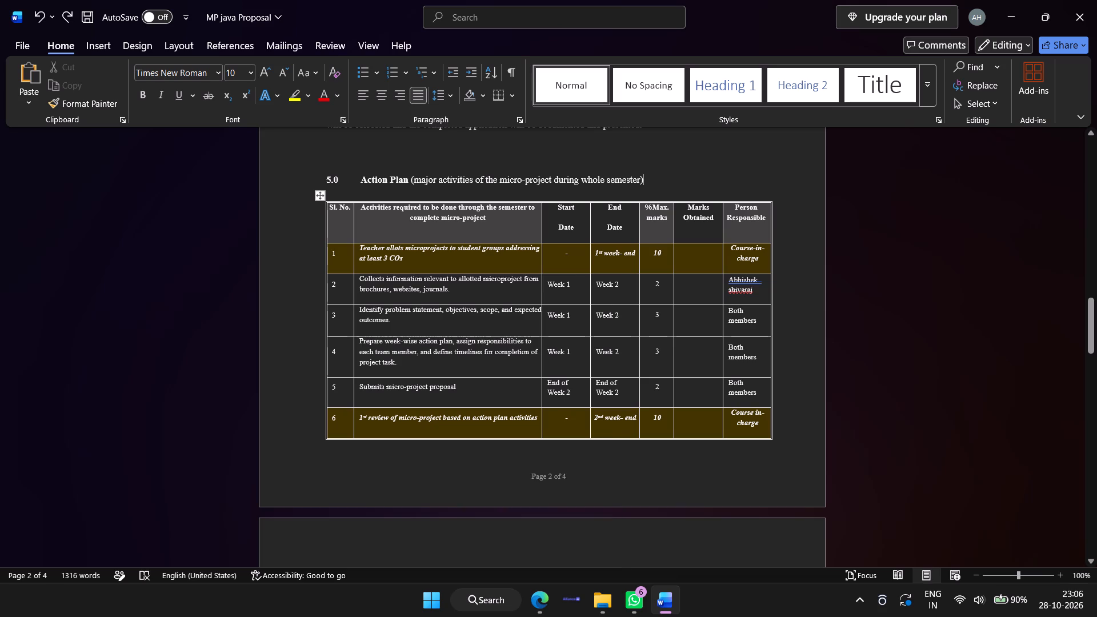
Replace the previous student's name under Person Responsible in row 7 of the Action Plan table with the first team member's first name.
scroll(739, 394, down, 3)
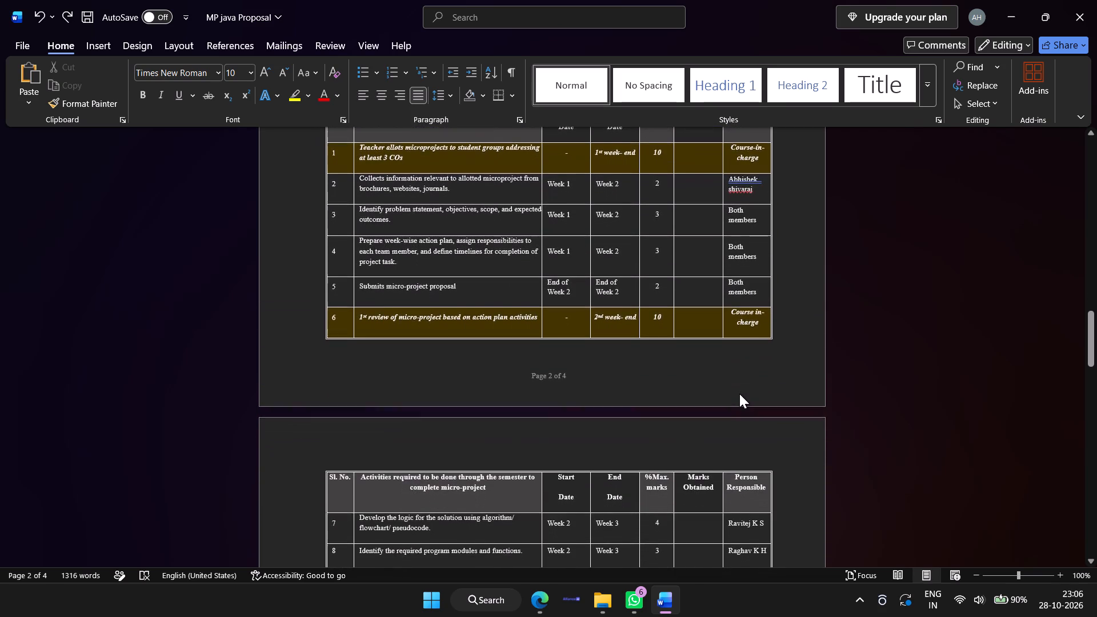
scroll(739, 394, down, 2)
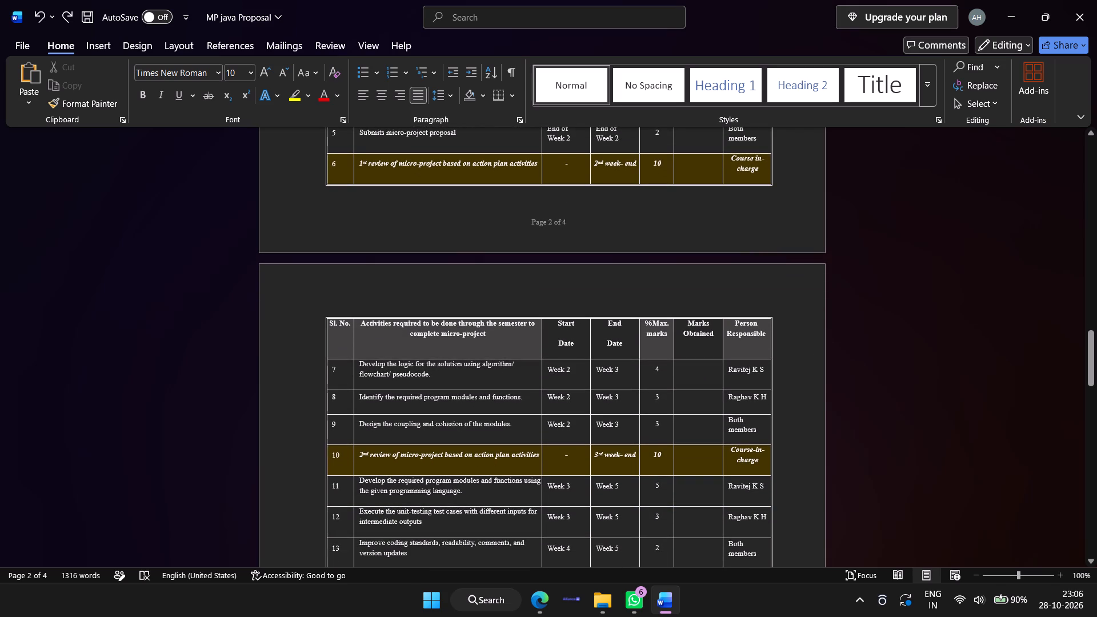
drag(729, 374, 761, 370)
drag(761, 370, 762, 370)
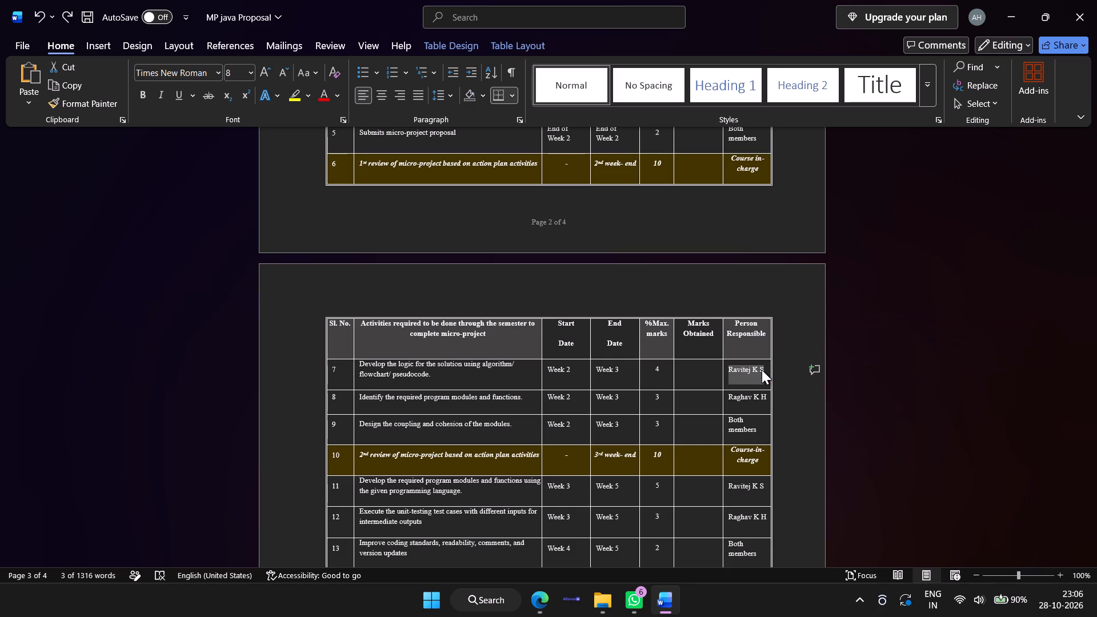
key(shift+a)
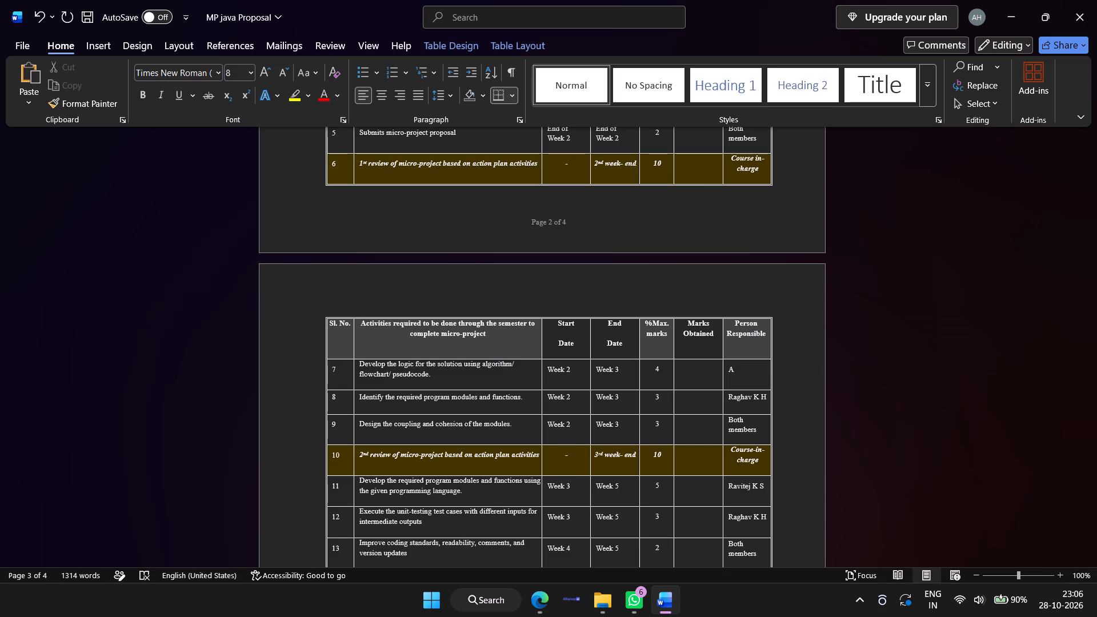
text(bhis)
text(hek)
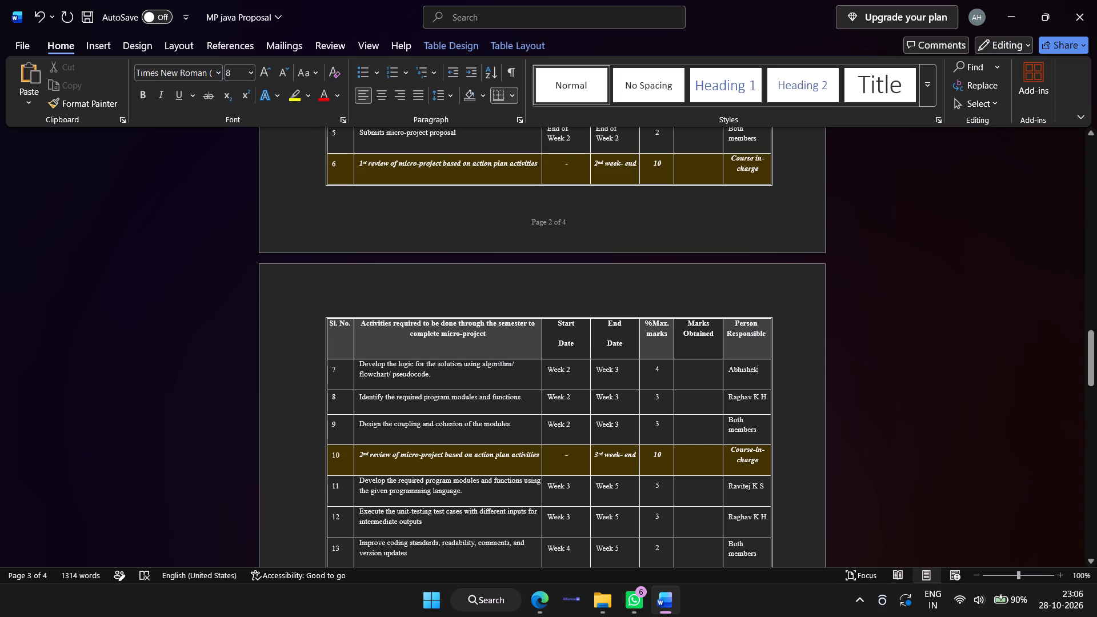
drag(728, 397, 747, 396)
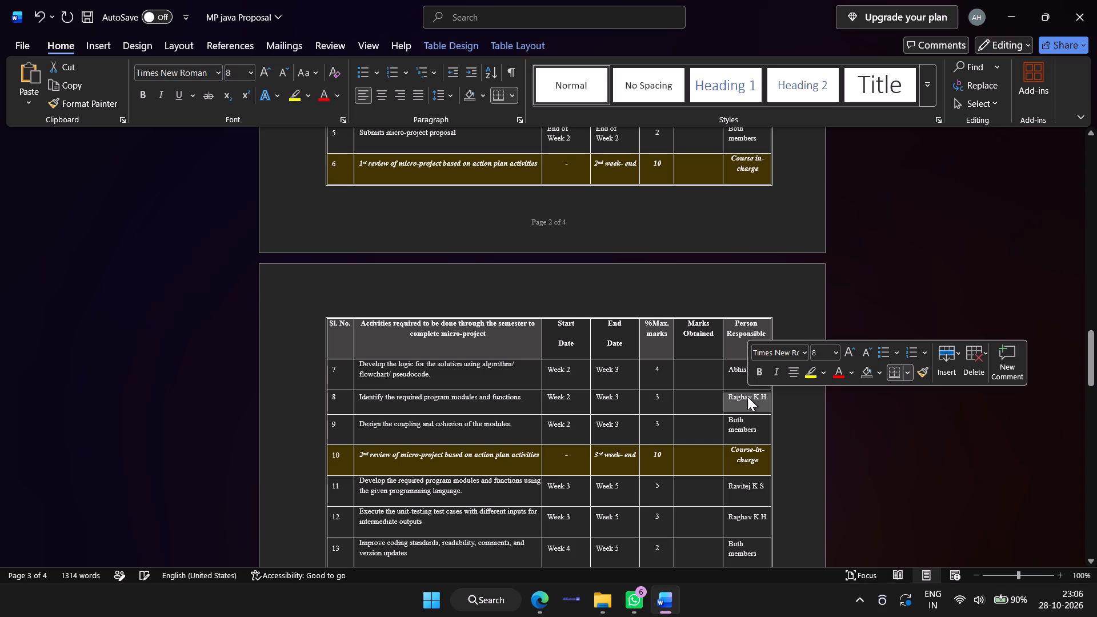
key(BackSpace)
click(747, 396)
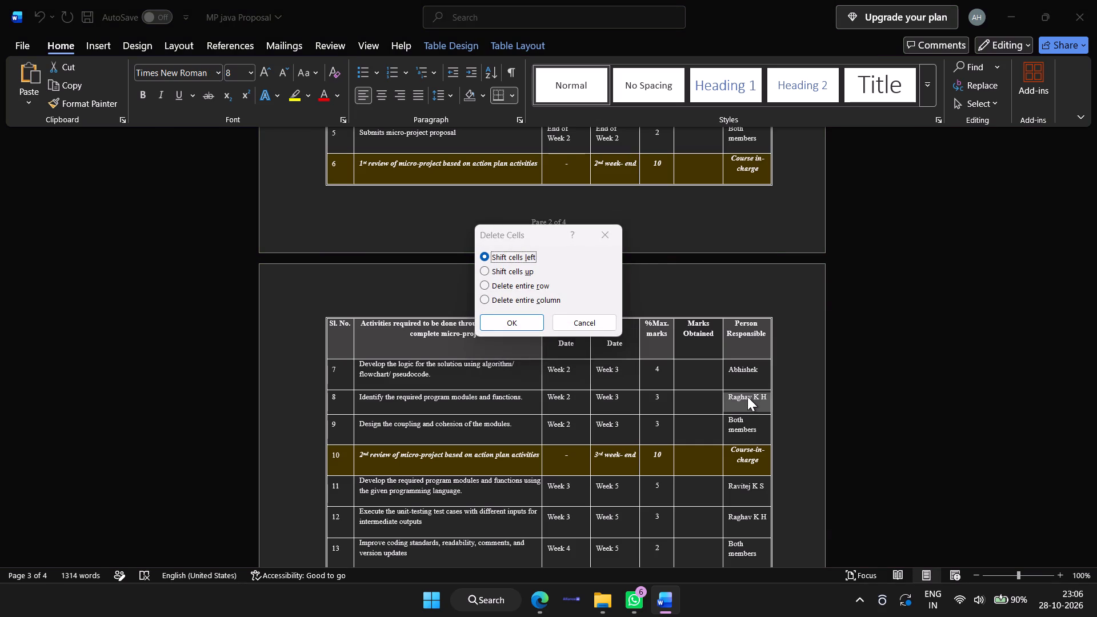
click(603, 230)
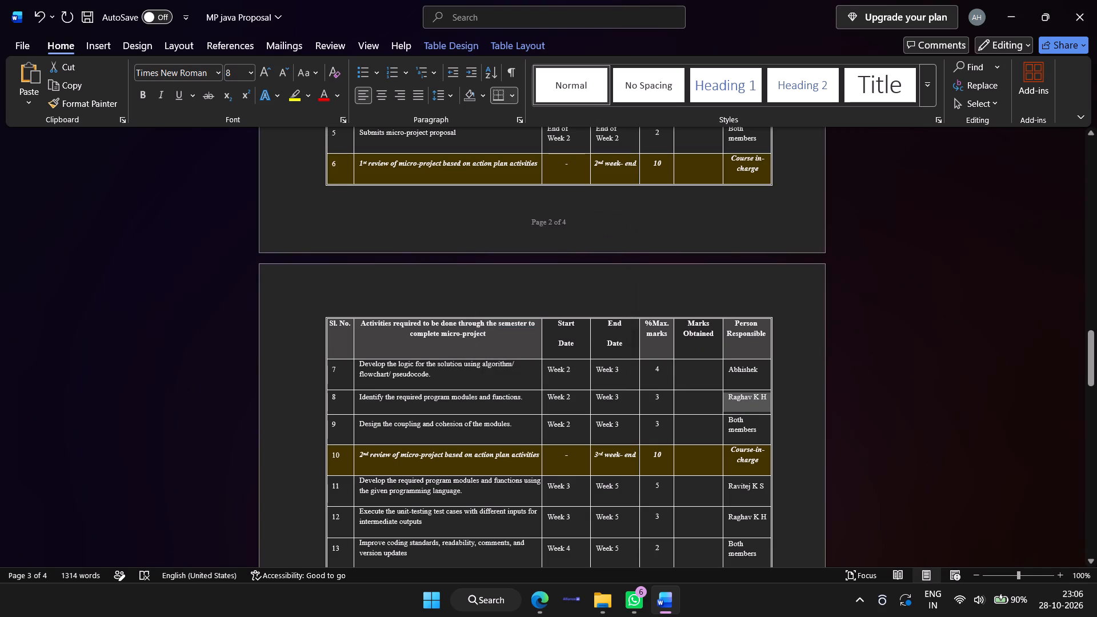
Replace the previous student's name and initials in the row 8 Person Responsible cell with the second team member's first name, capitalised.
click(728, 396)
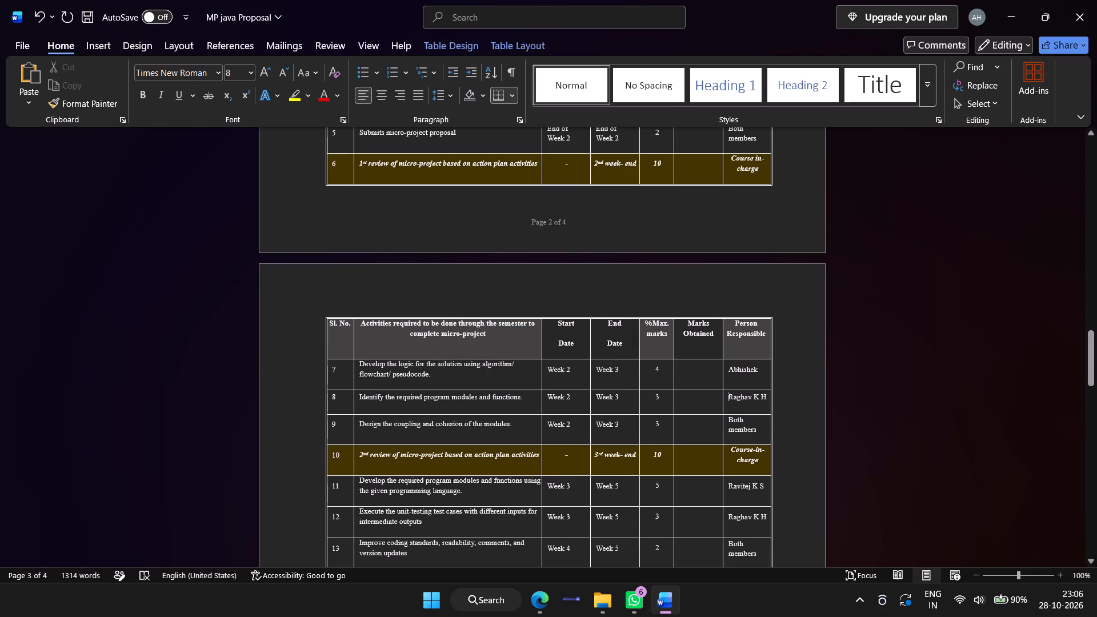
key(Right)
key(Right)
key(Right)
key(Right)
key(Right)
key(Right)
key(Right)
key(Right)
key(Right)
key(Right)
key(BackSpace)
key(BackSpace)
key(BackSpace)
key(BackSpace)
key(BackSpace)
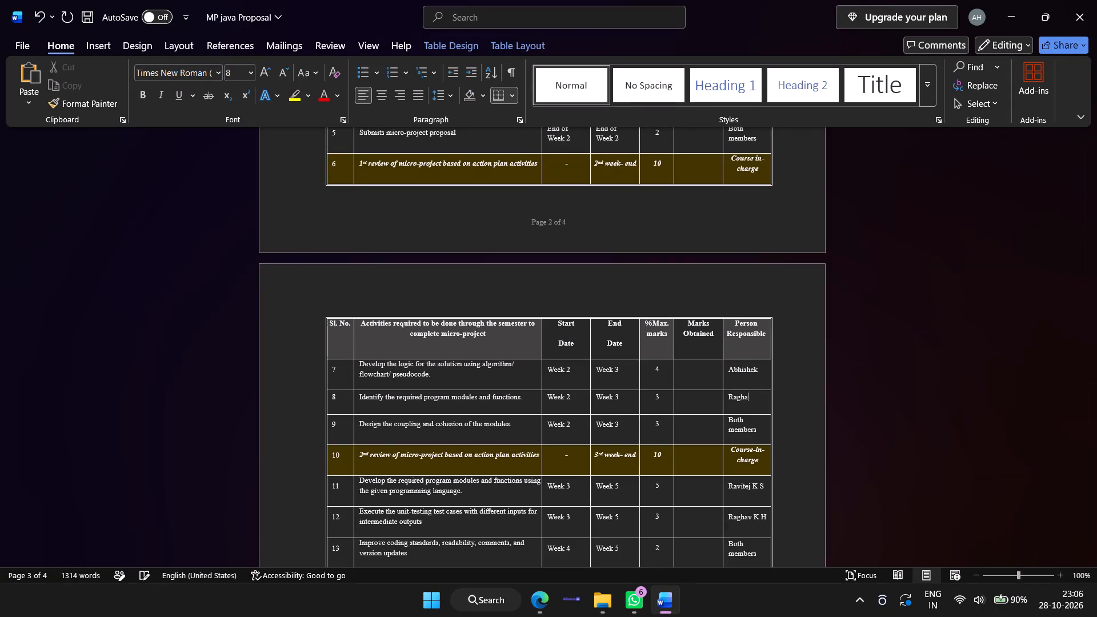
key(BackSpace)
key(BackSpace)
key(BackSpace)
key(BackSpace)
key(BackSpace)
text(Shi)
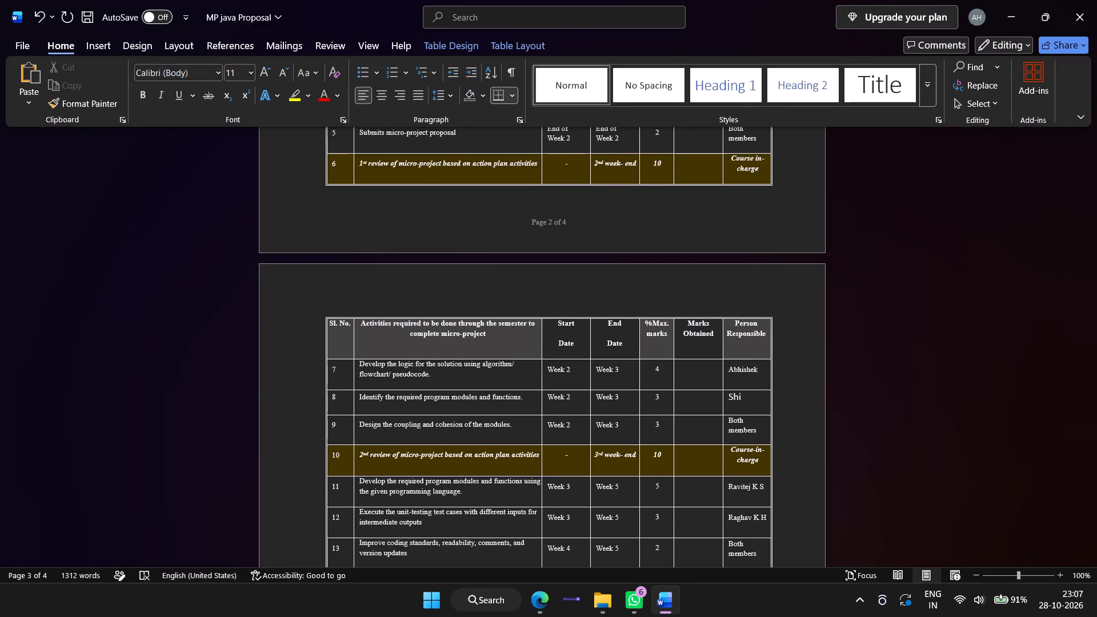
text(va)
text(ra)
key(j)
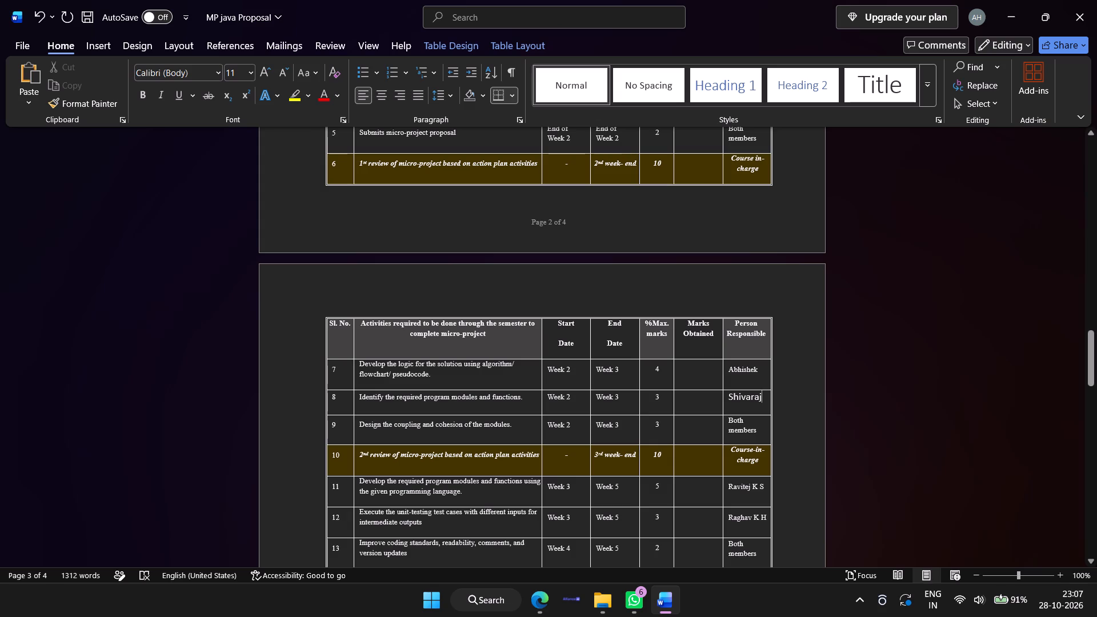
click(755, 435)
Replace the previous student's name in the row 11 Person Responsible cell with the first team member's first name.
scroll(748, 497, down, 1)
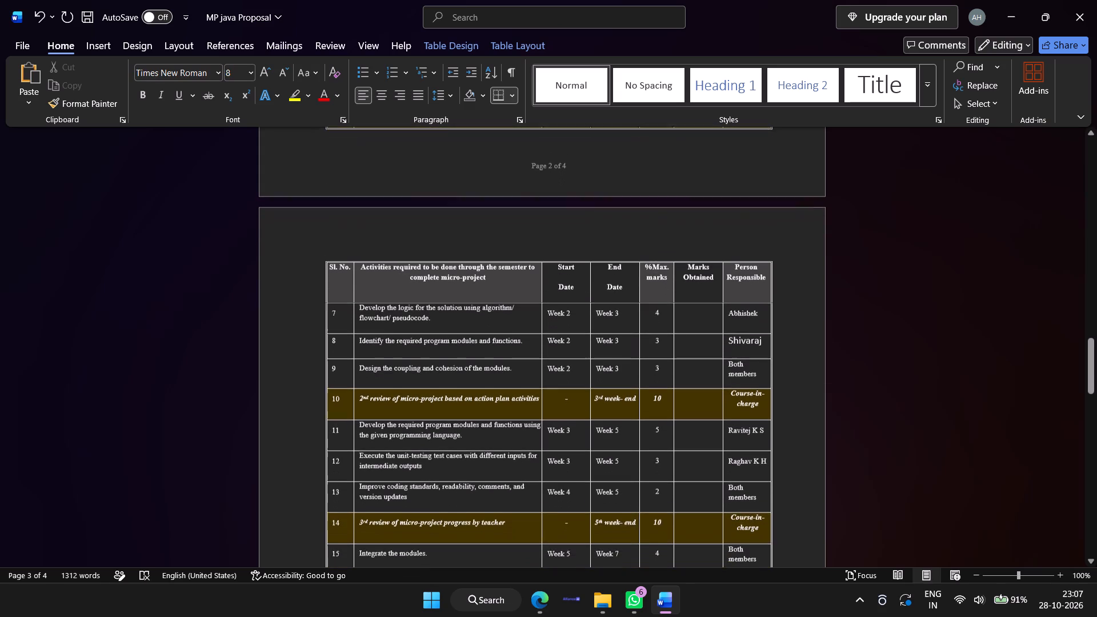
drag(730, 428, 759, 425)
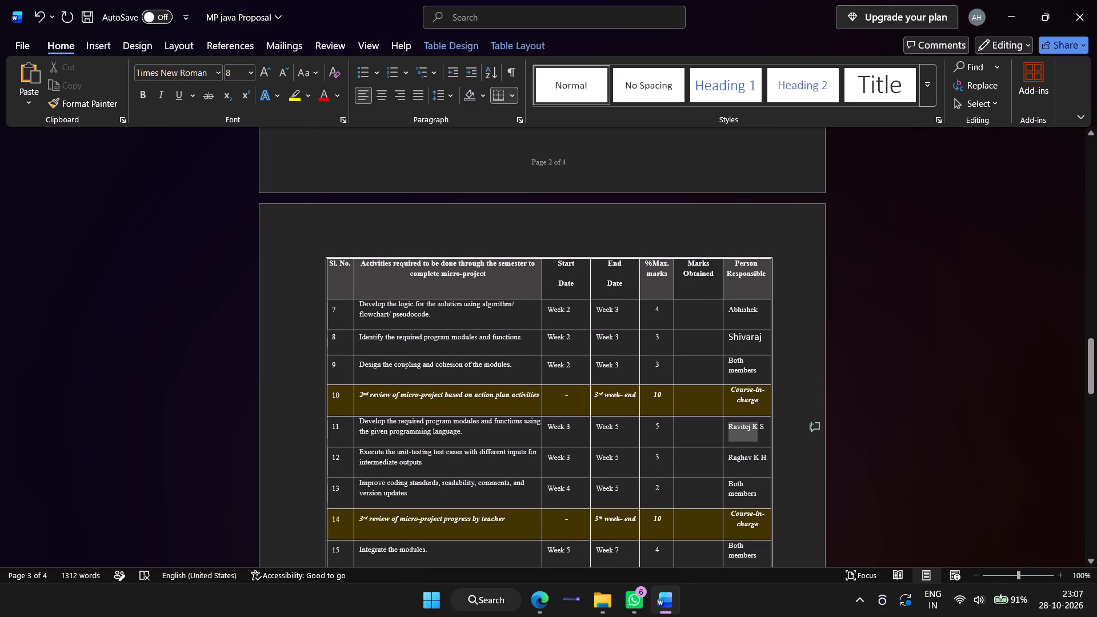
drag(759, 425, 763, 424)
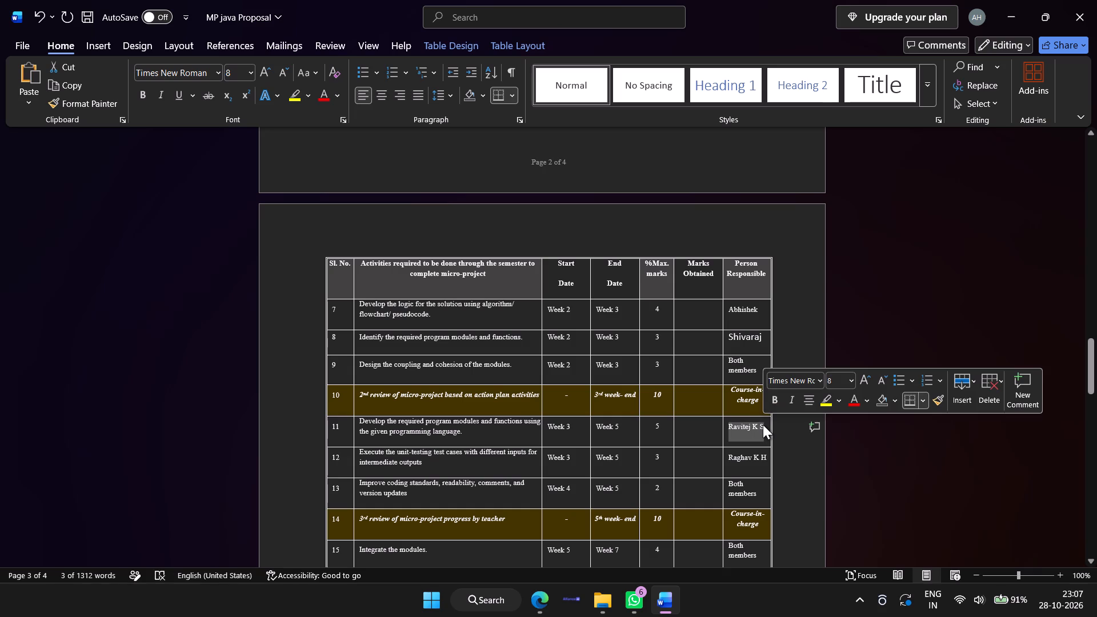
key(BackSpace)
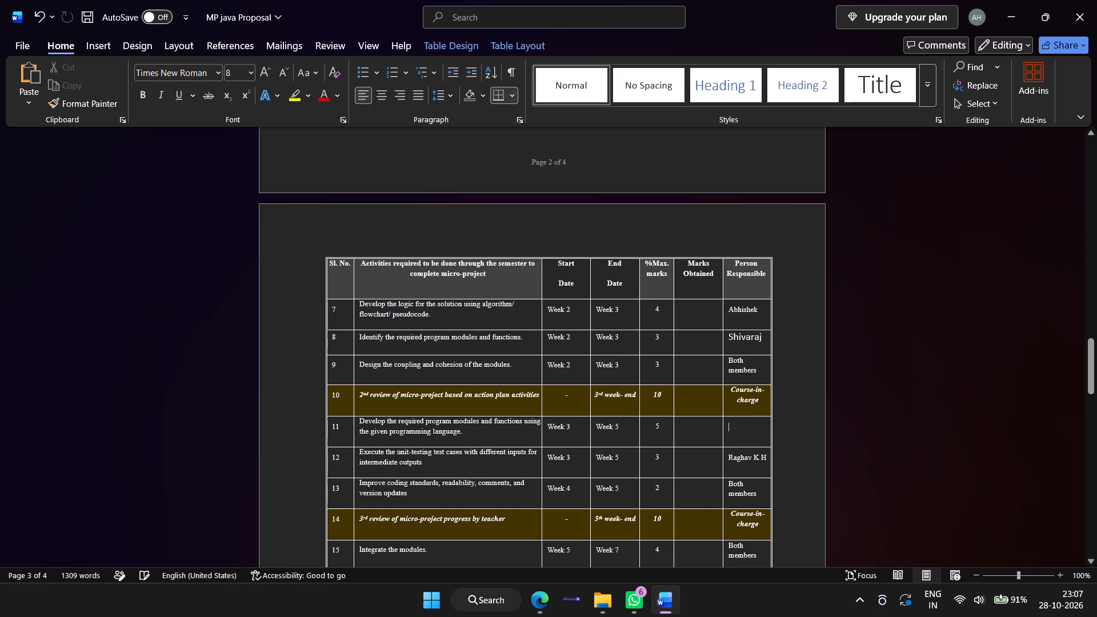
text(Abhishek)
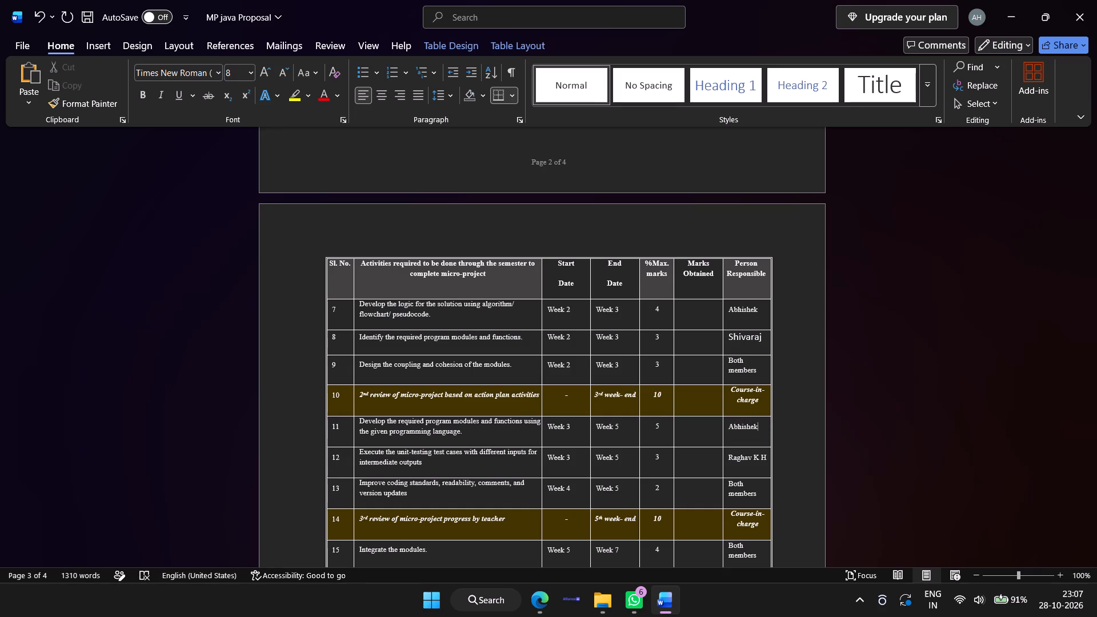
Replace the previous student's name and initials in the row 12 Person Responsible cell with the second team member's first name in lowercase.
drag(731, 457, 766, 456)
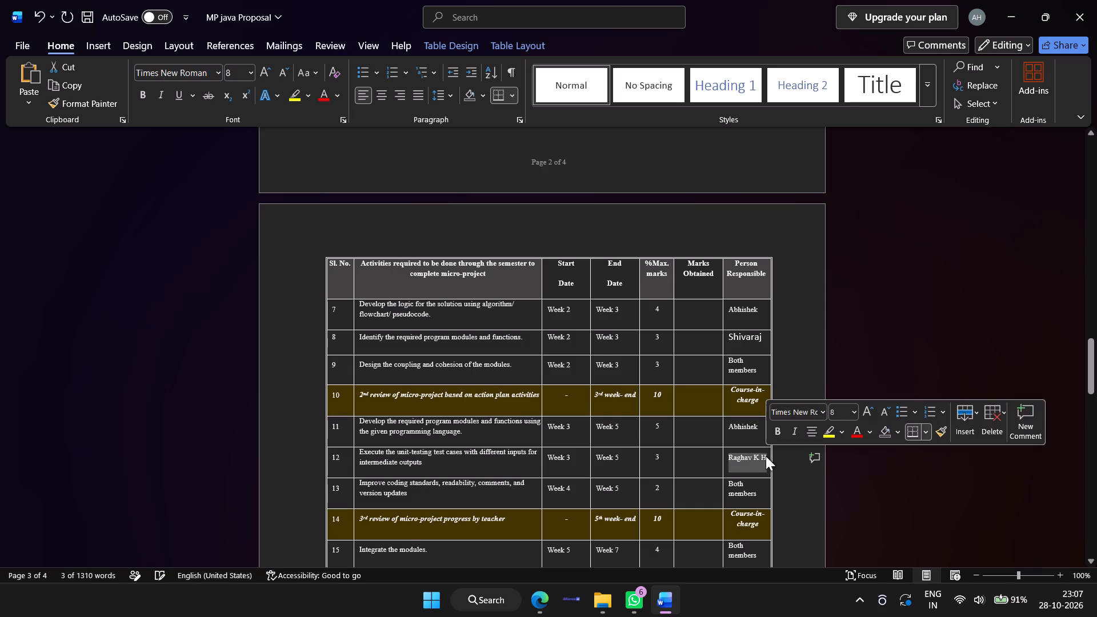
key(BackSpace)
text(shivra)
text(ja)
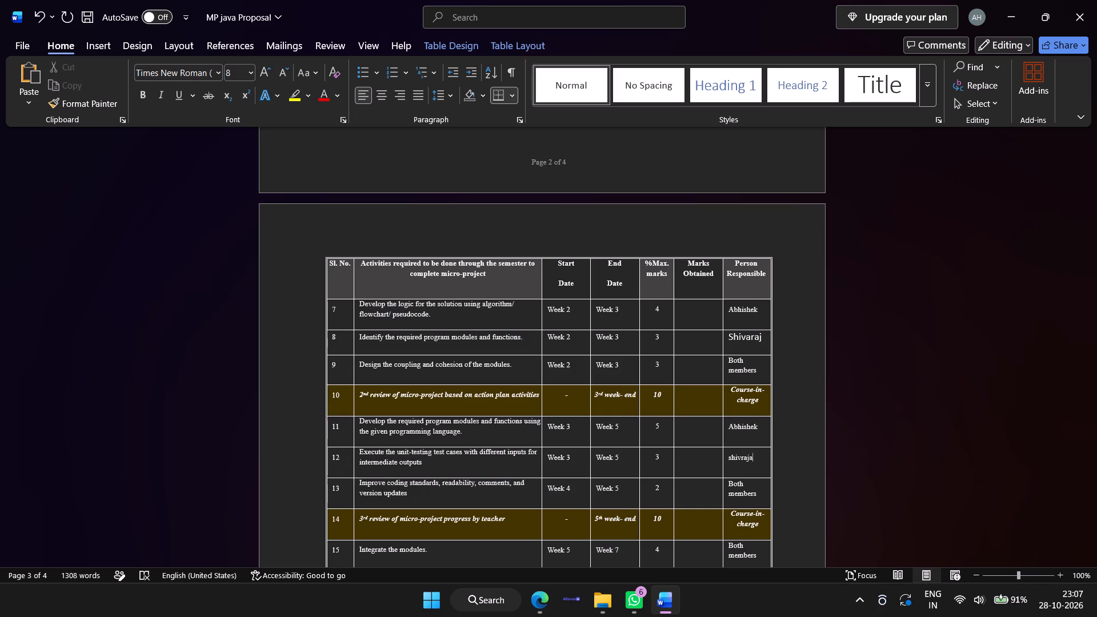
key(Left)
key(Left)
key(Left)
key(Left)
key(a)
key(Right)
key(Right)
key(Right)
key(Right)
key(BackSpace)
Replace the previous student's name in the row 16 Person Responsible cell with the second team member's first name in lowercase.
scroll(773, 496, down, 2)
scroll(747, 448, down, 1)
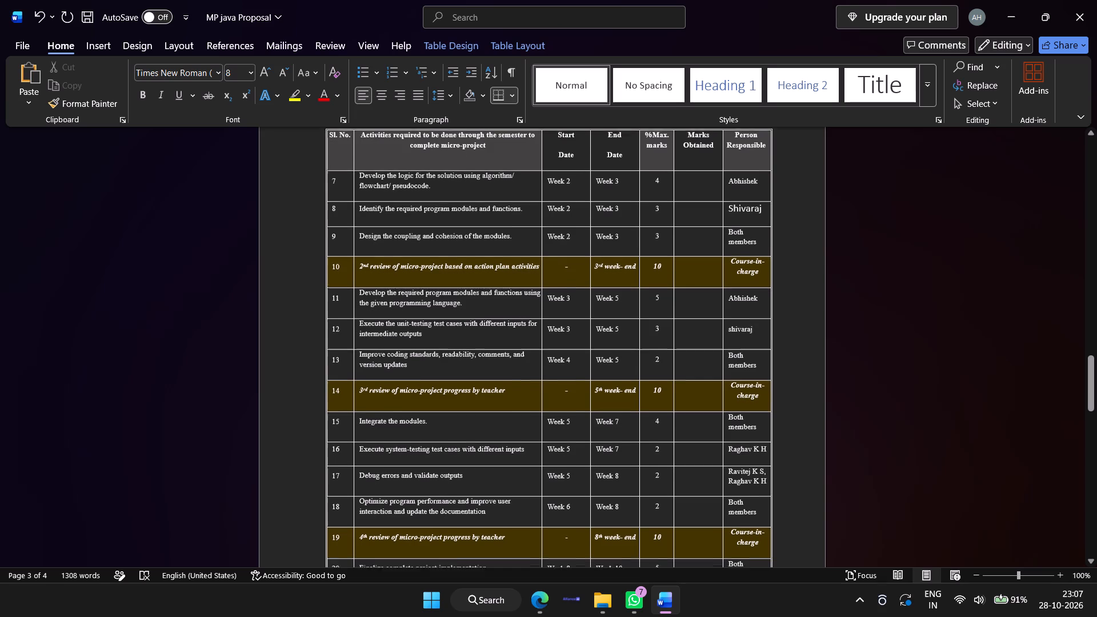
scroll(747, 448, down, 2)
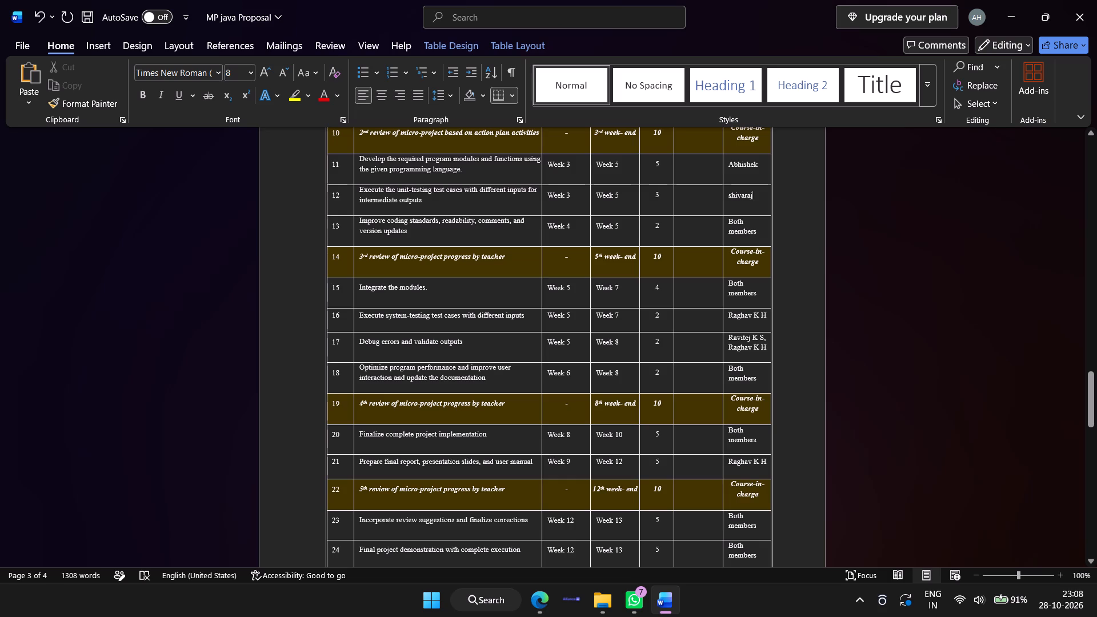
drag(764, 314, 738, 313)
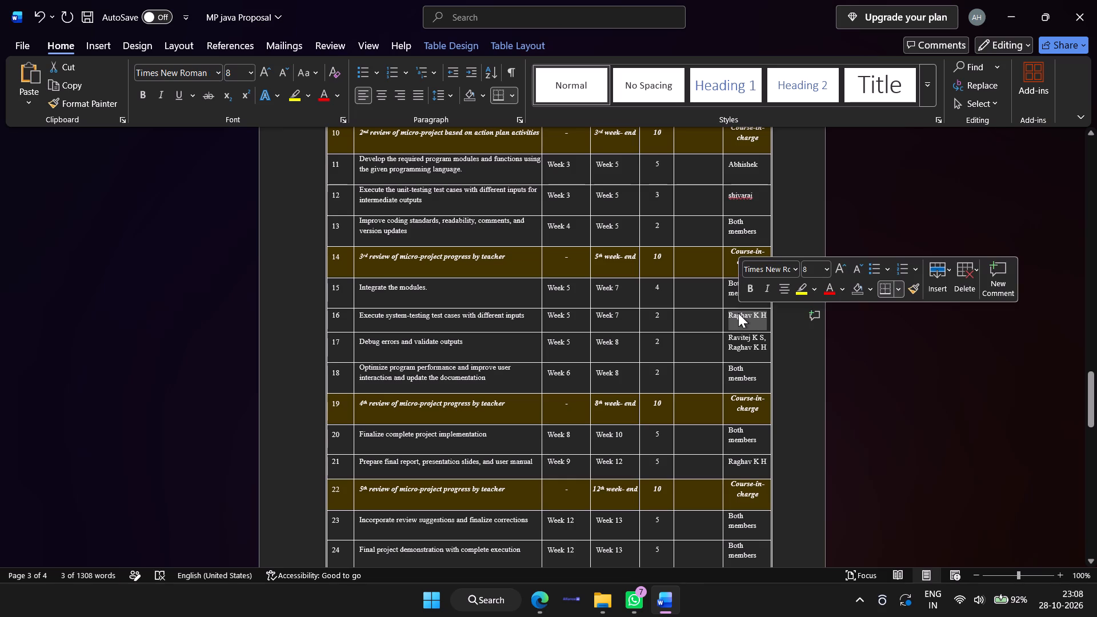
key(BackSpace)
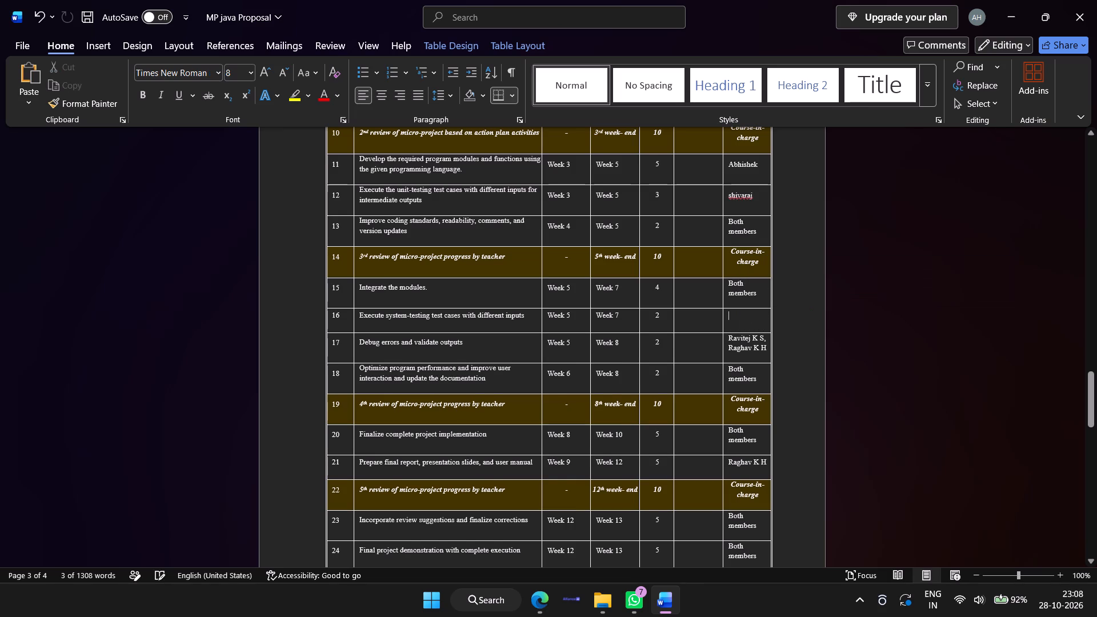
text(shiv)
key(a)
text(raj)
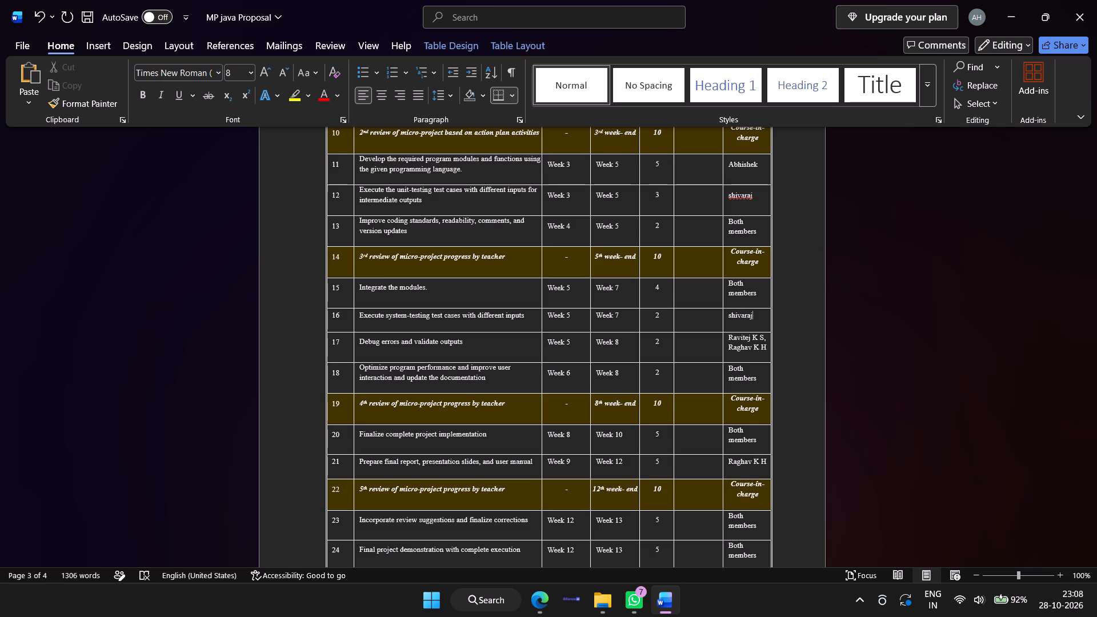
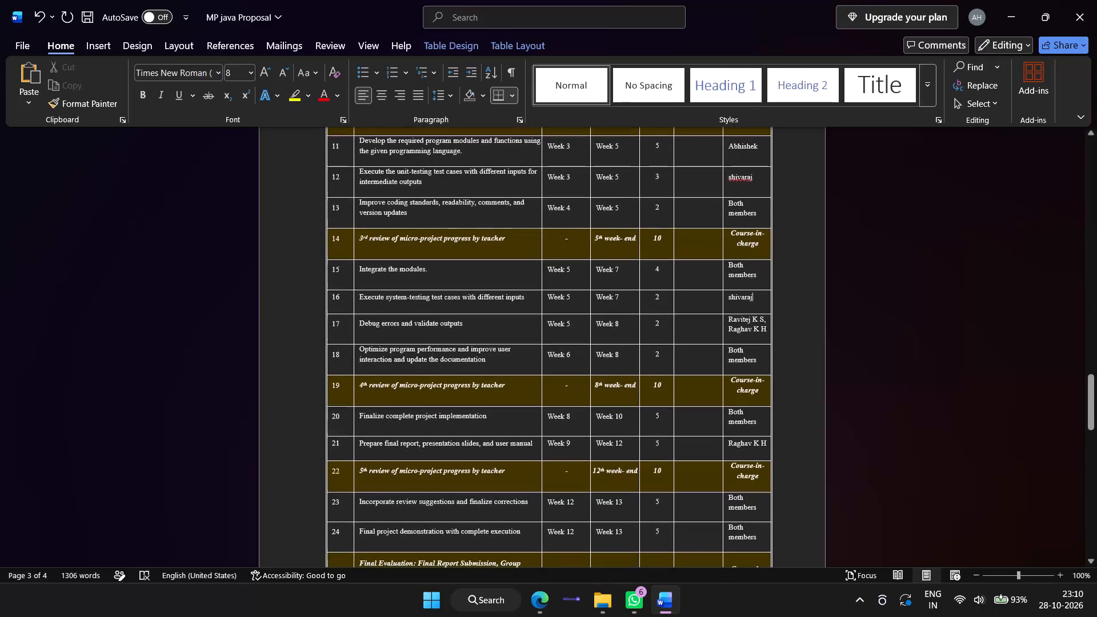
Replace both previous students' names in the row 17 Person Responsible cell with the first names of both team members.
scroll(789, 285, down, 1)
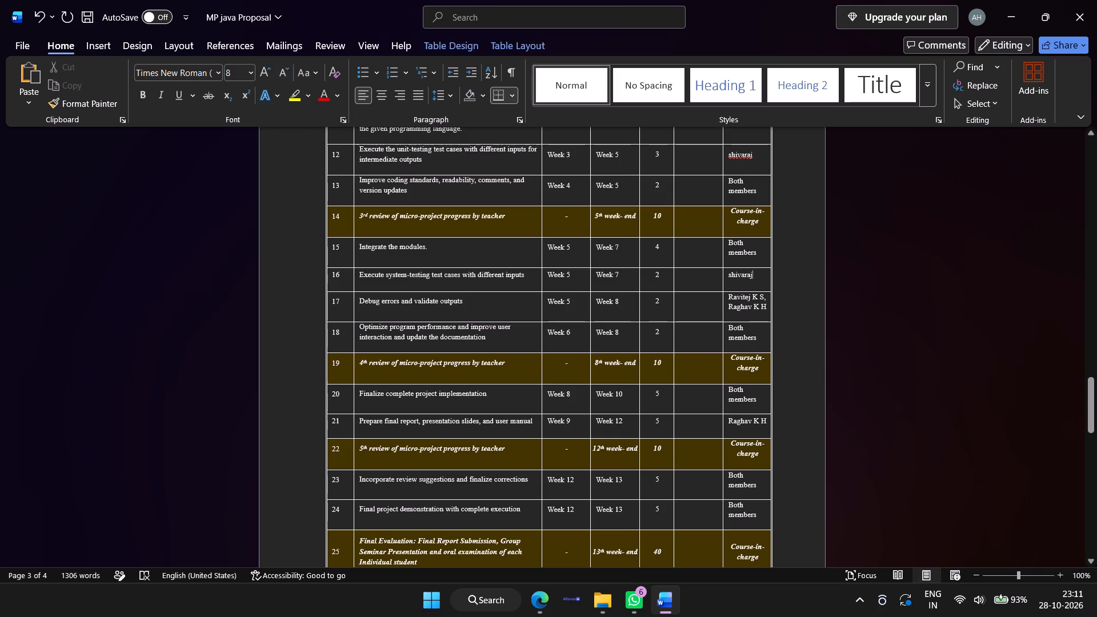
scroll(730, 277, up, 1)
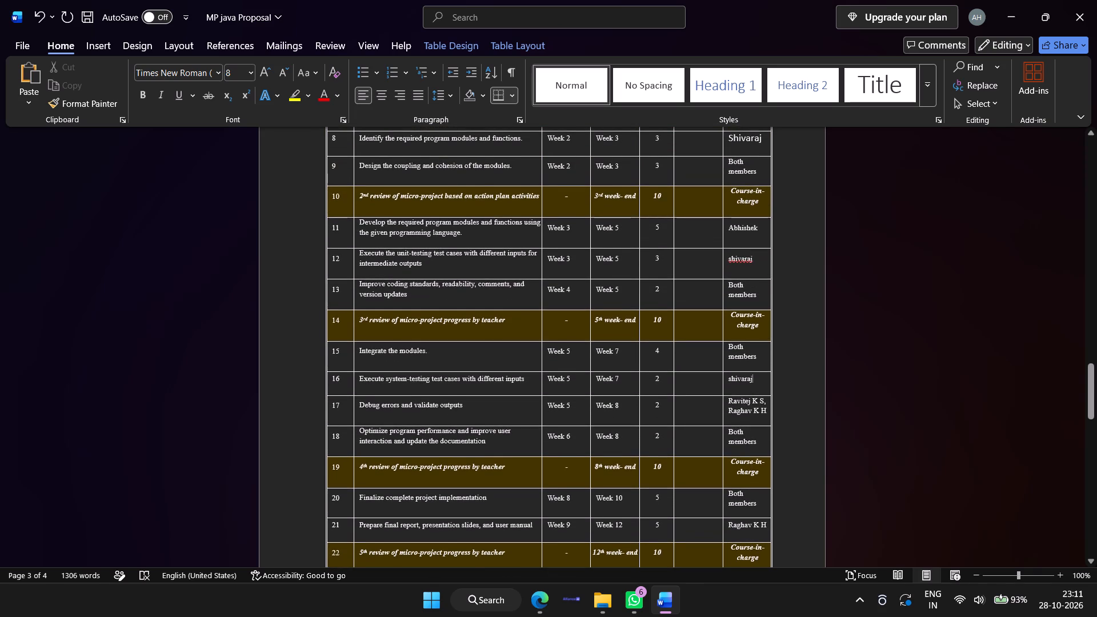
click(743, 264)
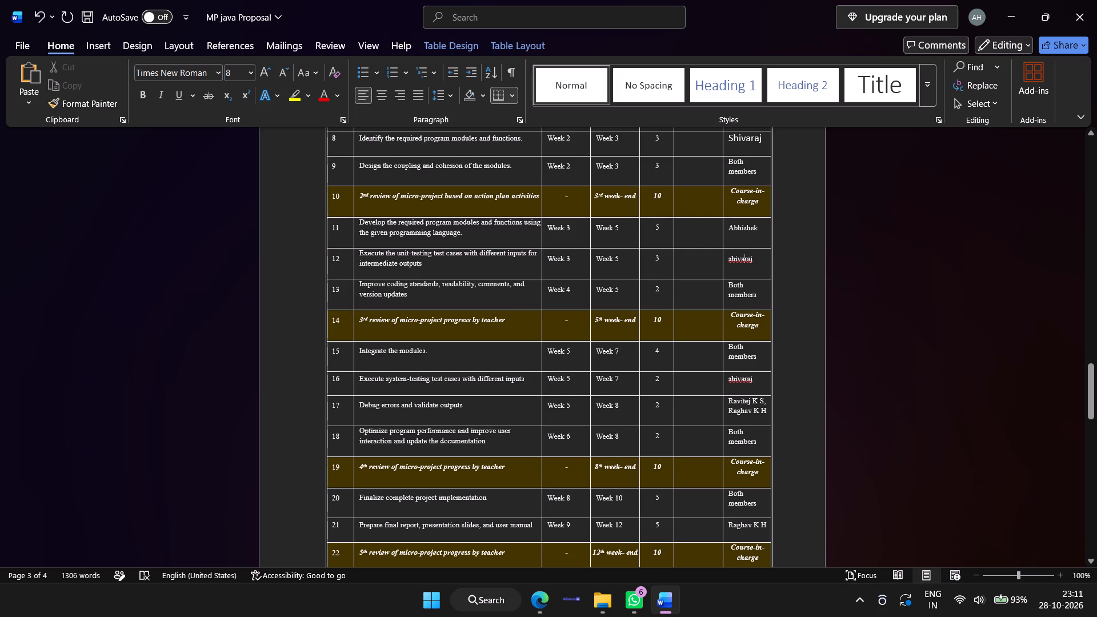
scroll(738, 339, down, 1)
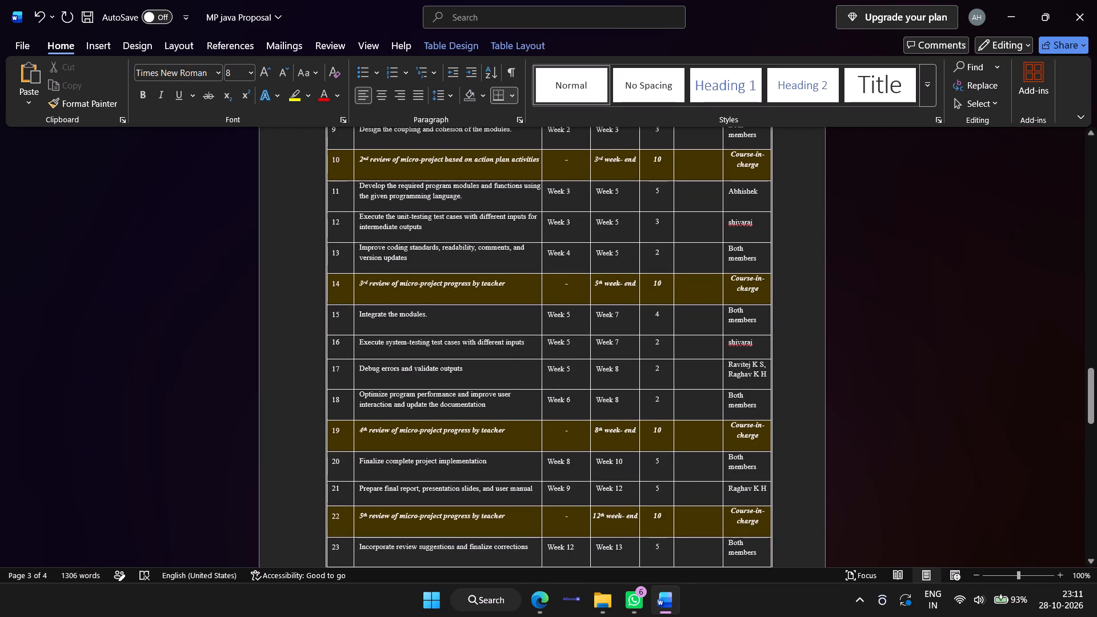
scroll(734, 382, down, 1)
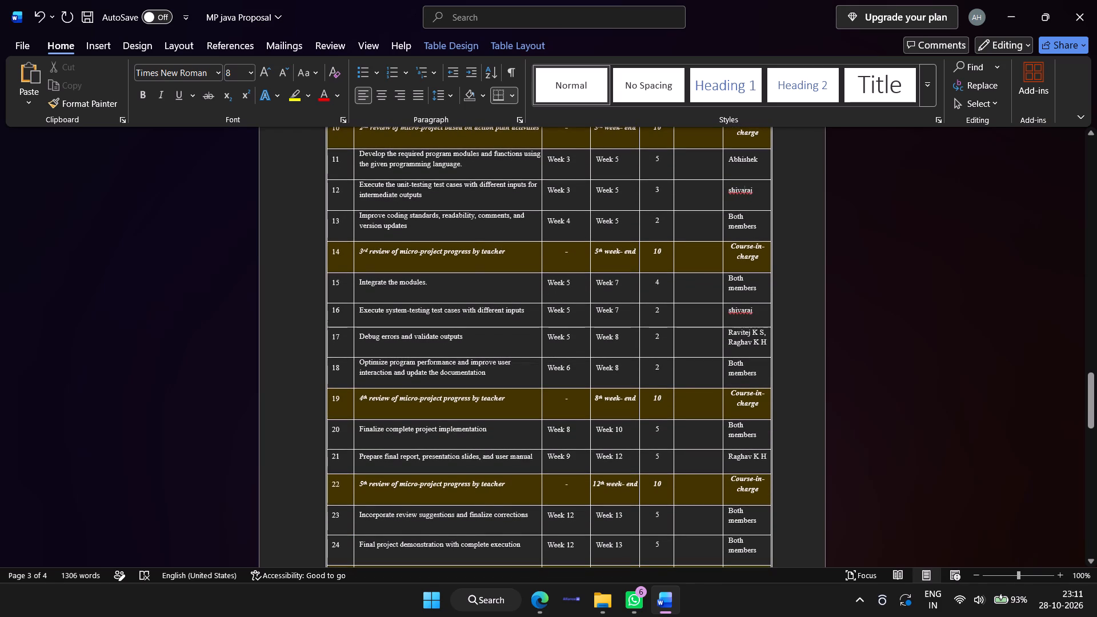
drag(728, 334, 764, 337)
drag(764, 337, 763, 336)
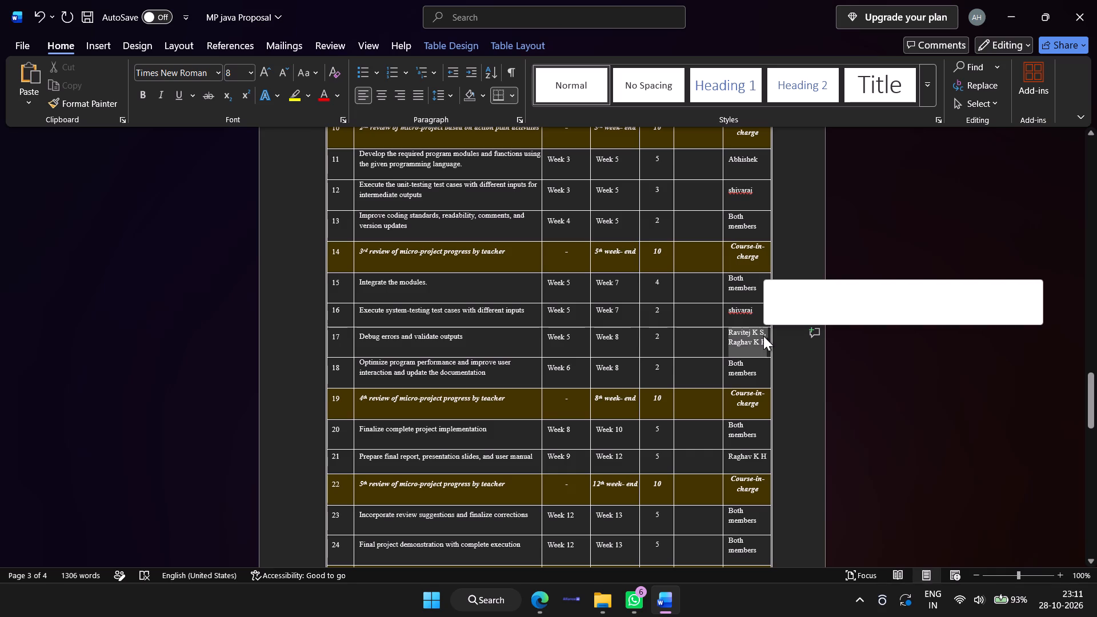
key(BackSpace)
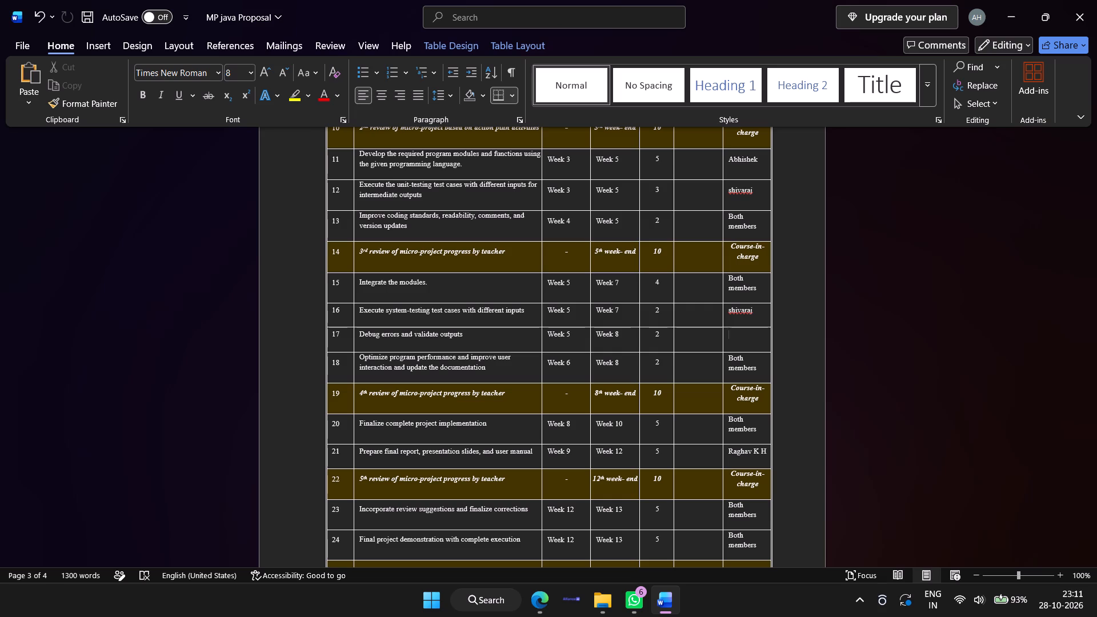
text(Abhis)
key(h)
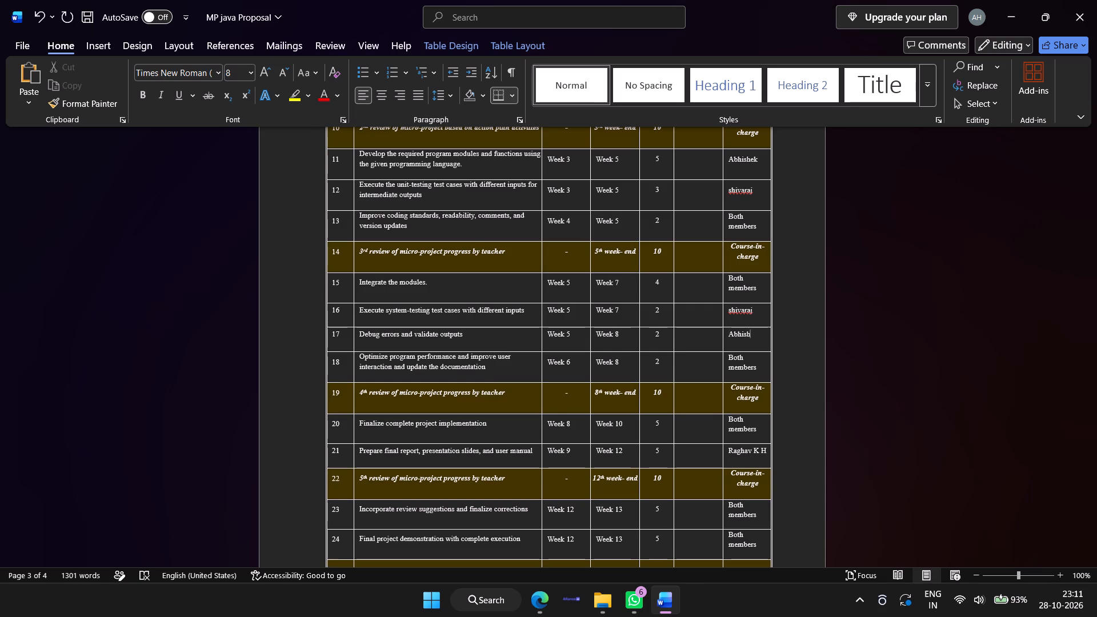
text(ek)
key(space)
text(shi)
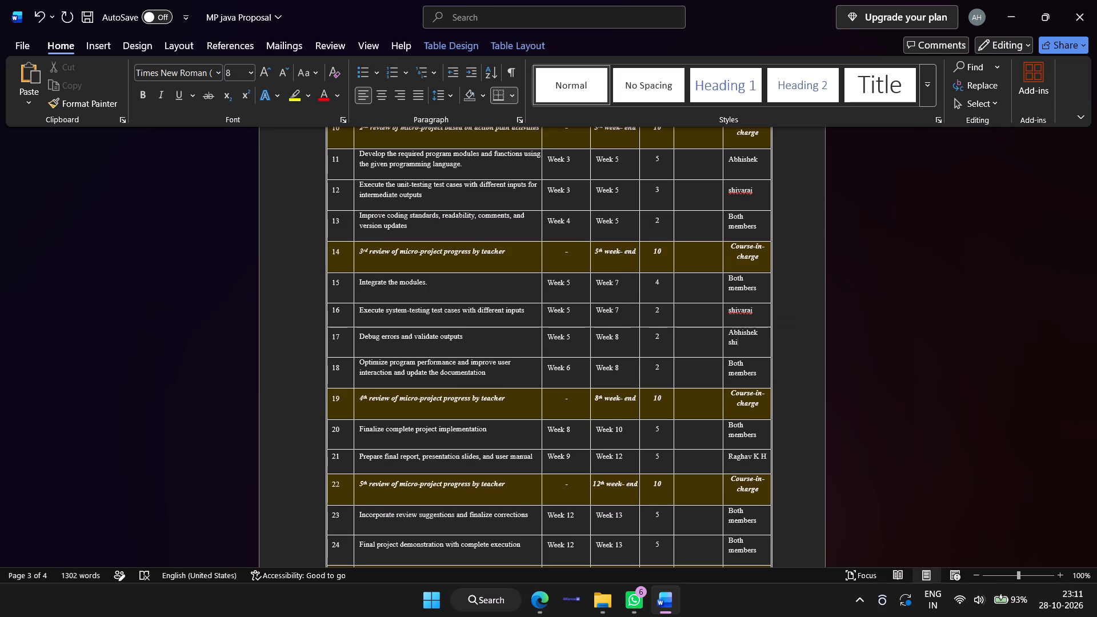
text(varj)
scroll(763, 336, down, 1)
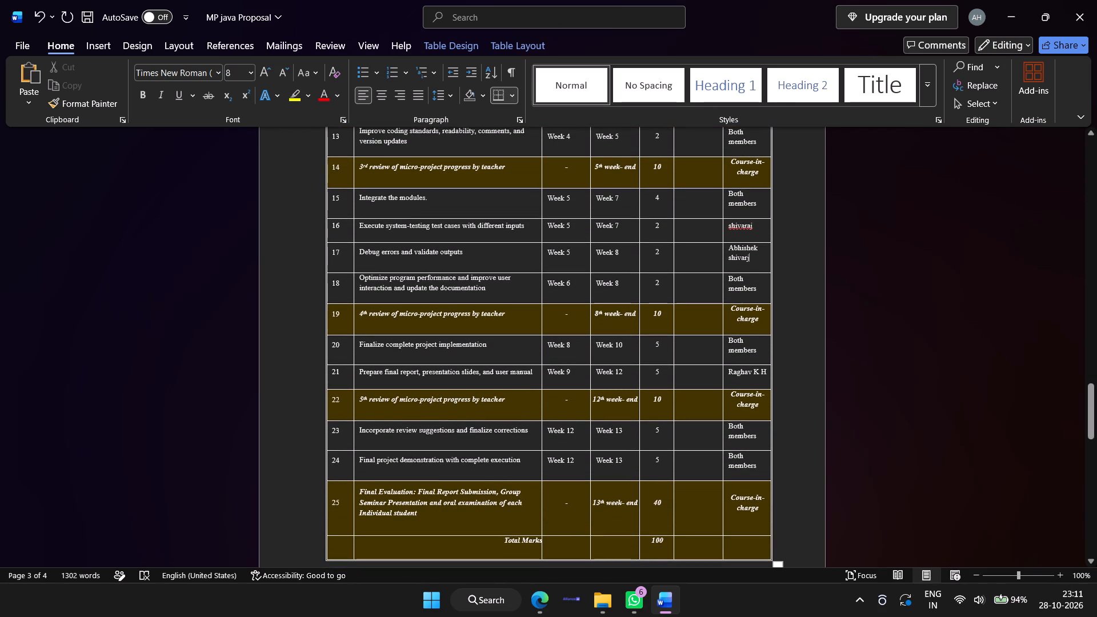
key(Left)
key(a)
Clear the previous student's name and initials from the row 21 Person Responsible cell.
scroll(755, 267, down, 1)
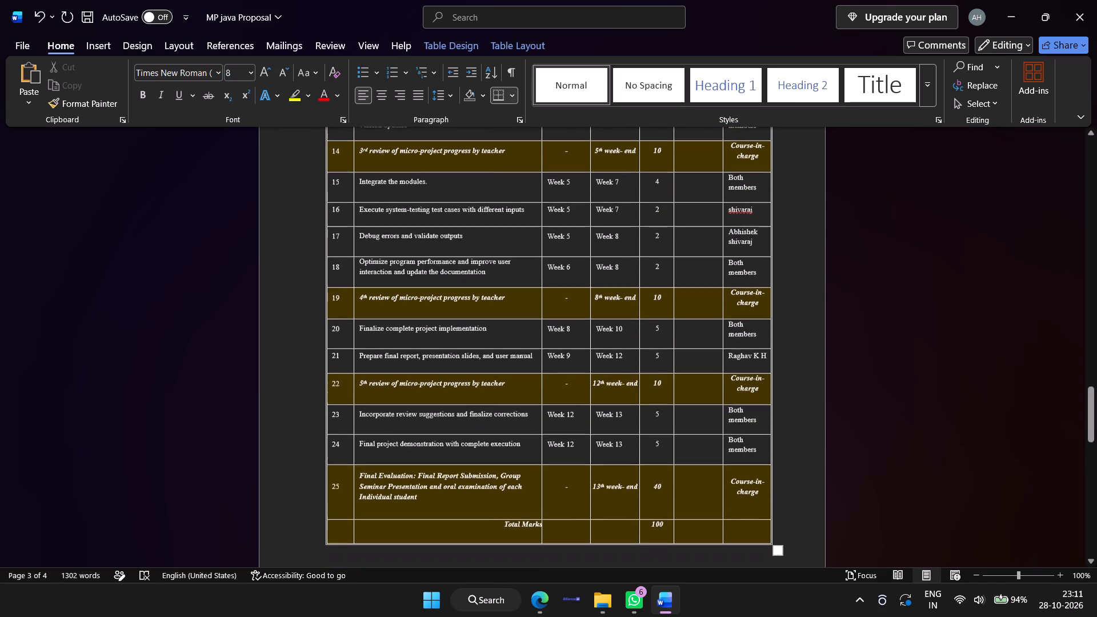
scroll(755, 267, down, 1)
scroll(731, 327, down, 1)
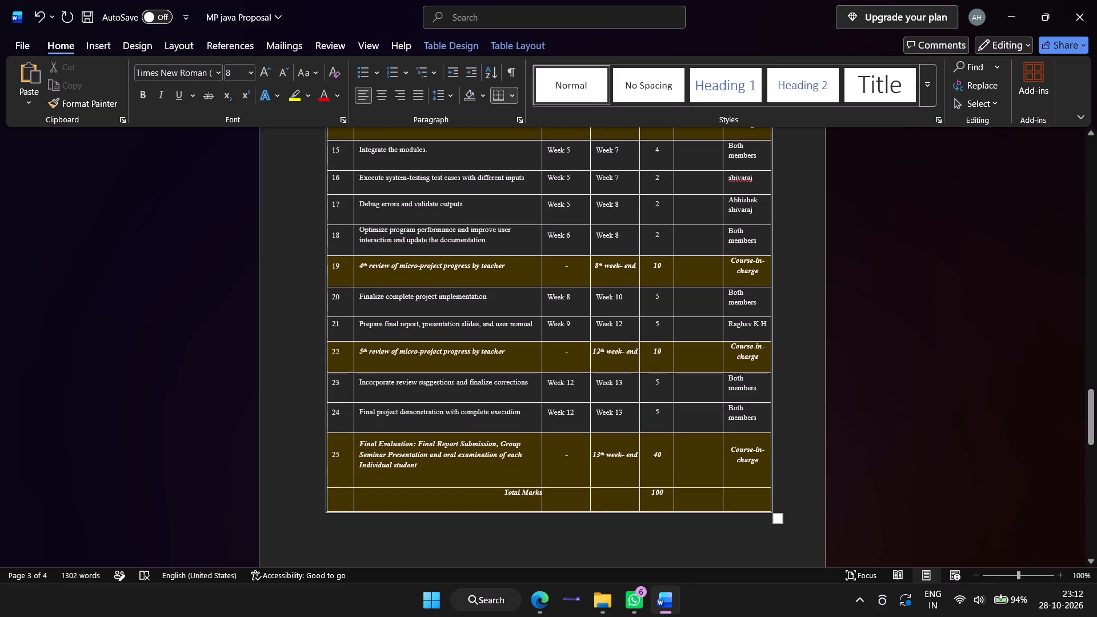
drag(729, 325, 764, 323)
key(s)
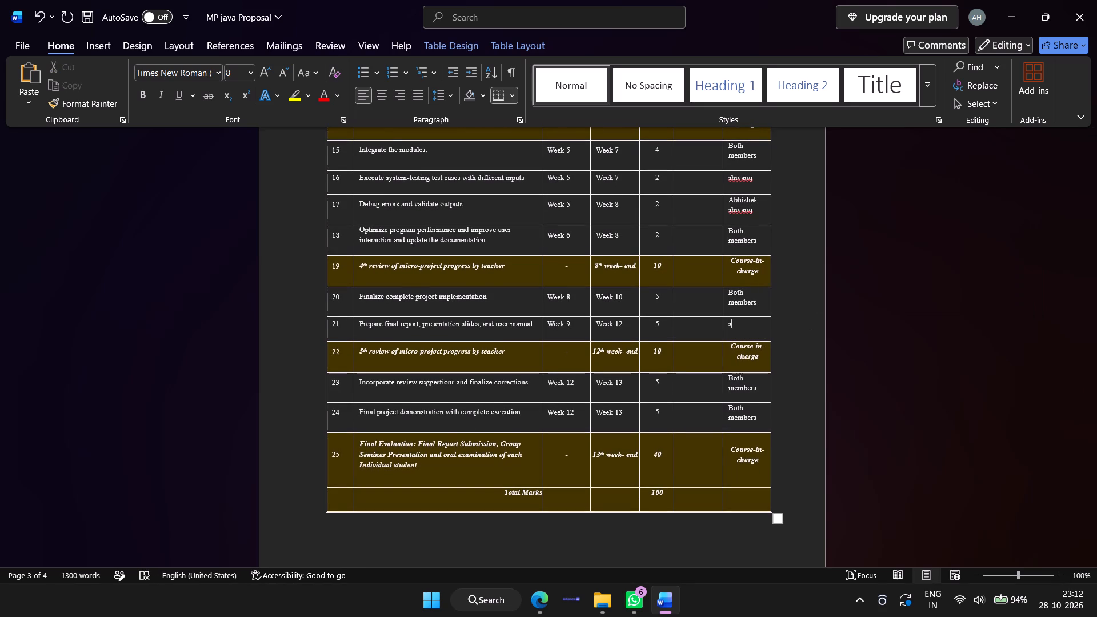
key(BackSpace)
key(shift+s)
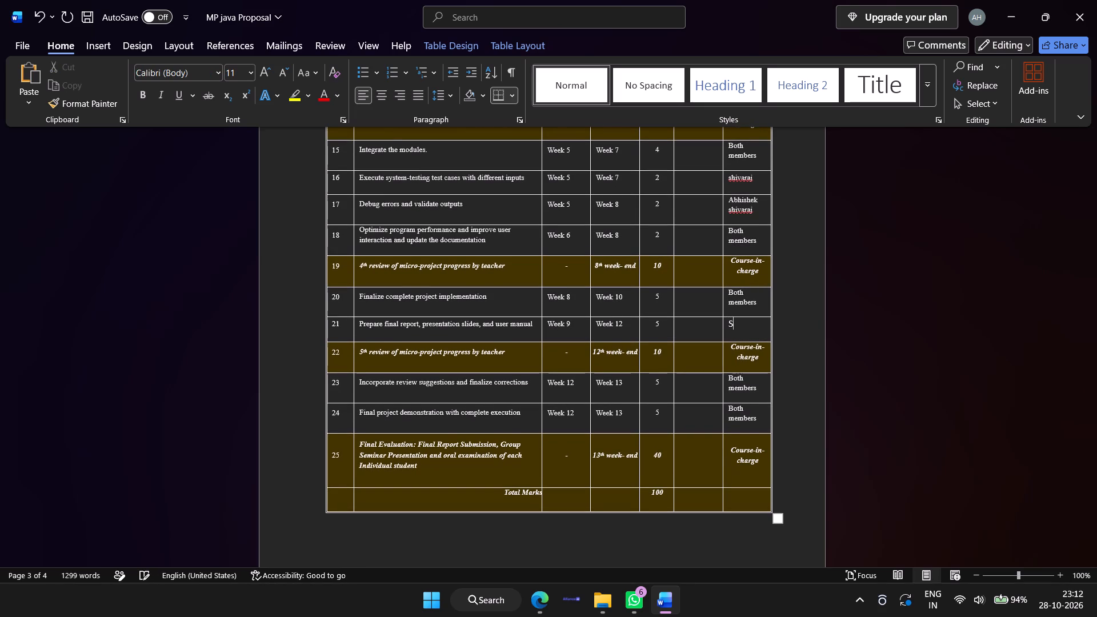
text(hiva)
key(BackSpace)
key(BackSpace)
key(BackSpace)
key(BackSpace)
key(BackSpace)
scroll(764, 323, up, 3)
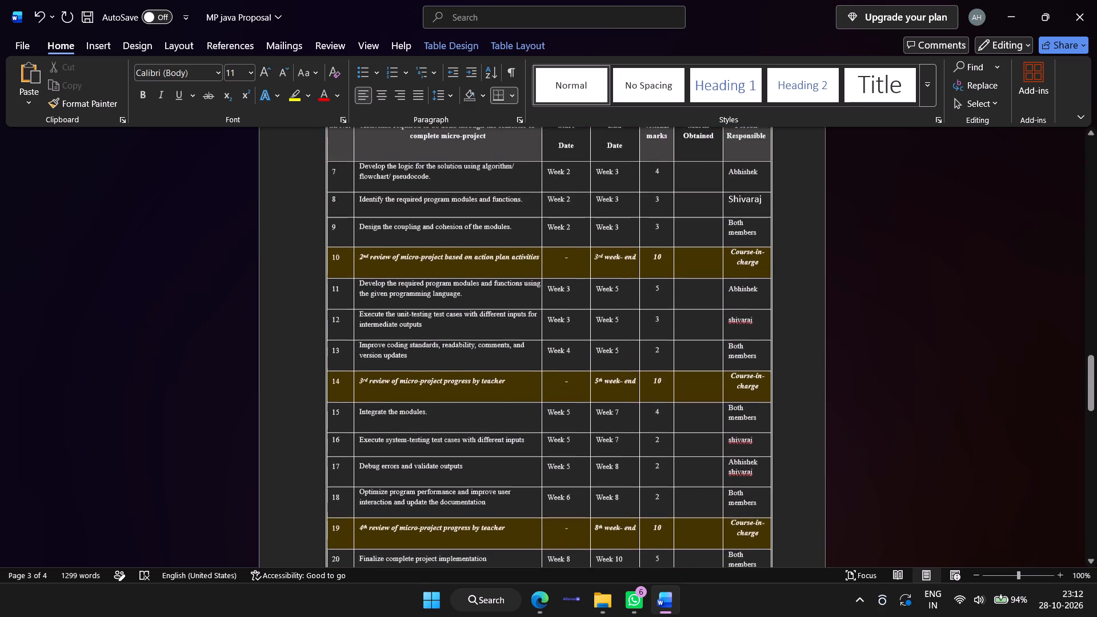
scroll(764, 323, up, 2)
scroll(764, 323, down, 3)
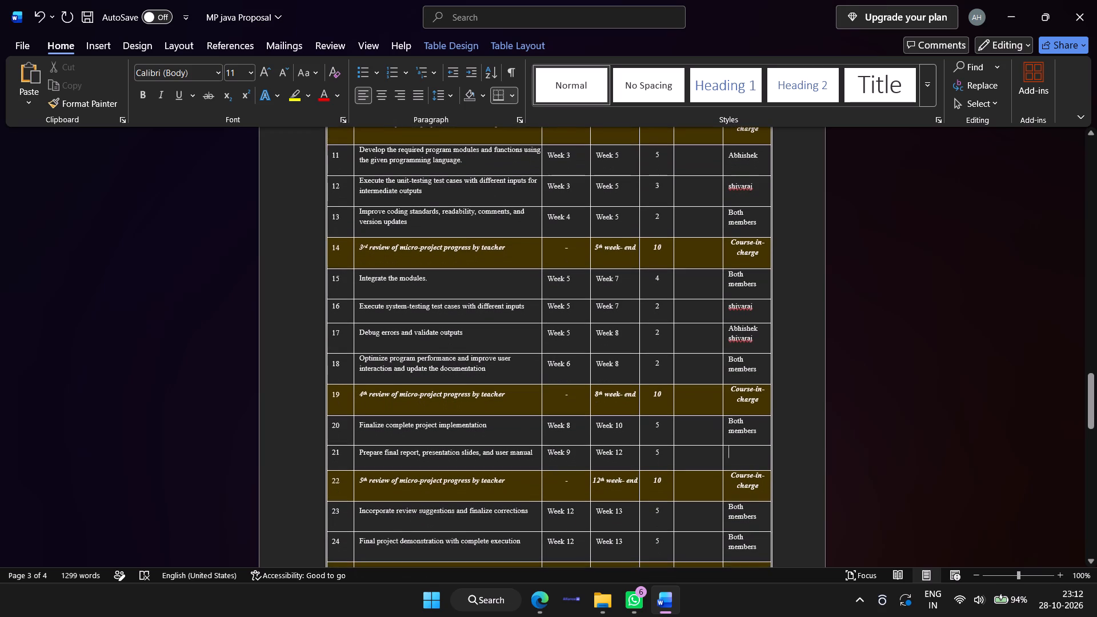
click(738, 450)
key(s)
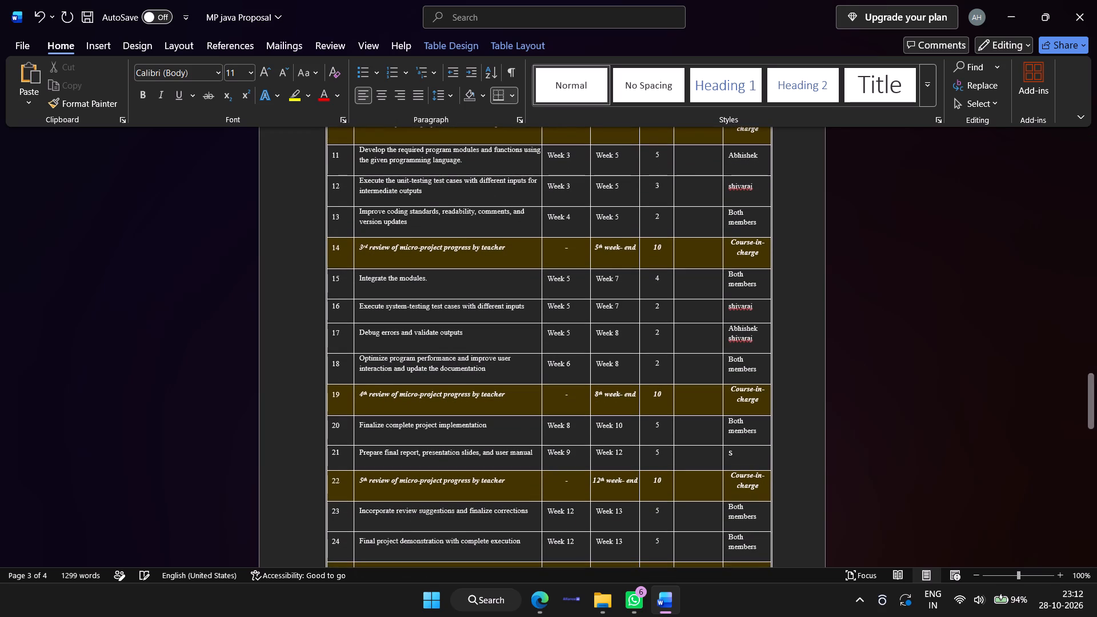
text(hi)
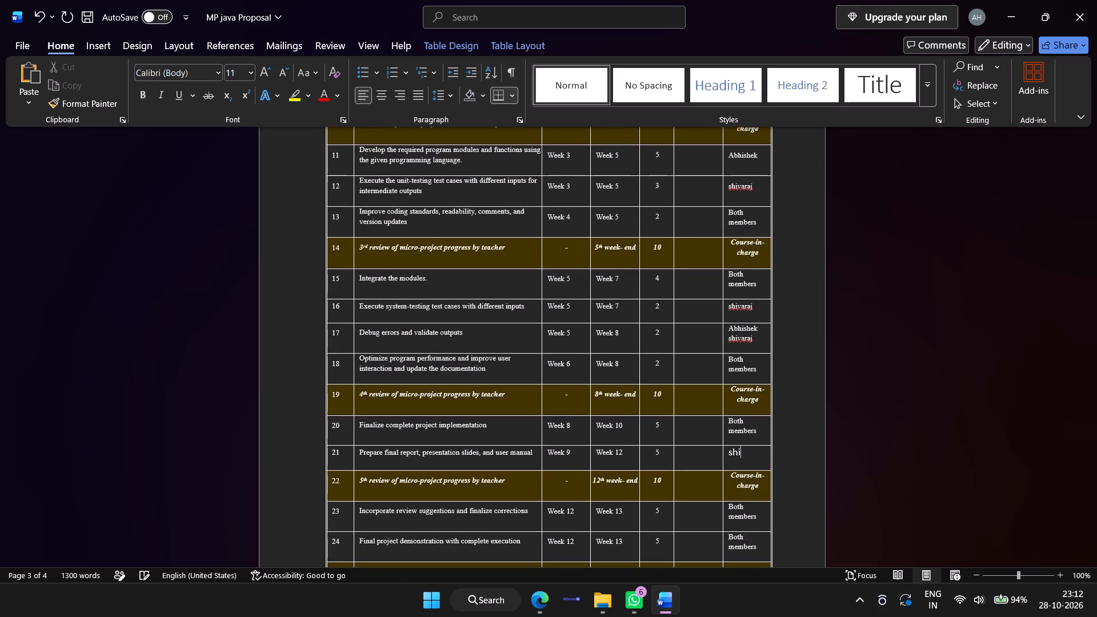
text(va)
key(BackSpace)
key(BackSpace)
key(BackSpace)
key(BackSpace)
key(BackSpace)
Enter the second team member's first name, capitalised, in the empty row 21 Person Responsible cell.
key(shift+s)
text(hi)
text(va)
text(ra)
key(j)
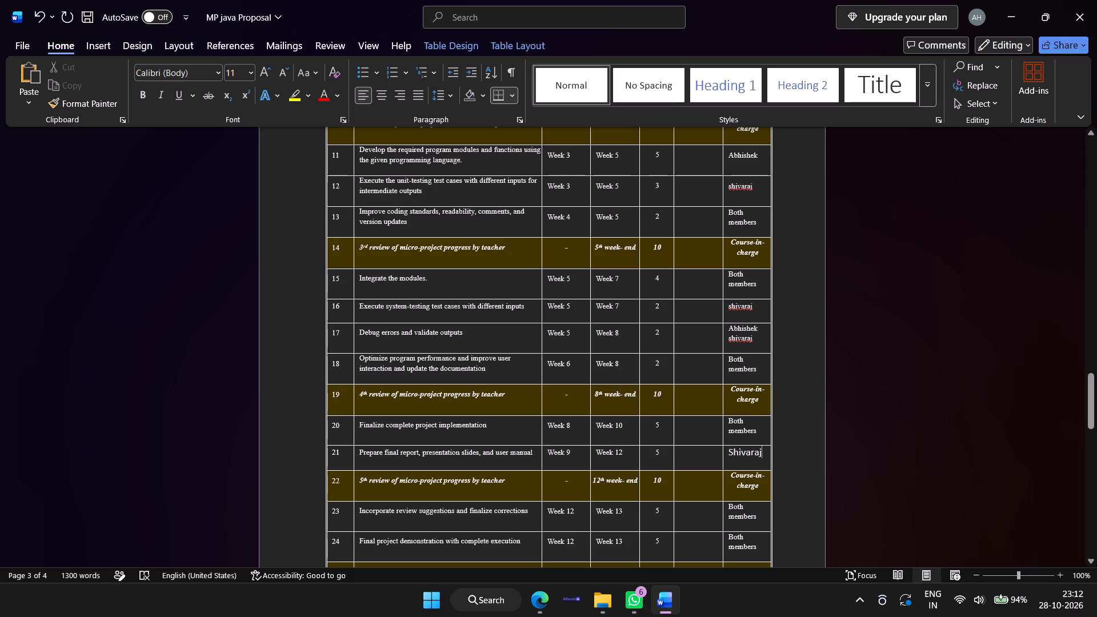
Set the font size of the name in the row 21 Person Responsible cell to 8.
drag(730, 455, 760, 453)
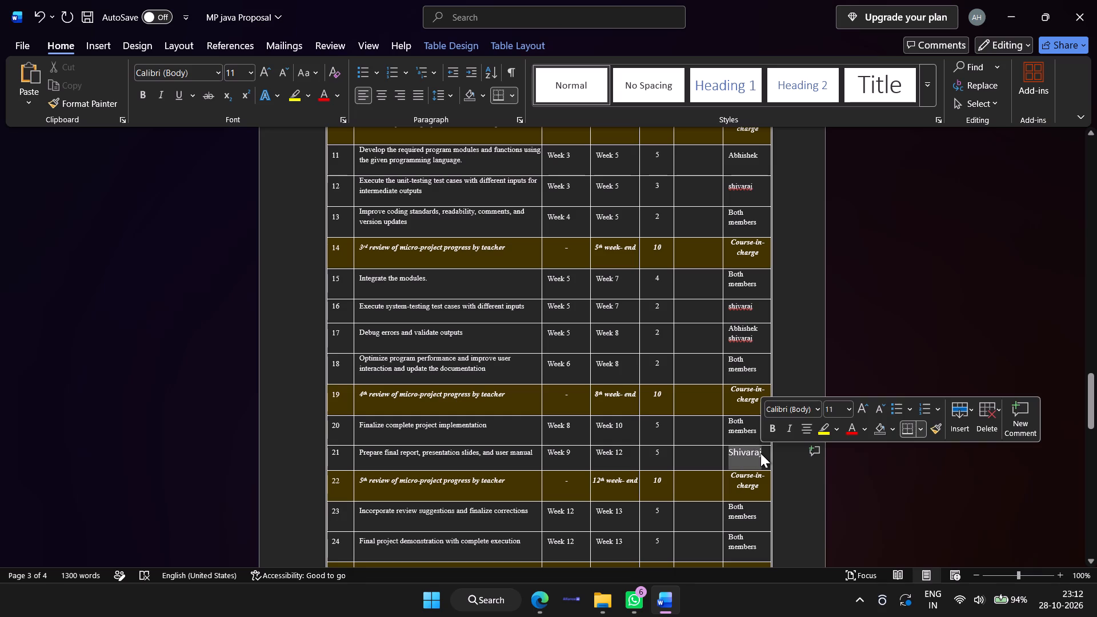
click(848, 411)
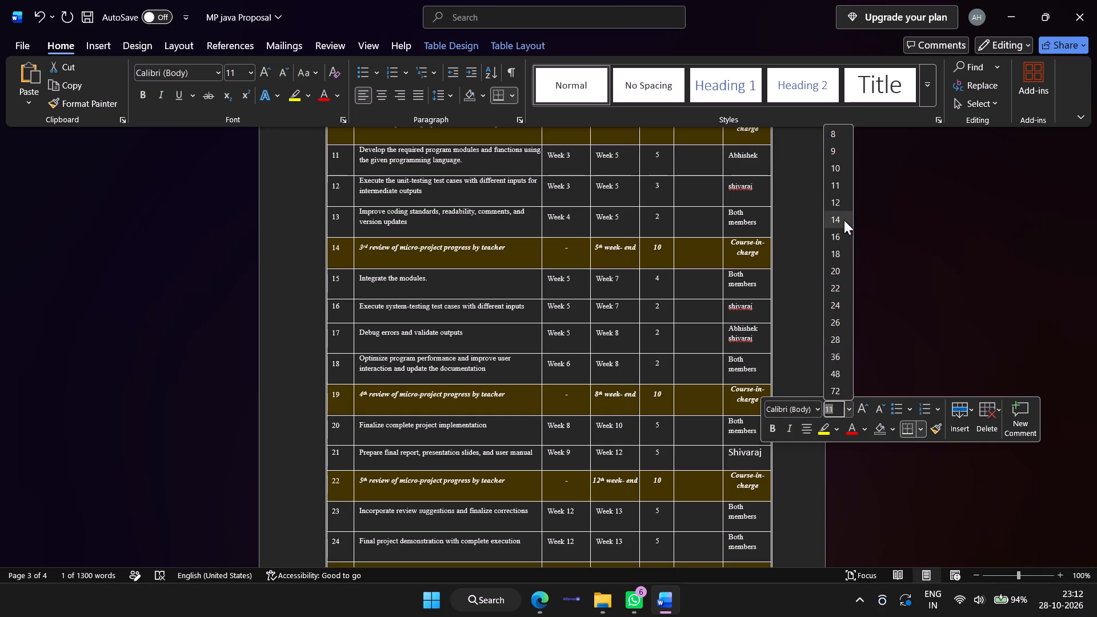
click(834, 135)
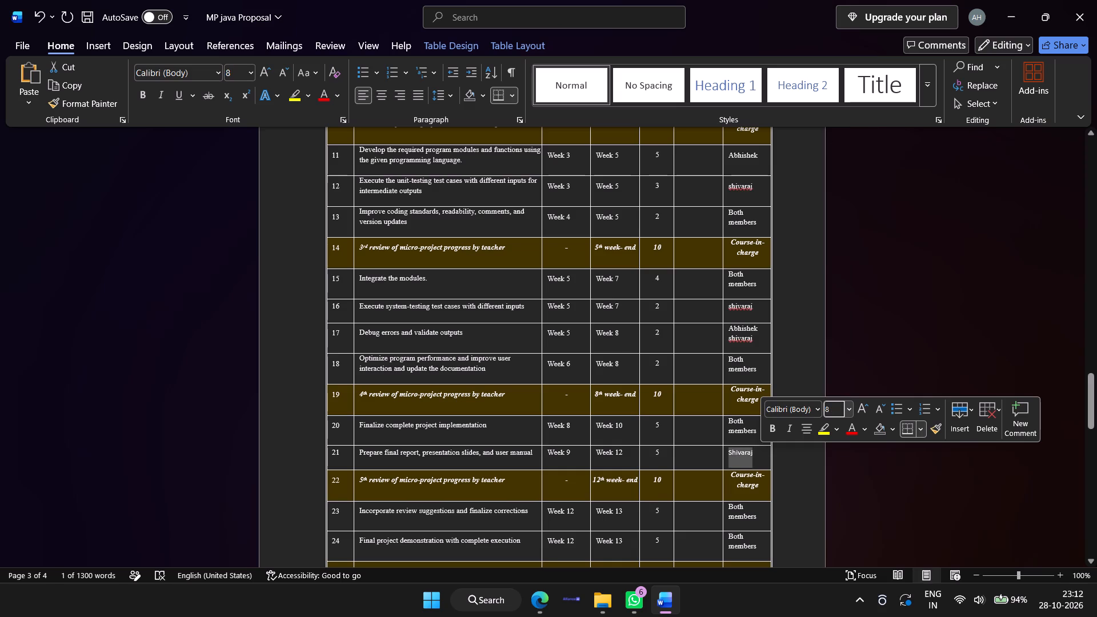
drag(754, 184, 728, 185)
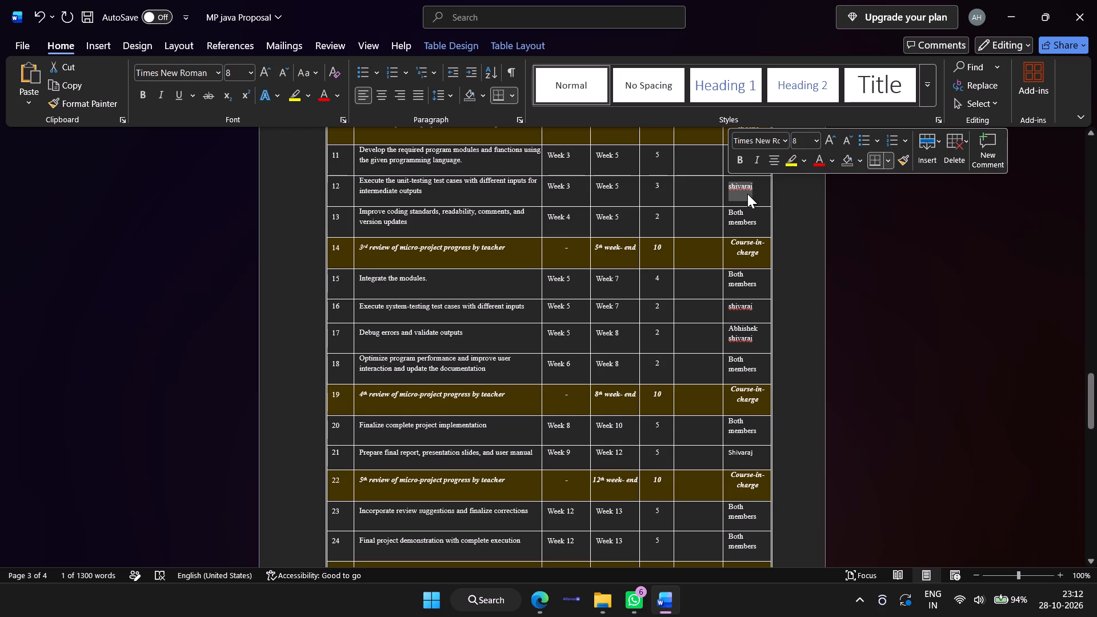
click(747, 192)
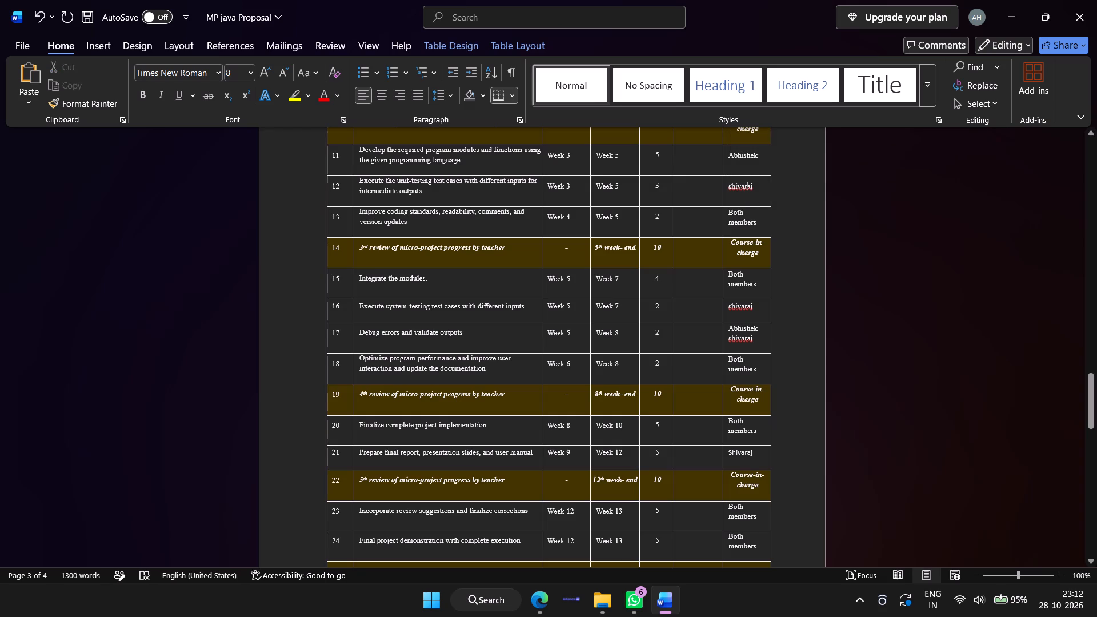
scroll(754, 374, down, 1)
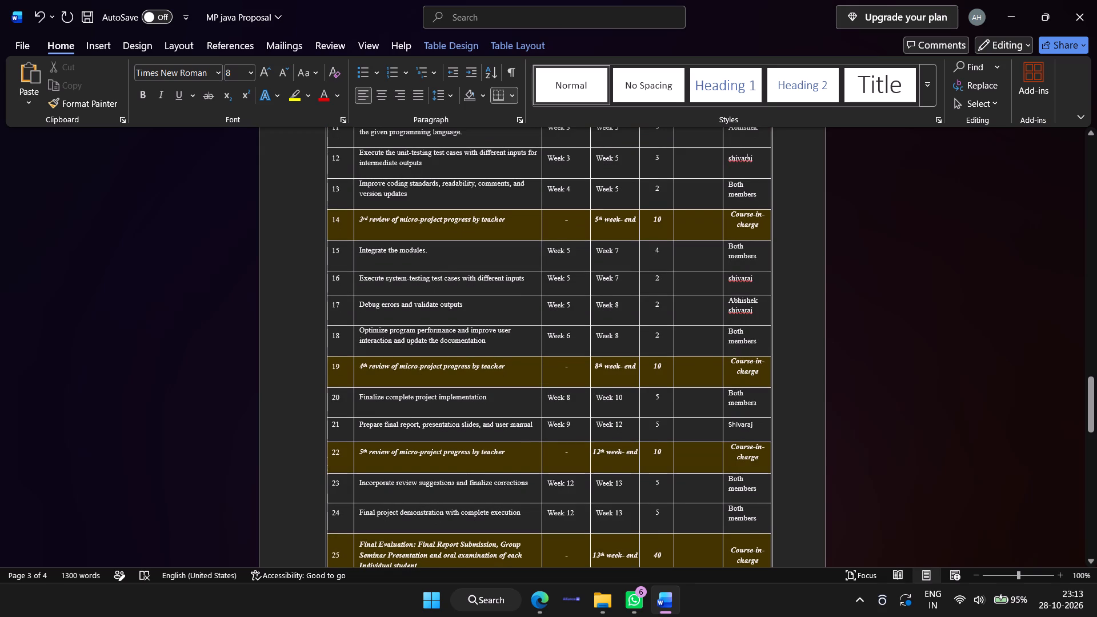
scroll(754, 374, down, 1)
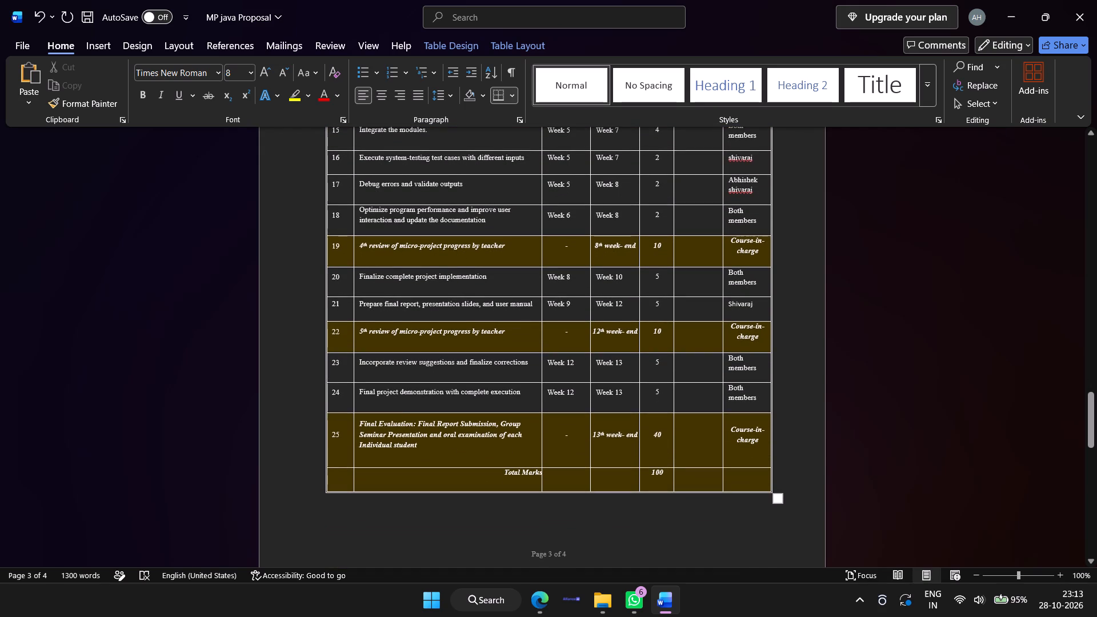
scroll(754, 408, down, 3)
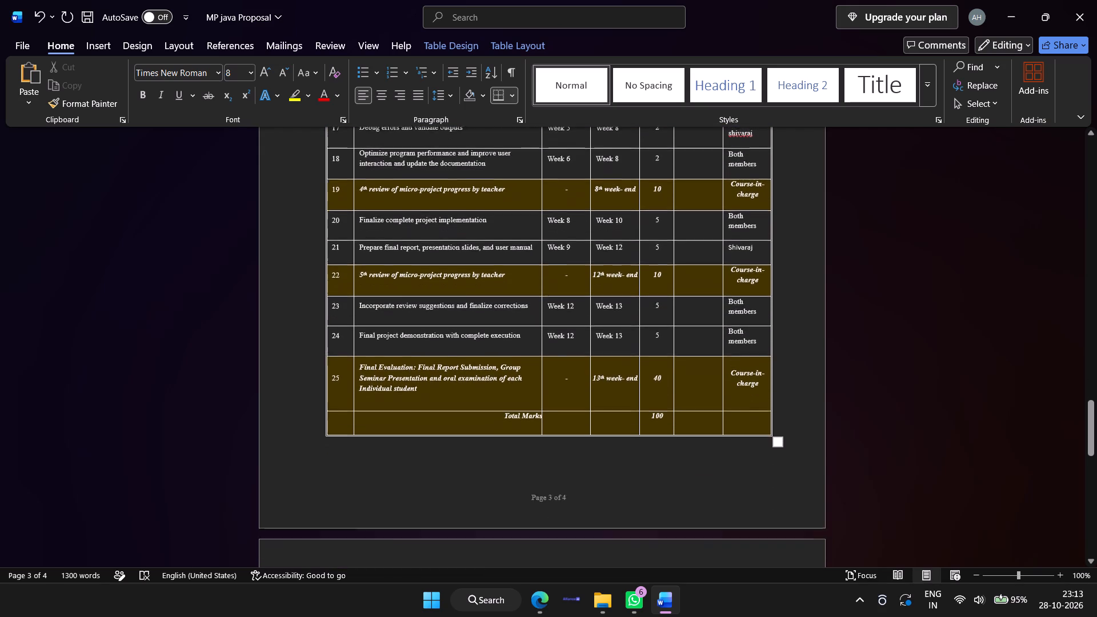
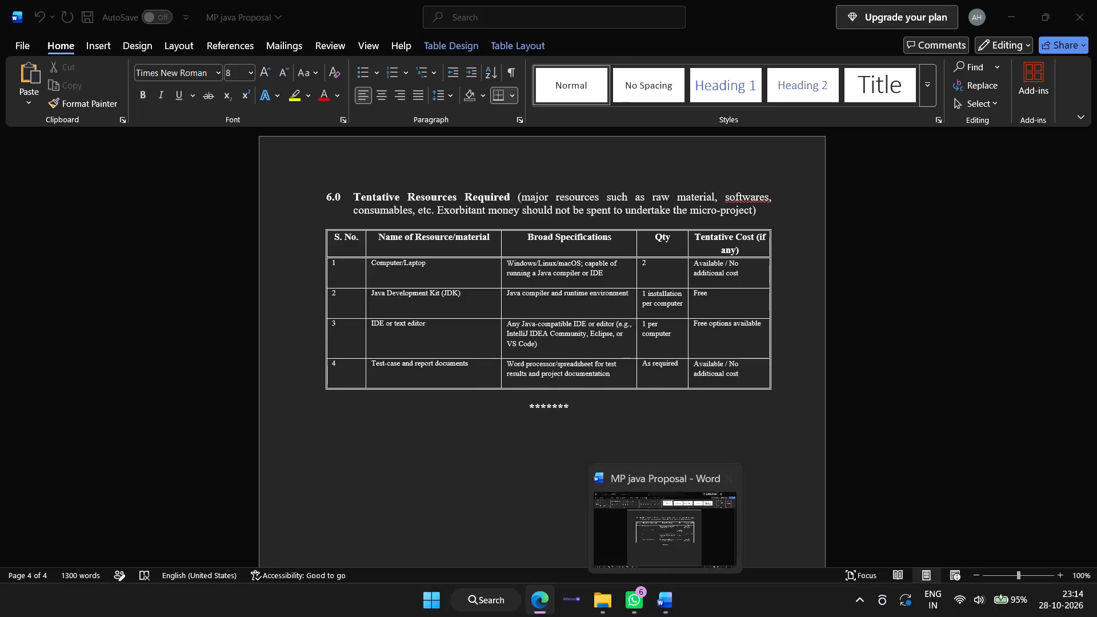
Switch back to the proposal in Word and review it from the resources table up to the title and team members block.
click(663, 556)
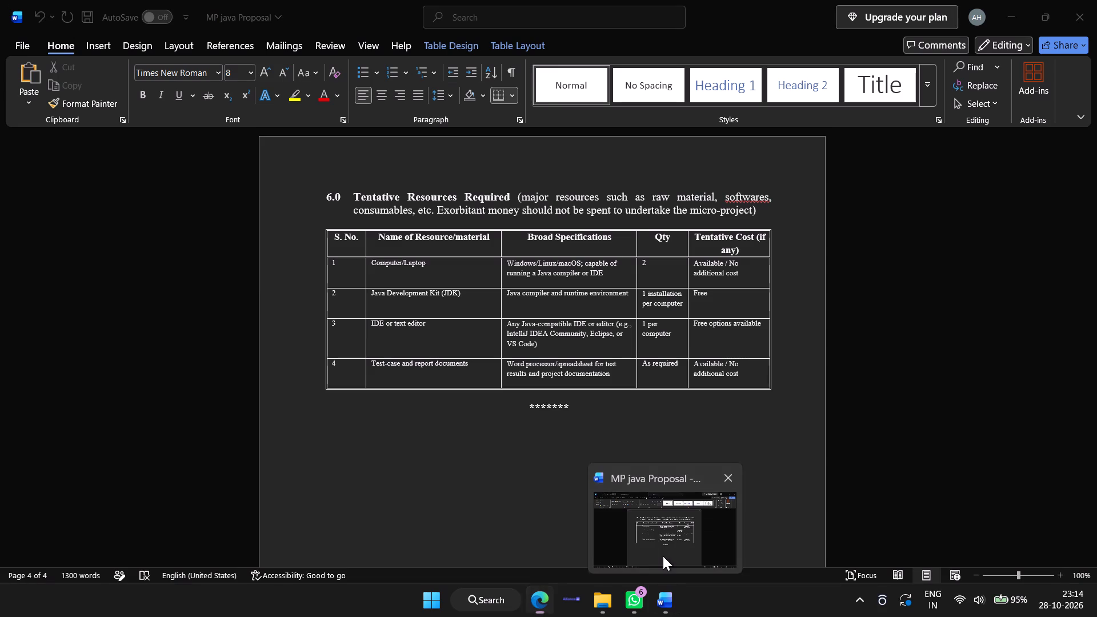
scroll(726, 347, up, 7)
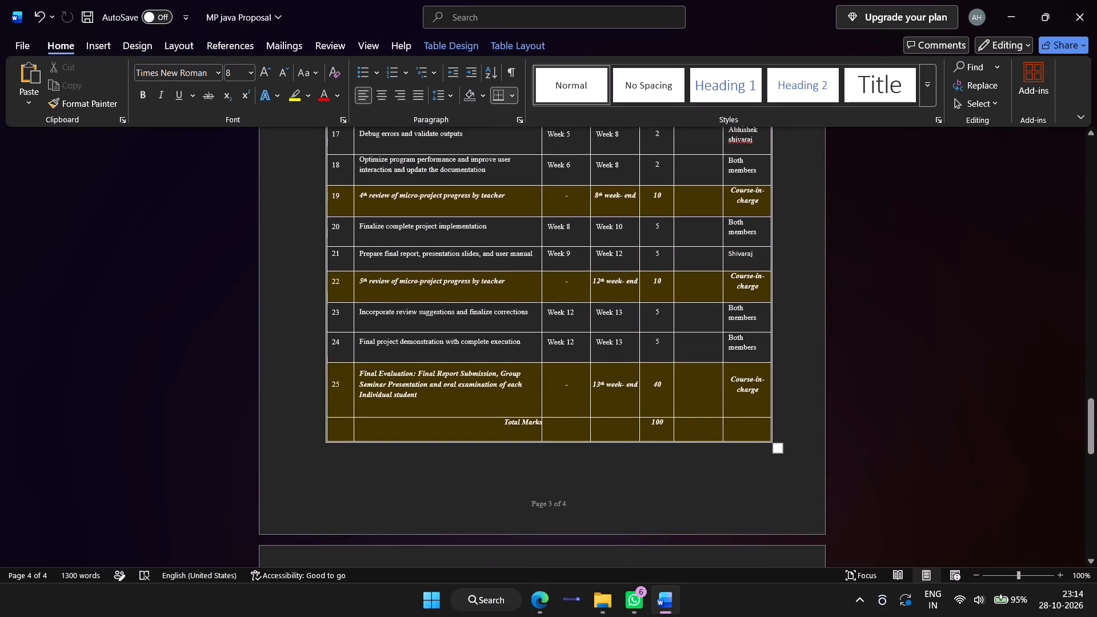
scroll(726, 347, up, 5)
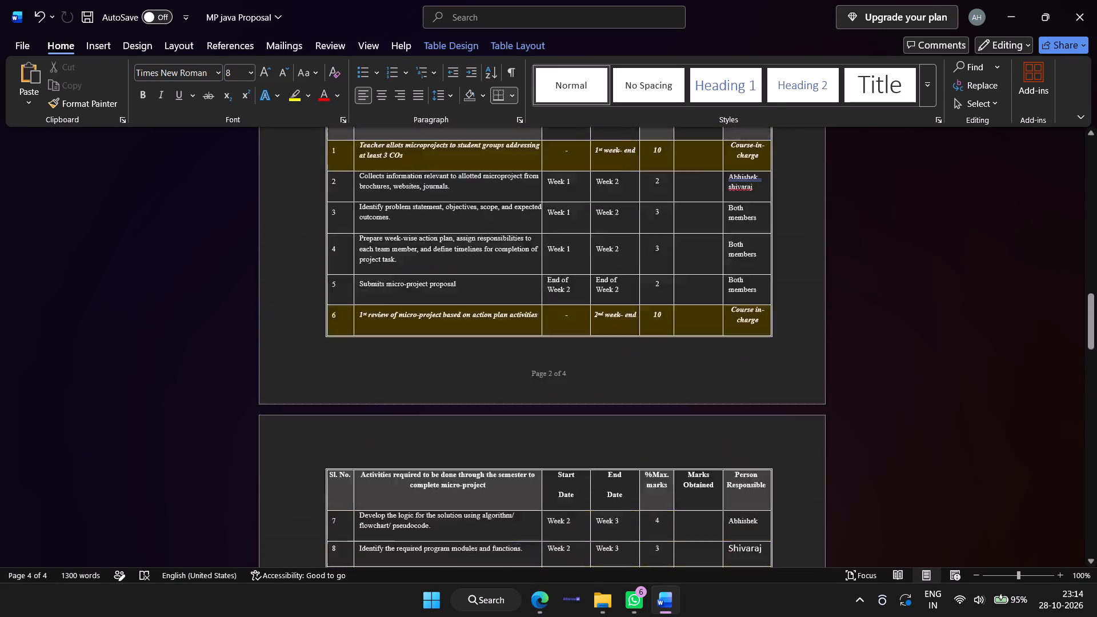
scroll(726, 347, up, 4)
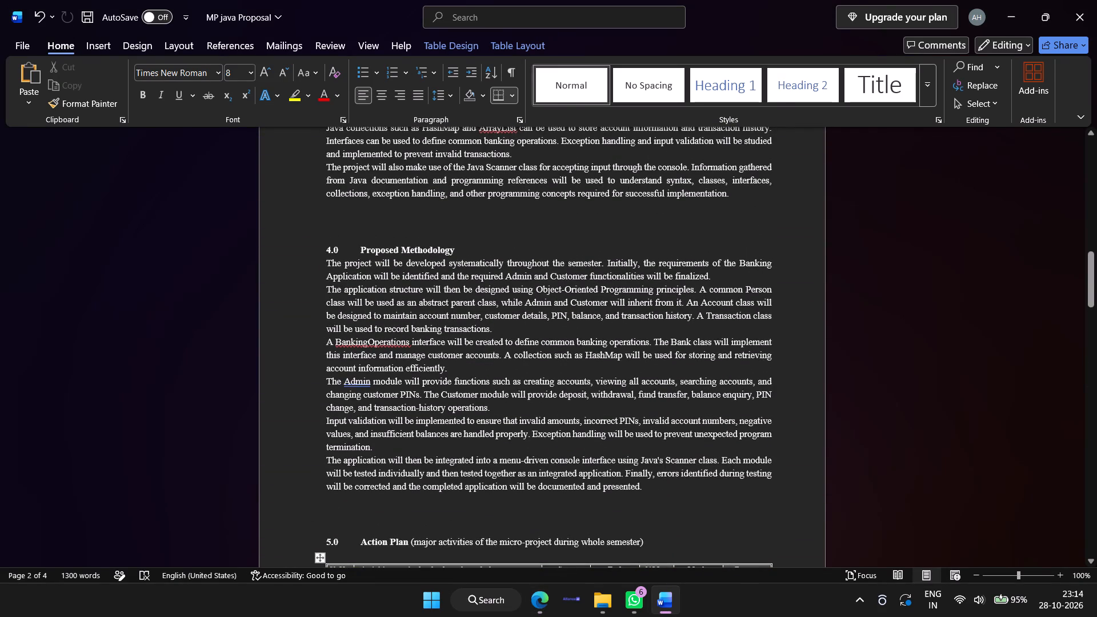
scroll(726, 347, up, 2)
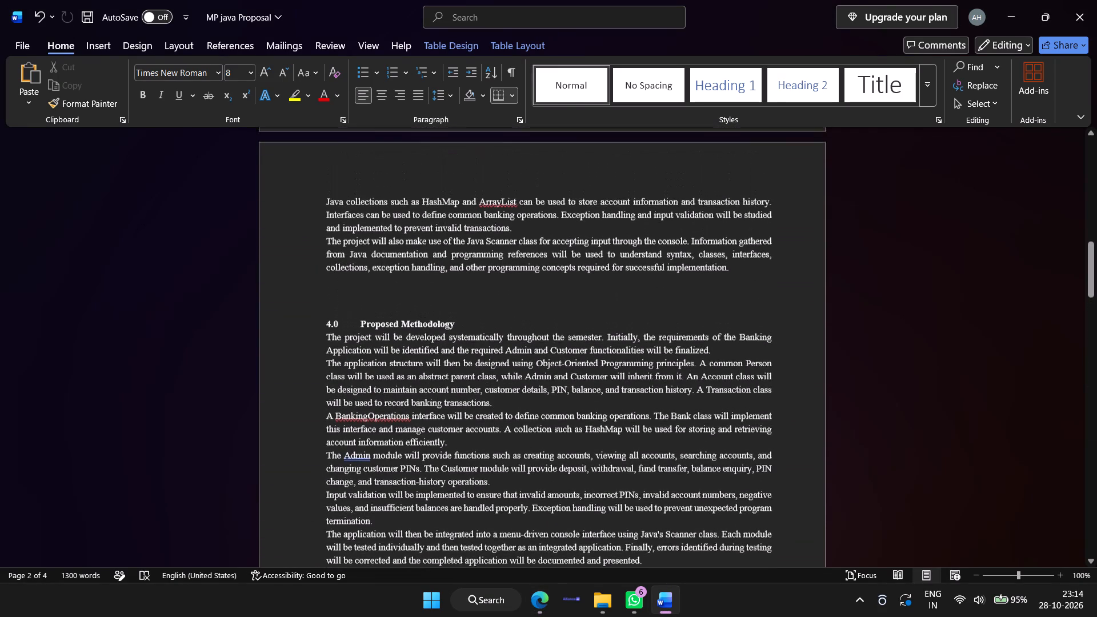
scroll(726, 347, up, 3)
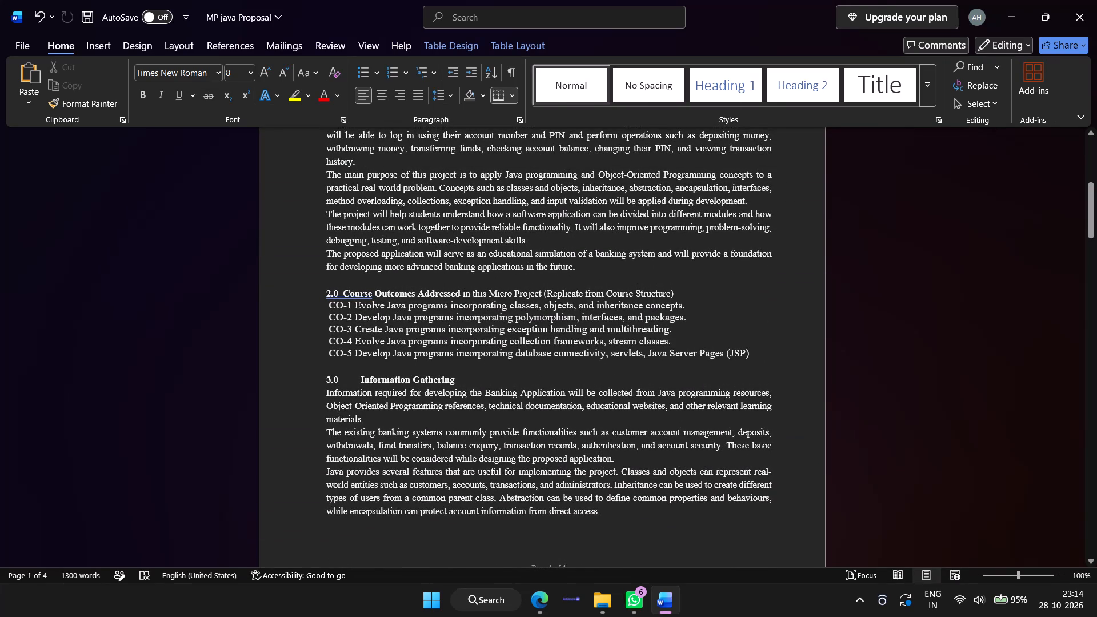
scroll(726, 347, up, 2)
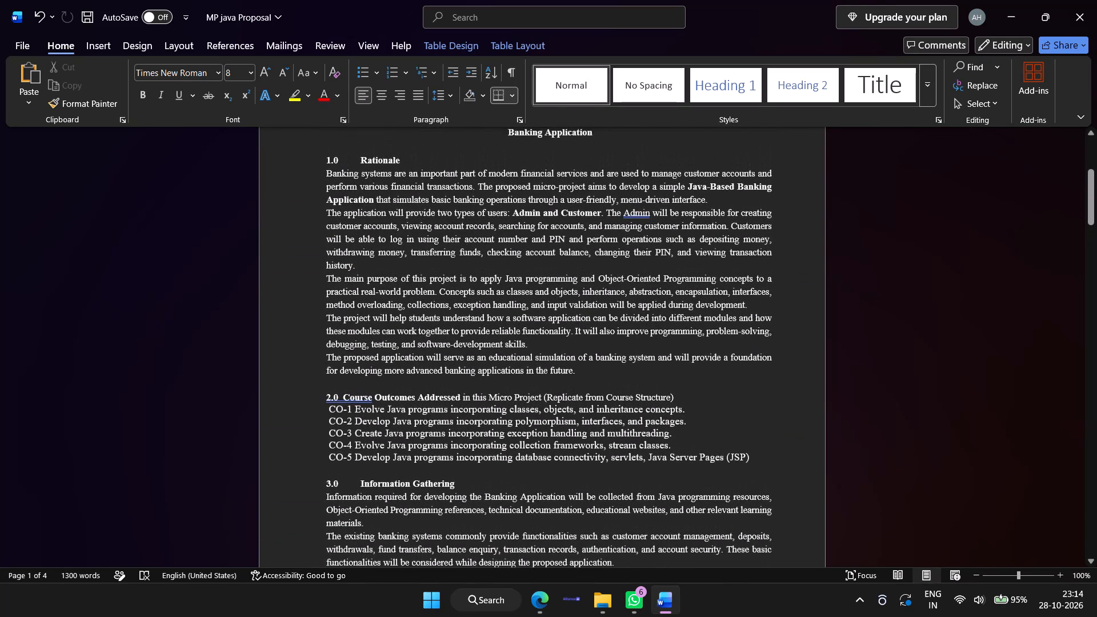
scroll(726, 347, up, 2)
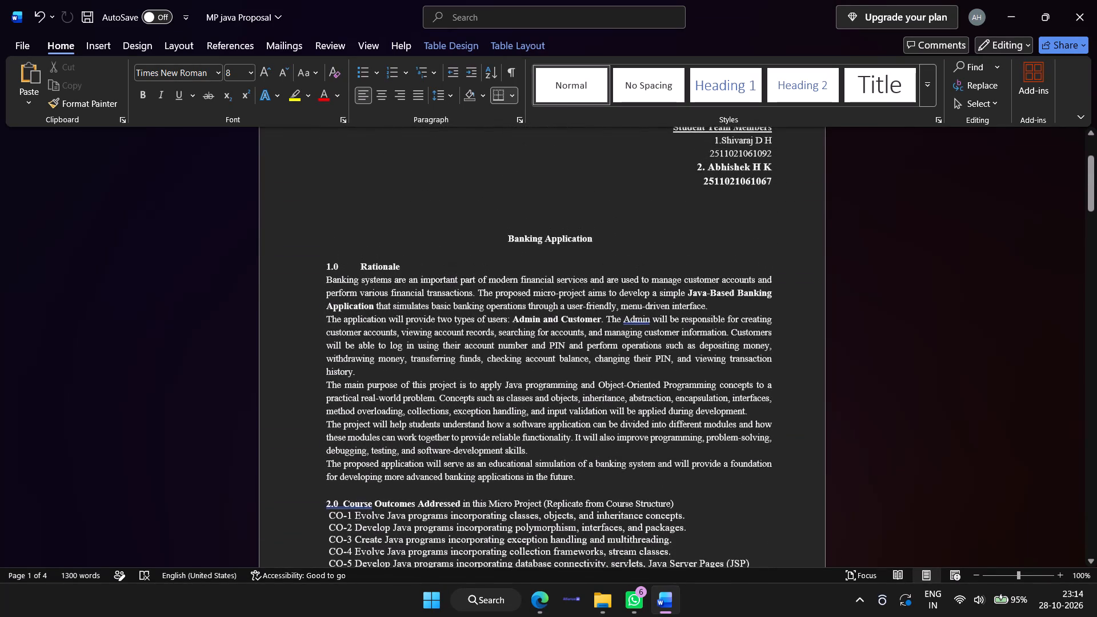
scroll(726, 347, up, 1)
scroll(726, 347, down, 13)
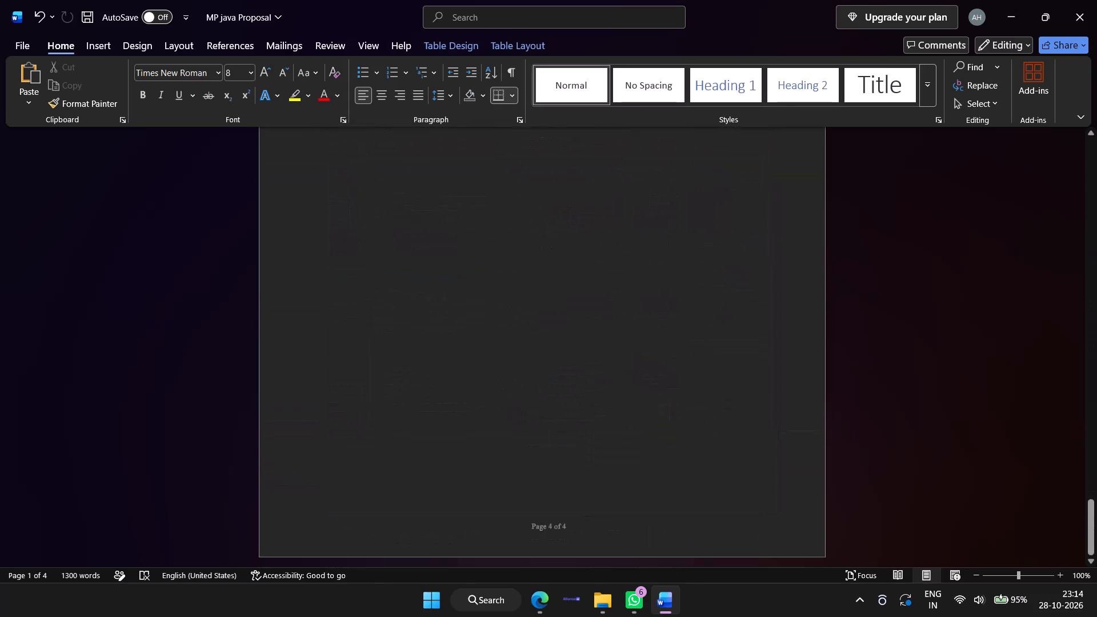
scroll(726, 347, up, 16)
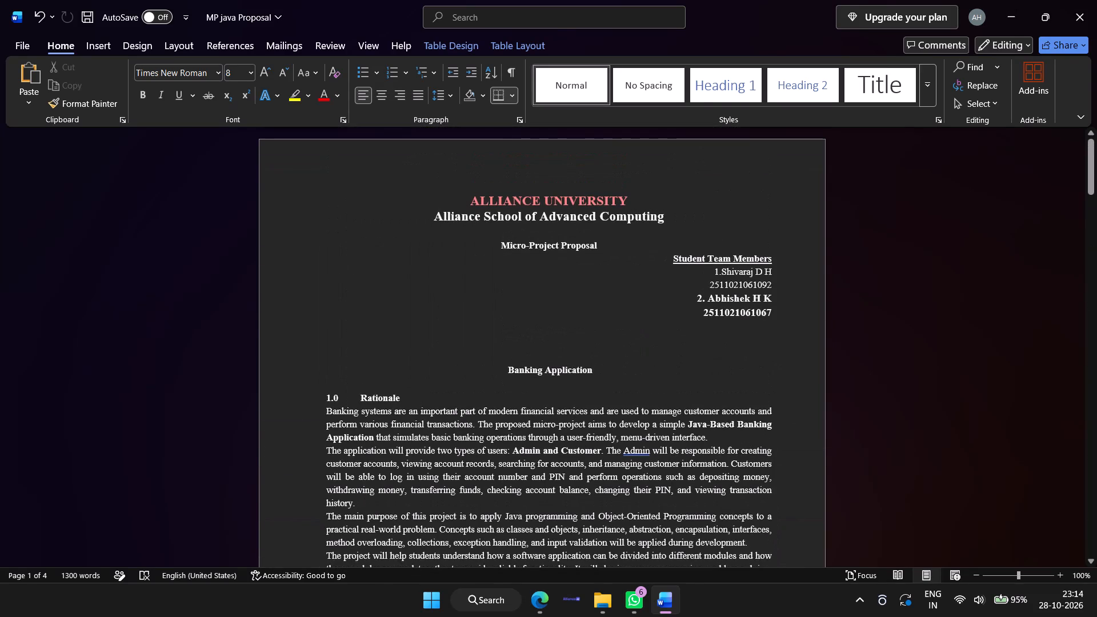
Save the MP java Proposal document.
key(ctrl+s)
Upload the MP java Proposal document from the Downloads folder to cloud storage.
click(299, 10)
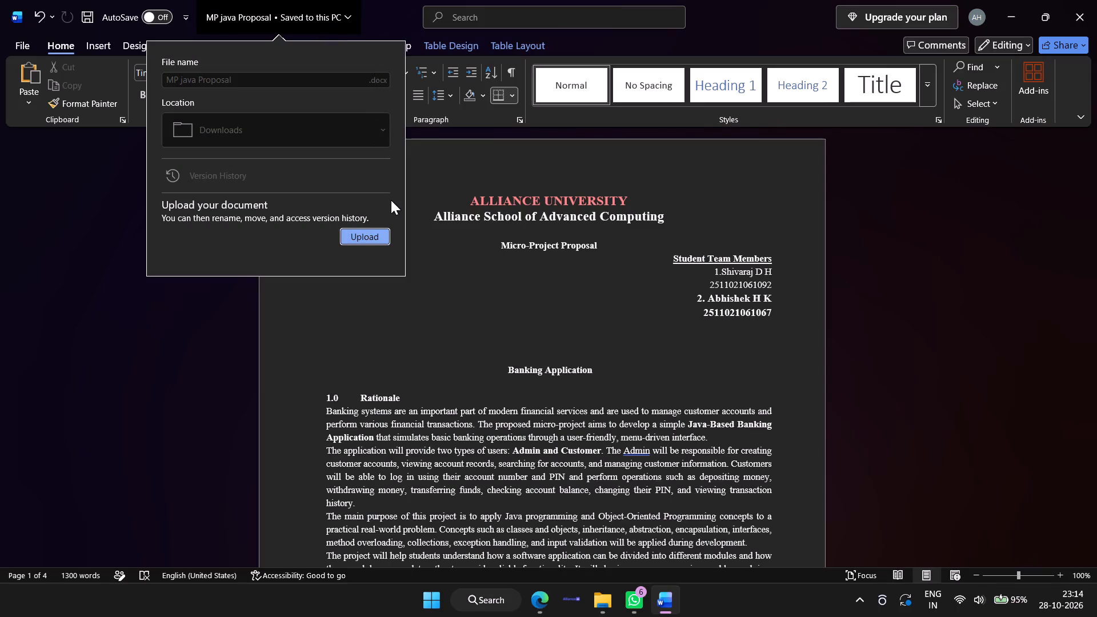
click(357, 235)
click(537, 220)
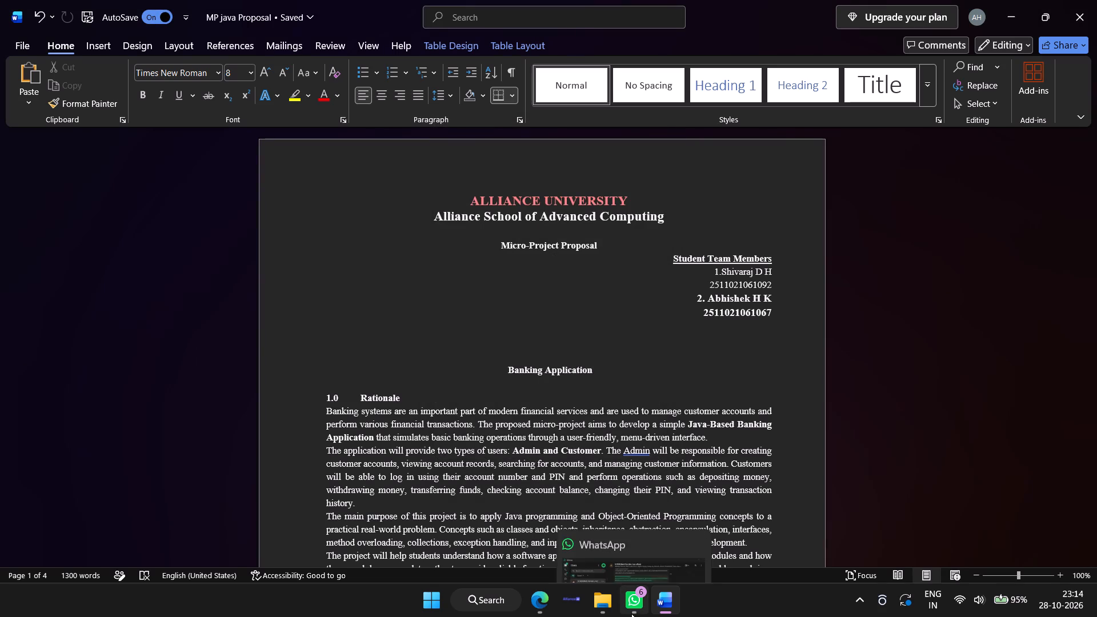
Switch to File Explorer, open the MP java Proposal copy stored in Downloads, and check its opening sections.
click(590, 538)
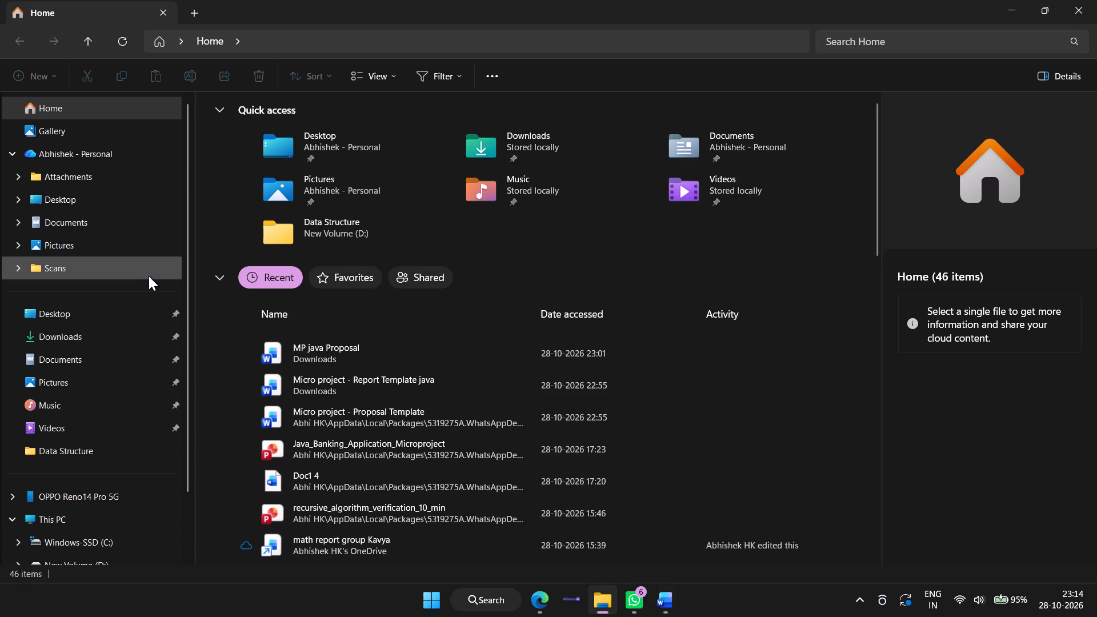
double_click(345, 349)
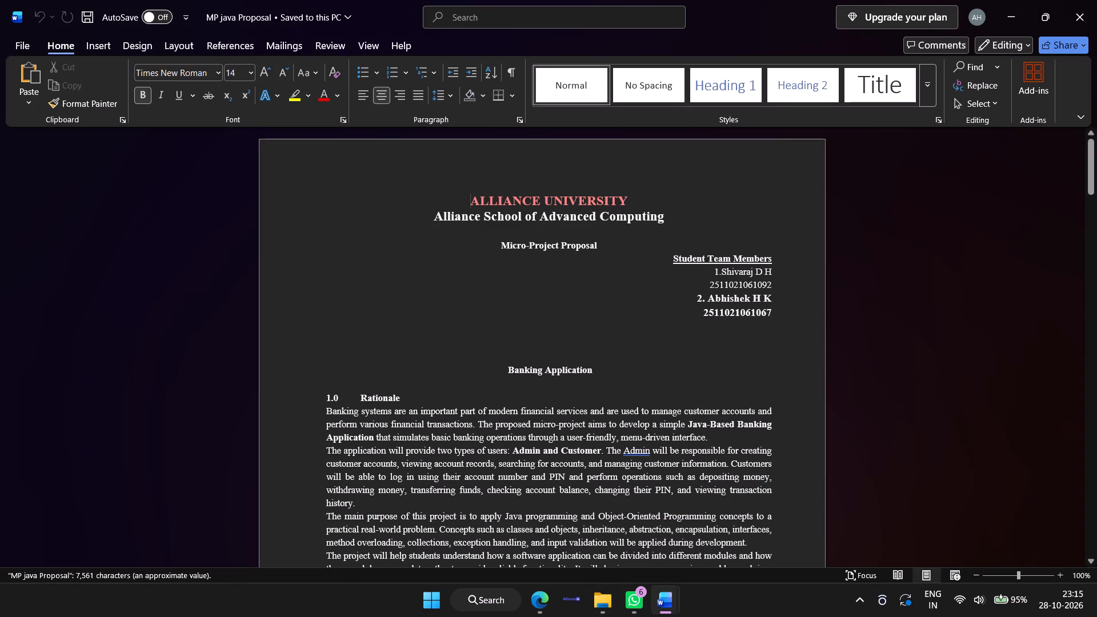
scroll(583, 343, down, 1)
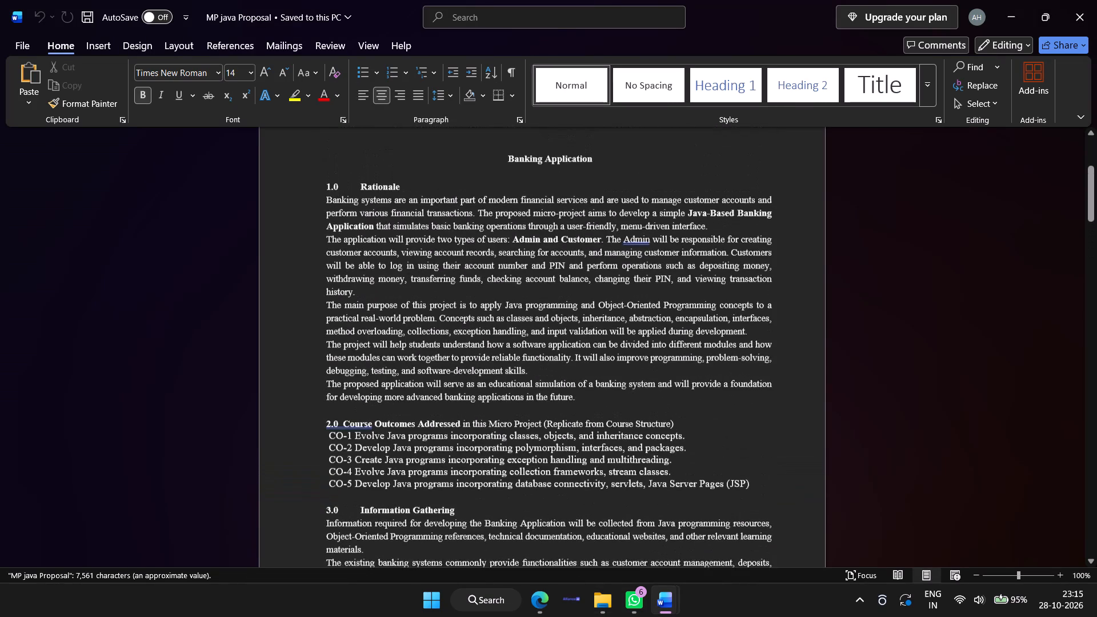
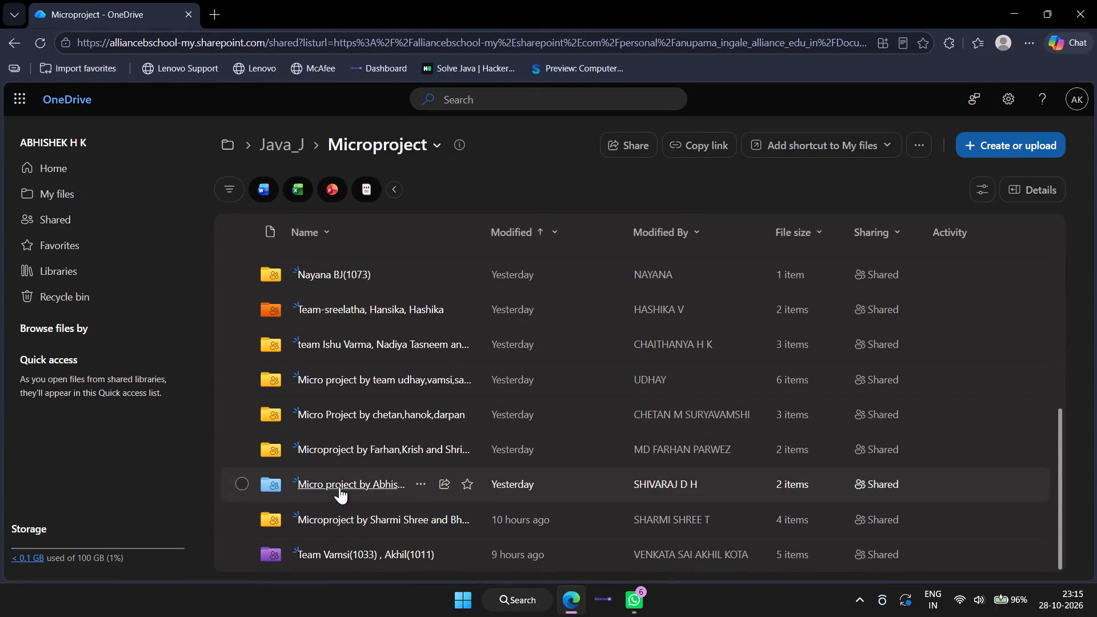
double_click(339, 487)
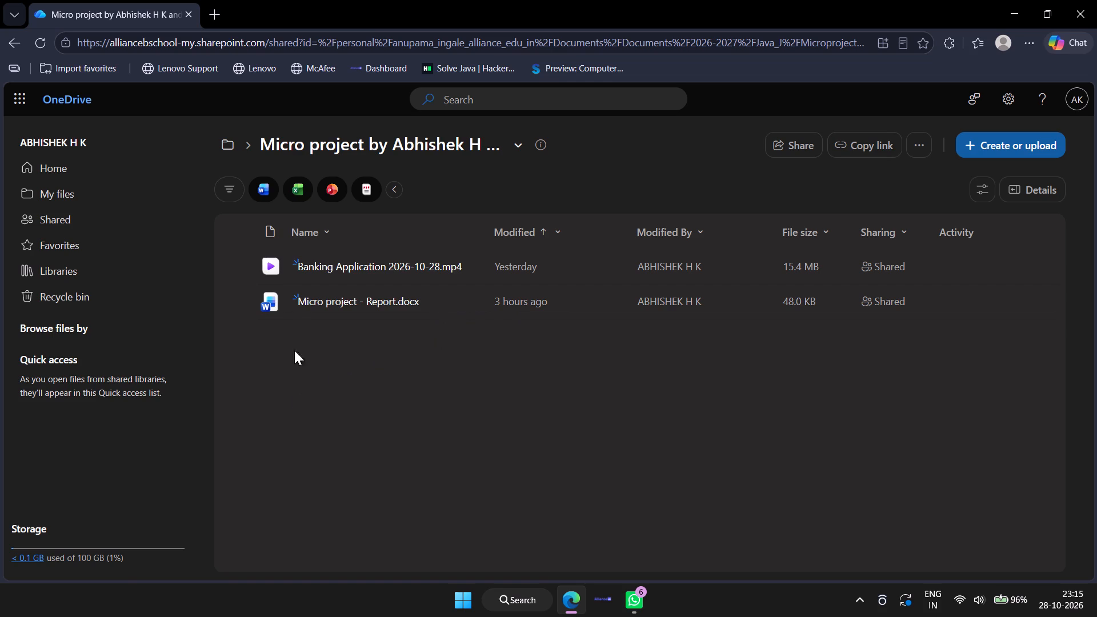
click(265, 184)
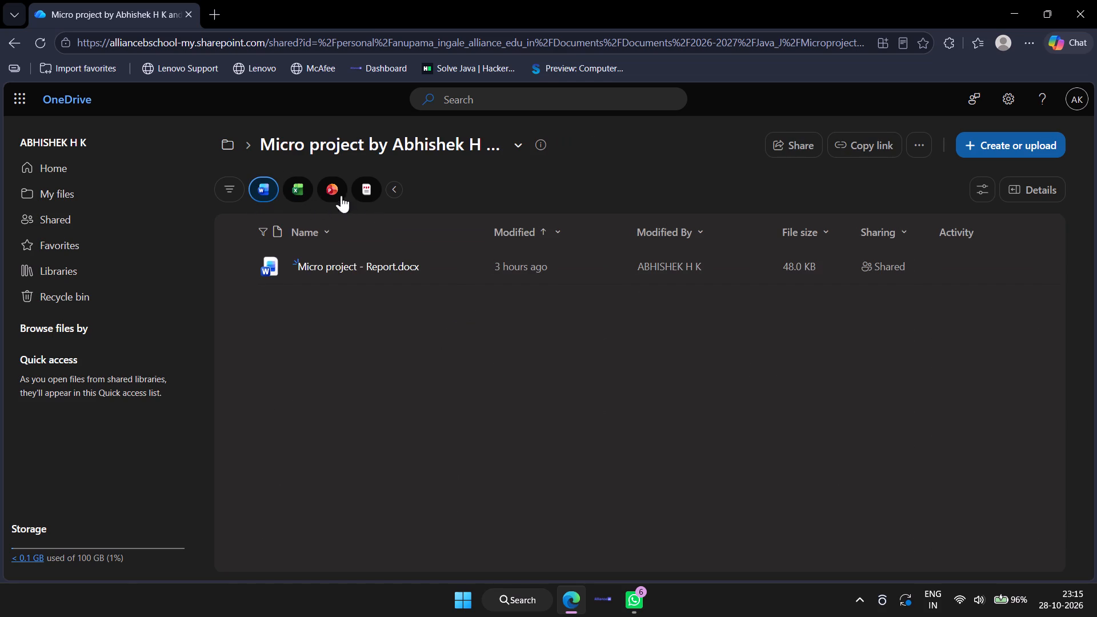
Upload the MP java Proposal document from the recent files to the team's micro project folder.
click(999, 149)
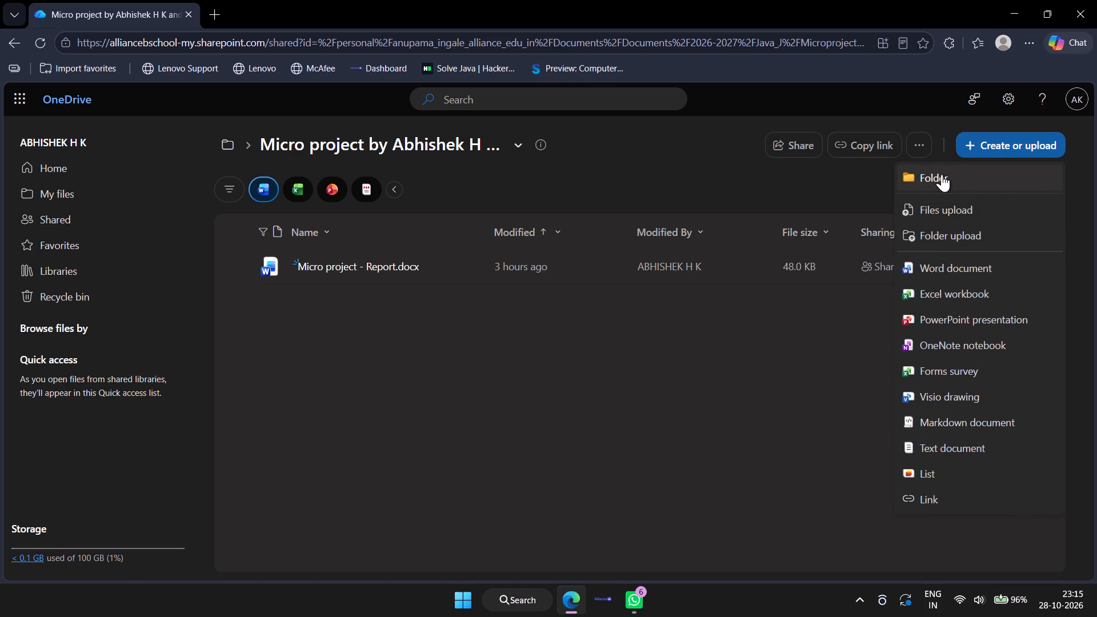
click(943, 209)
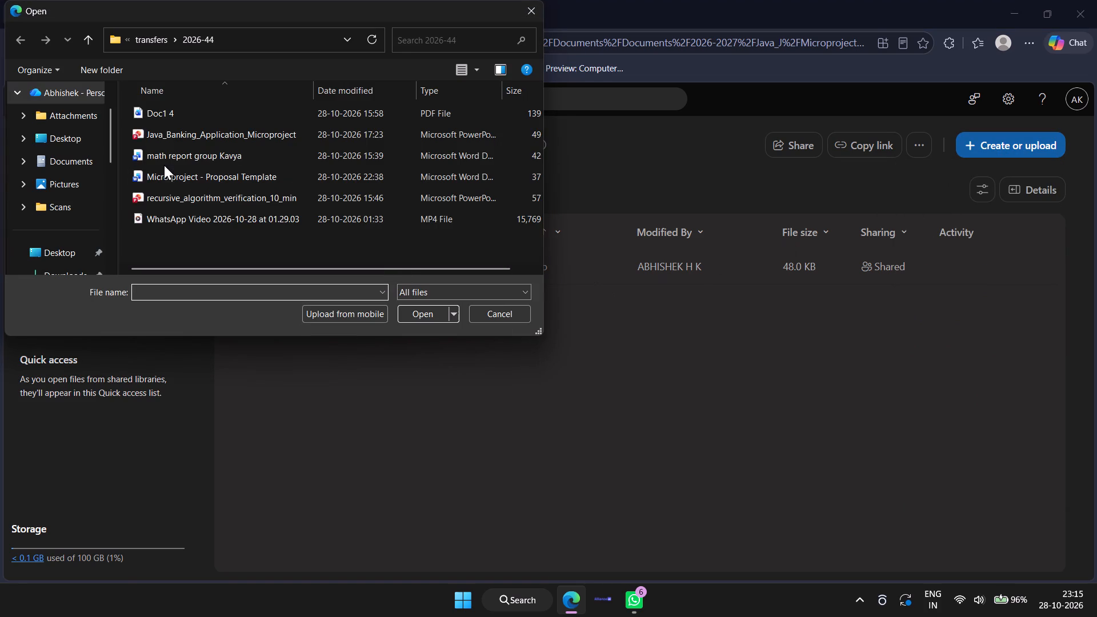
scroll(21, 123, up, 7)
click(63, 97)
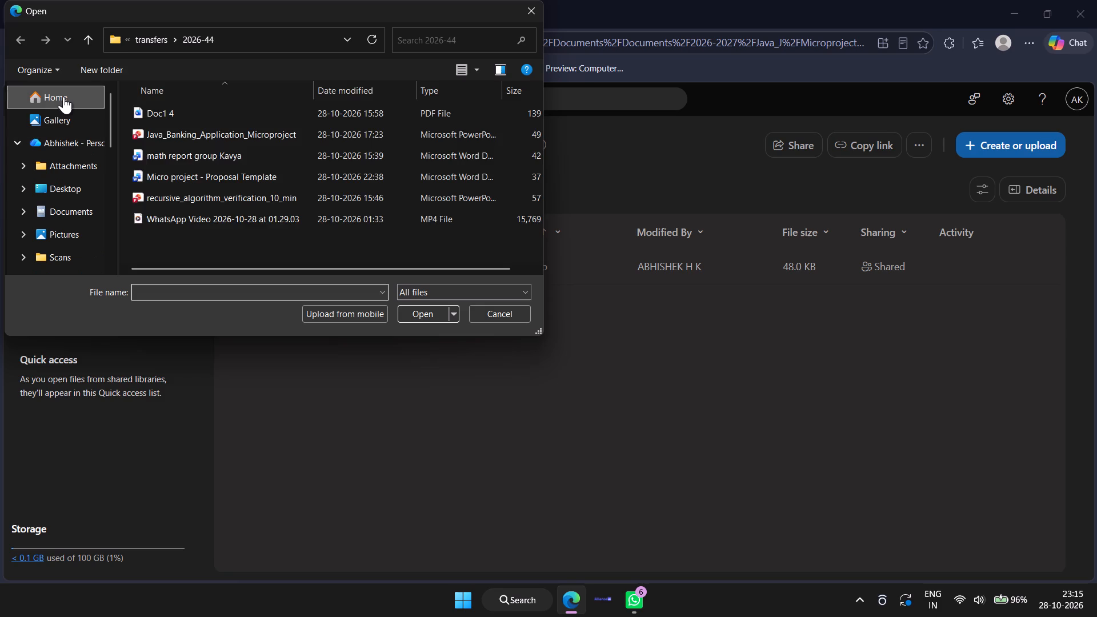
scroll(309, 175, down, 1)
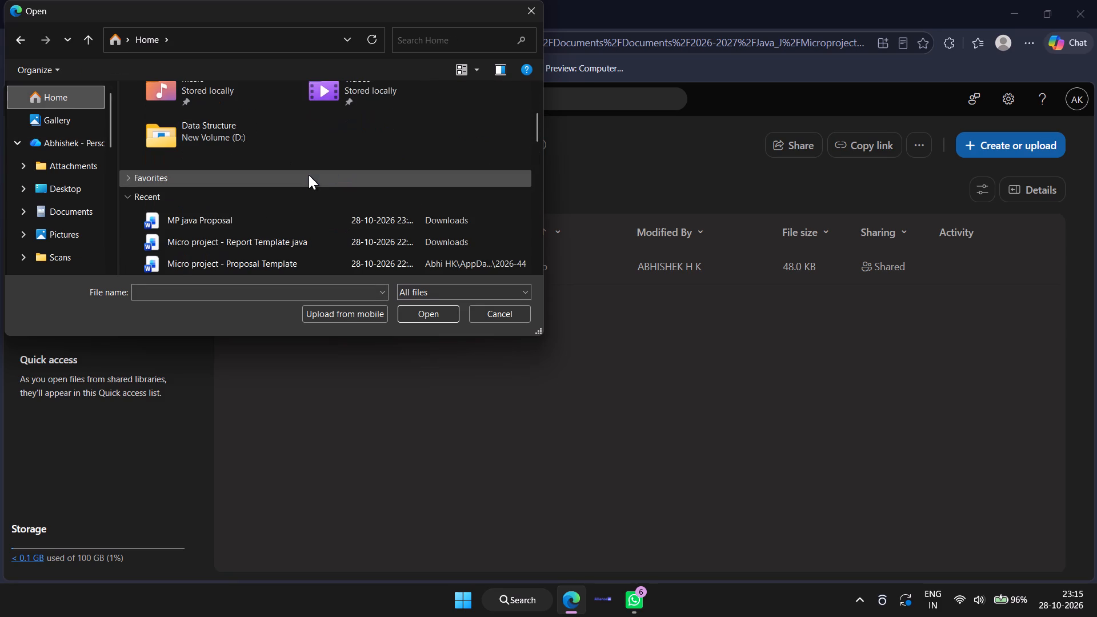
scroll(309, 175, down, 1)
double_click(222, 215)
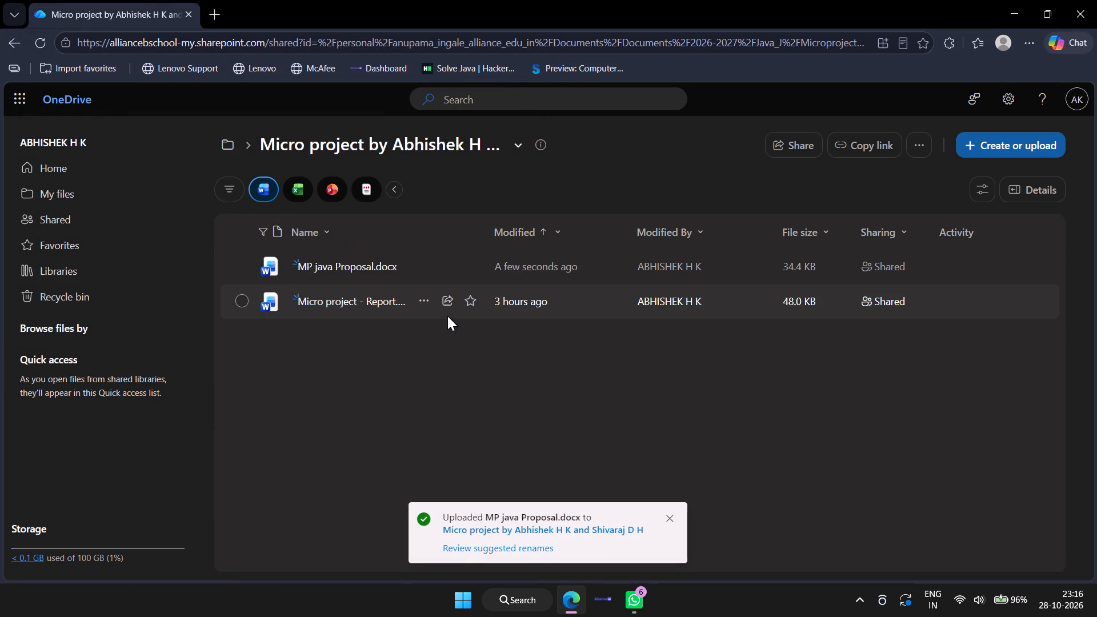
Open the uploaded MP java Proposal.docx, check all its pages from the title to the resources table, and close it.
double_click(327, 270)
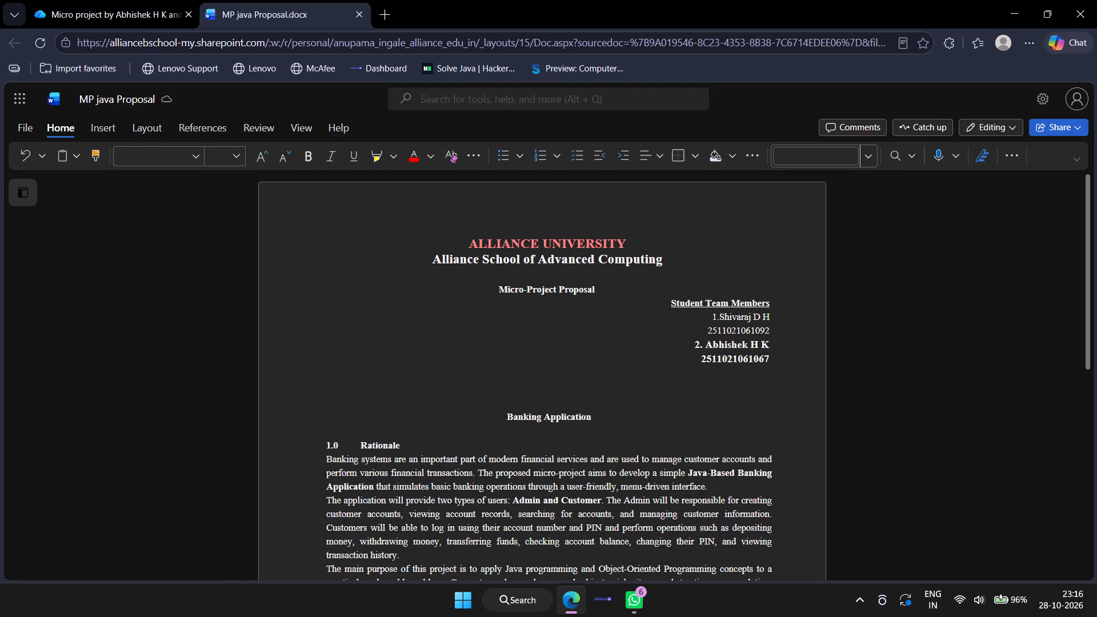
scroll(541, 315, down, 5)
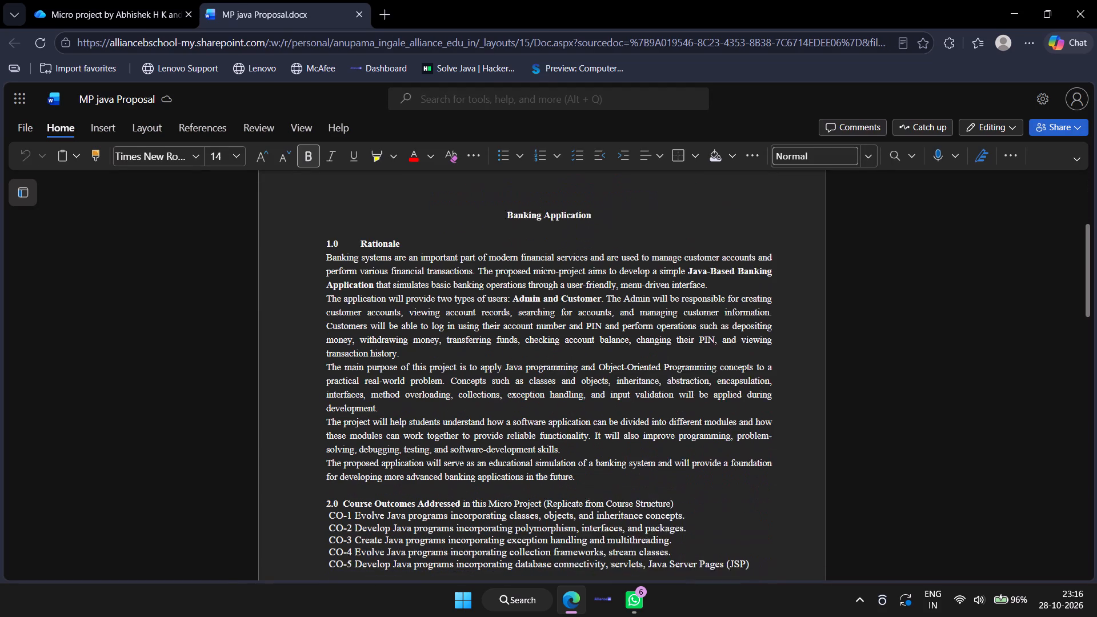
scroll(541, 315, down, 17)
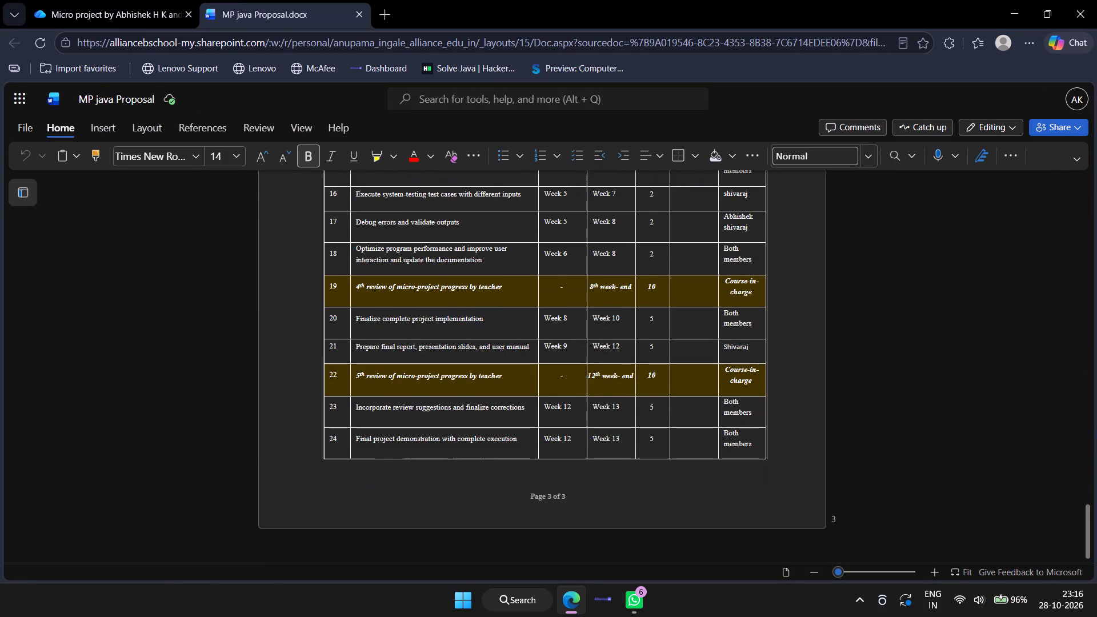
scroll(541, 315, down, 8)
scroll(541, 315, up, 2)
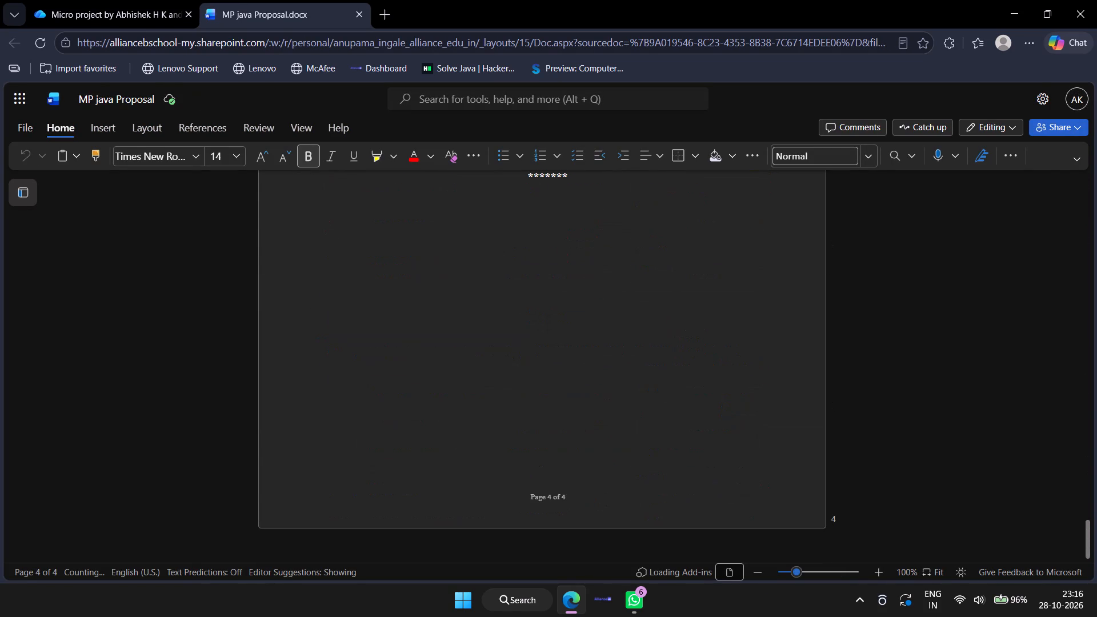
scroll(541, 315, up, 6)
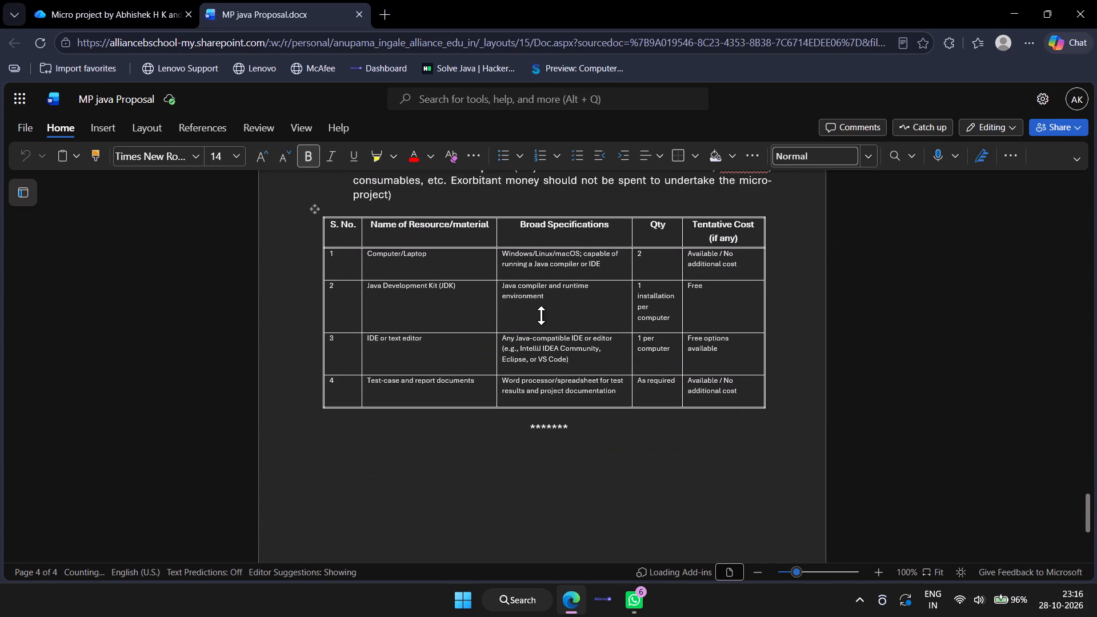
scroll(541, 315, up, 14)
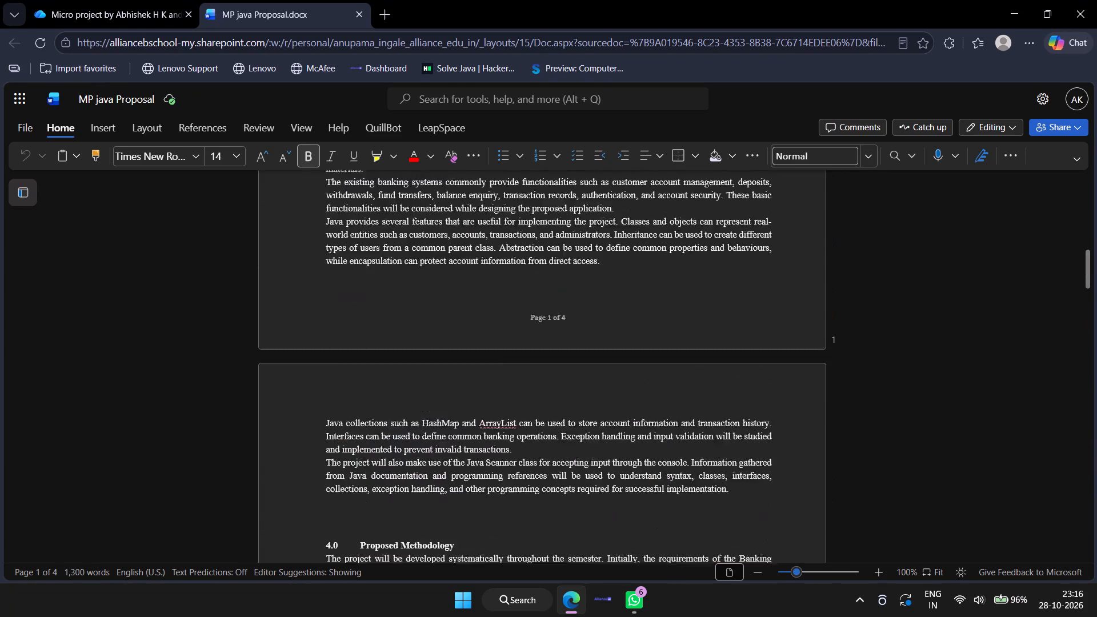
scroll(541, 315, up, 10)
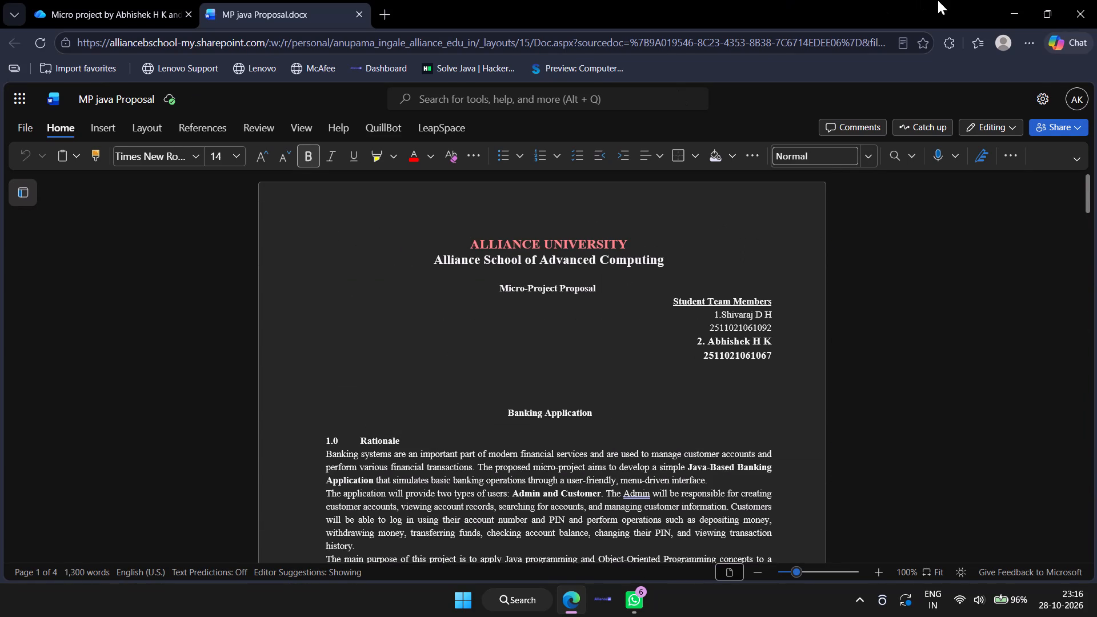
click(359, 14)
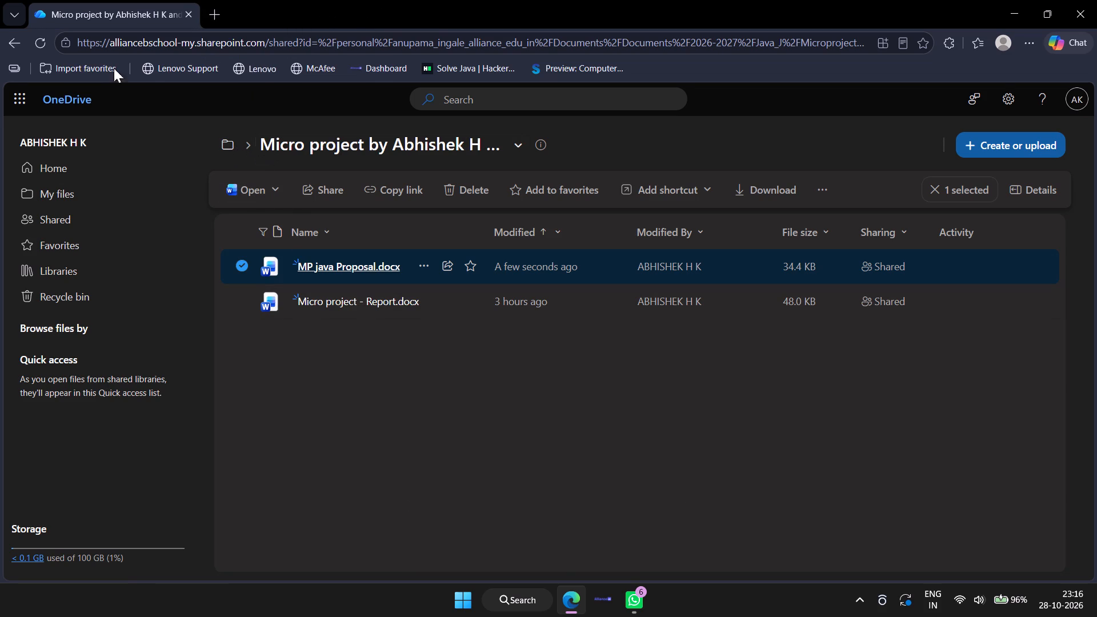
Return to the shared Microproject folder and look through the list of team folders.
click(13, 42)
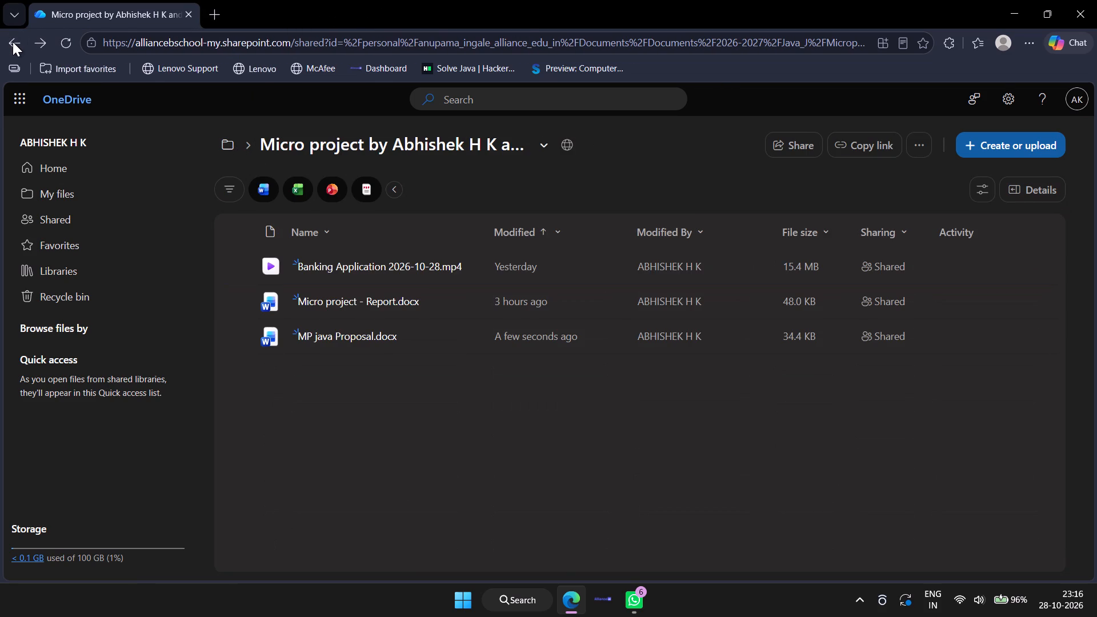
click(13, 42)
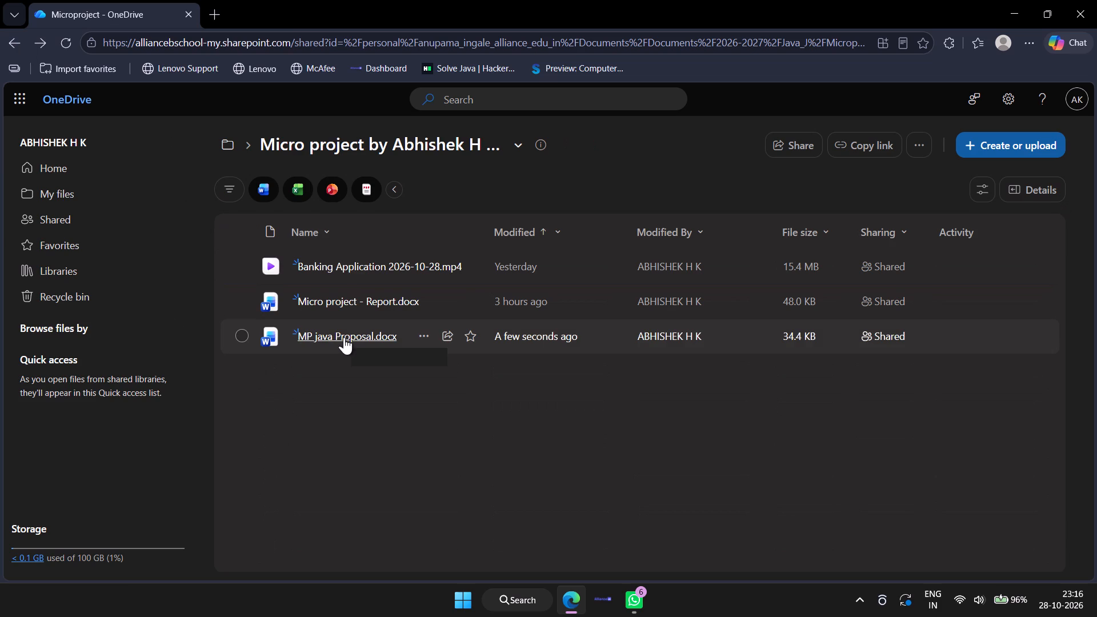
click(3, 43)
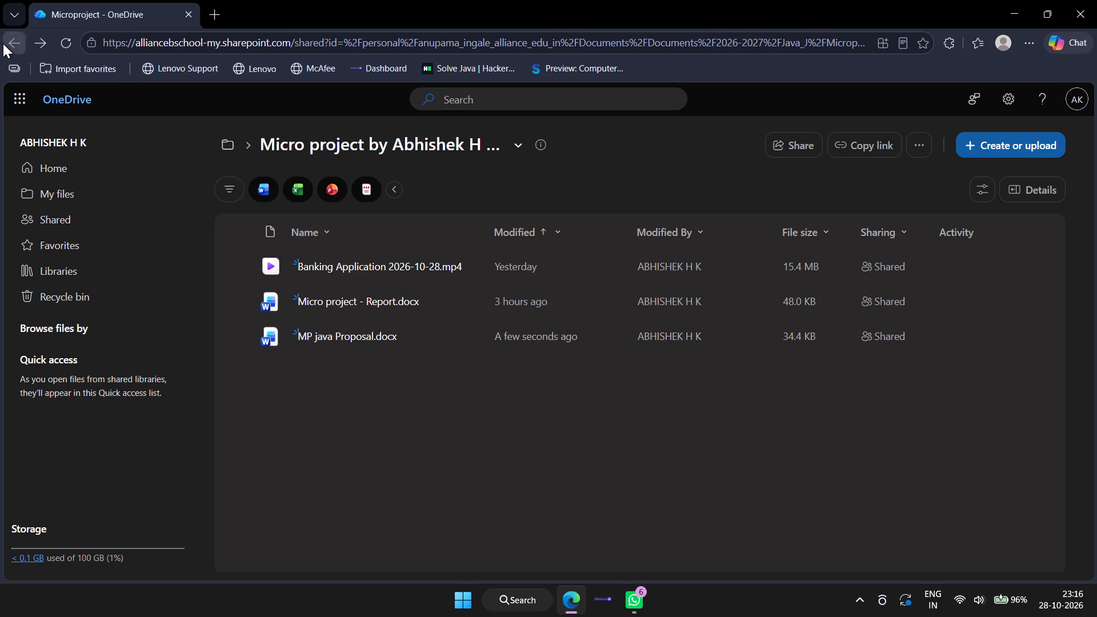
scroll(394, 314, down, 7)
scroll(394, 314, up, 9)
scroll(394, 314, down, 8)
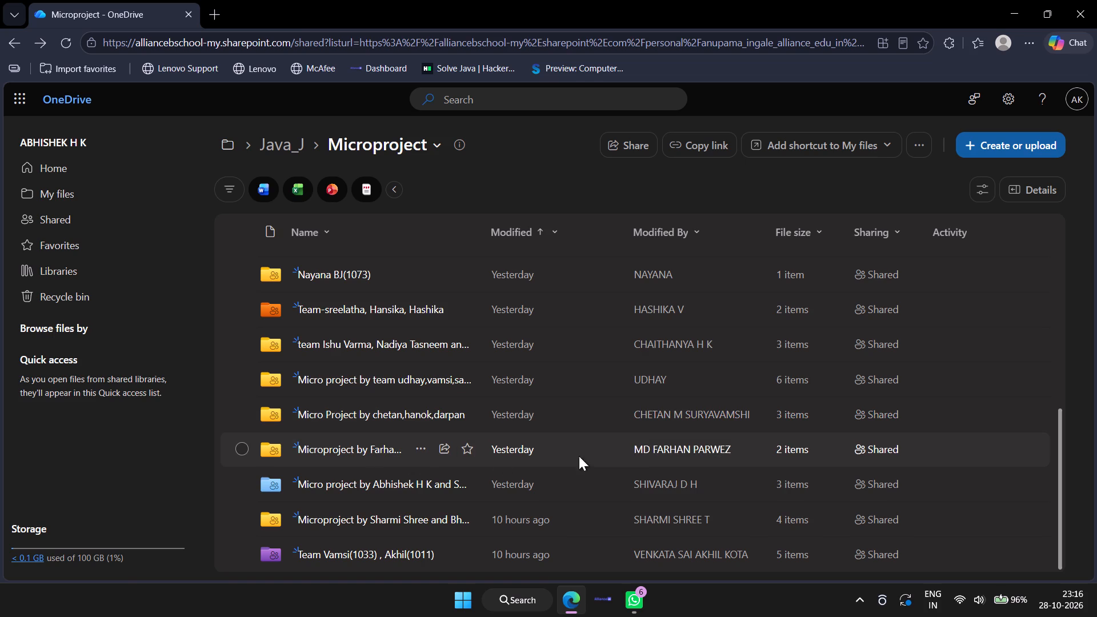
Look through the whole list of team folders in the shared Microproject folder, from the oldest entry to the most recent.
scroll(608, 463, down, 1)
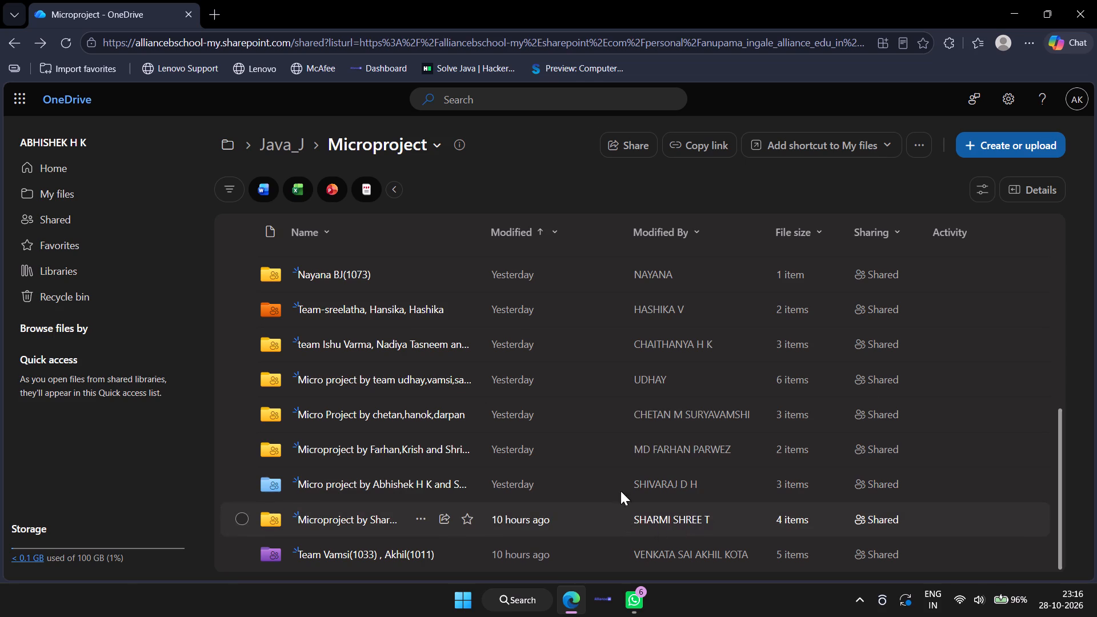
scroll(603, 318, up, 5)
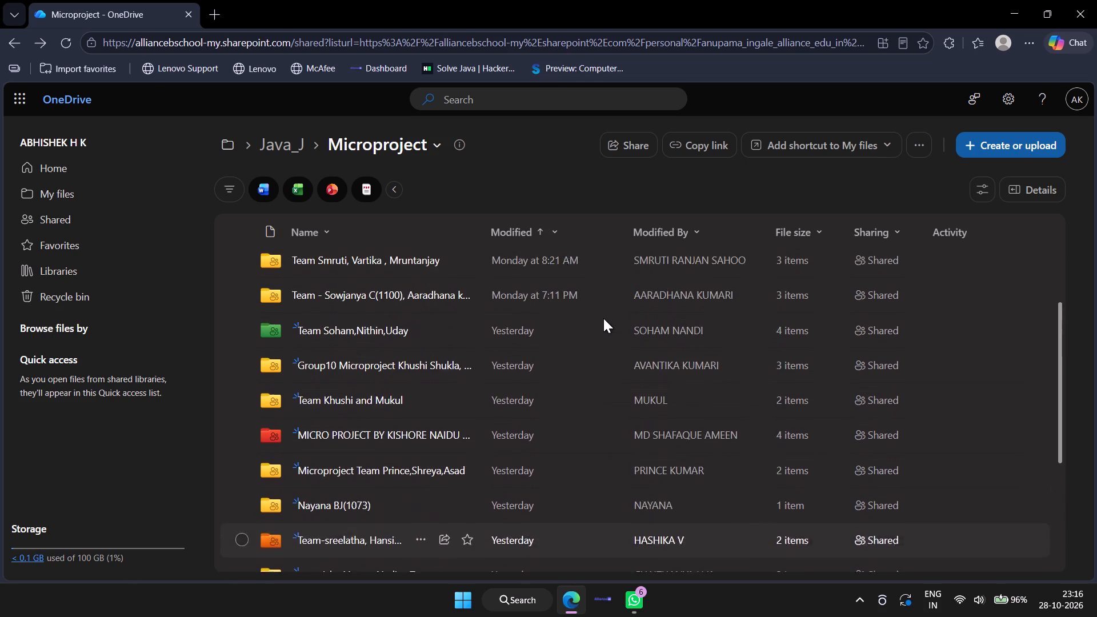
scroll(603, 318, up, 2)
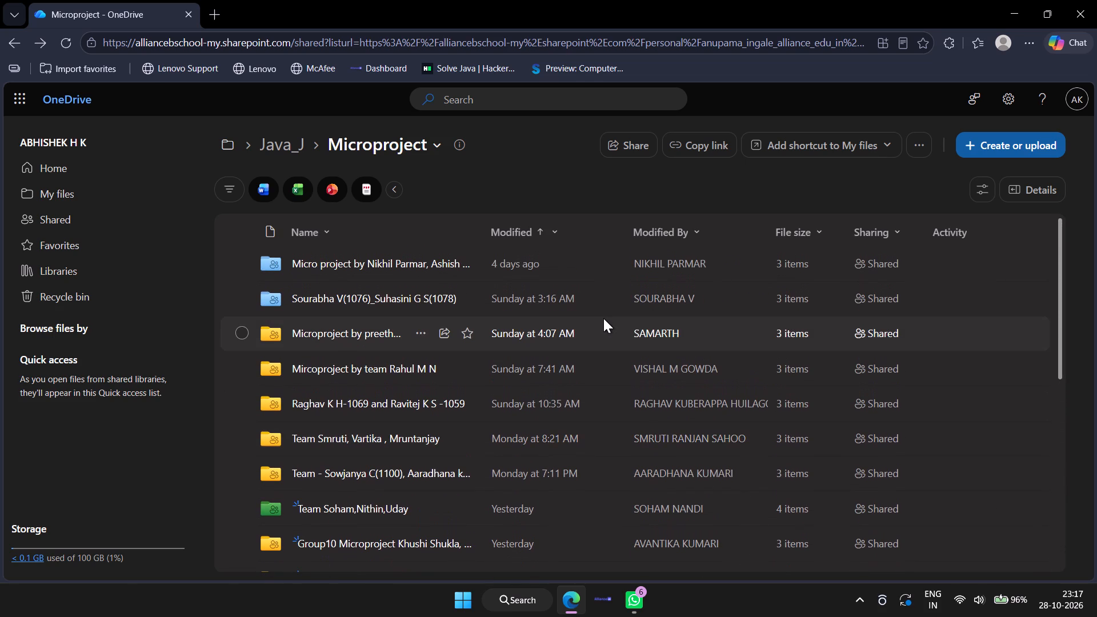
scroll(603, 318, up, 5)
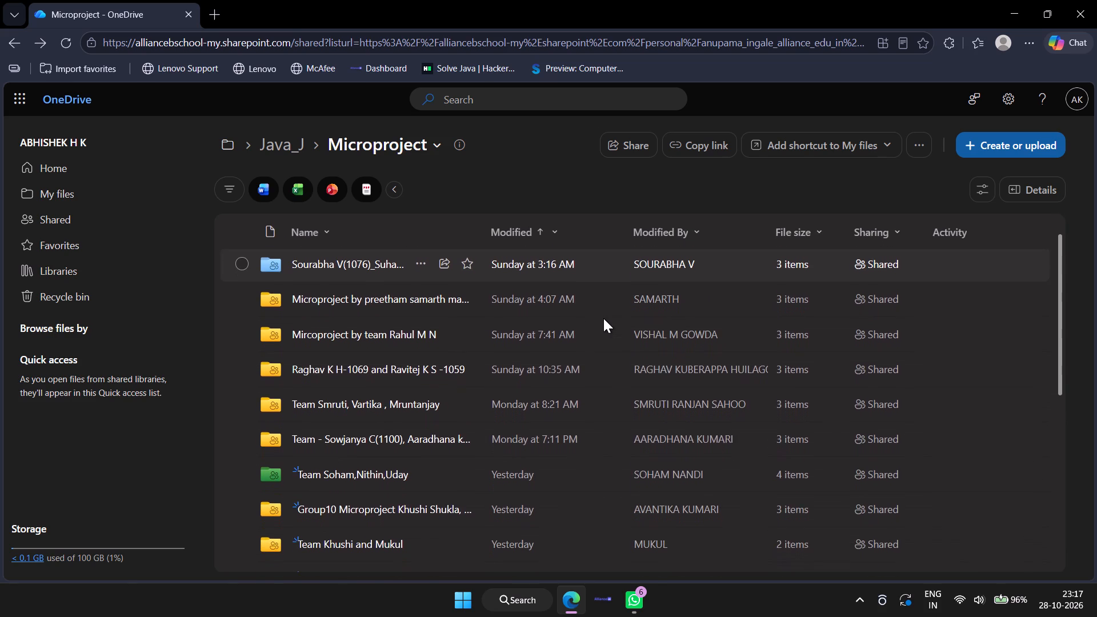
scroll(603, 318, up, 1)
scroll(603, 318, down, 2)
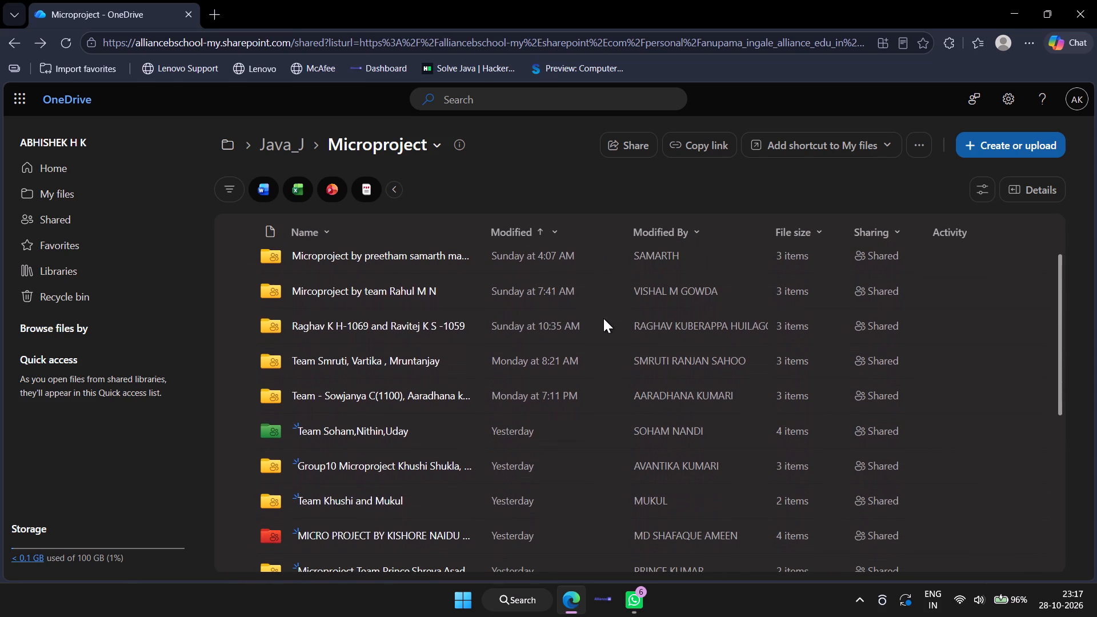
scroll(603, 318, down, 1)
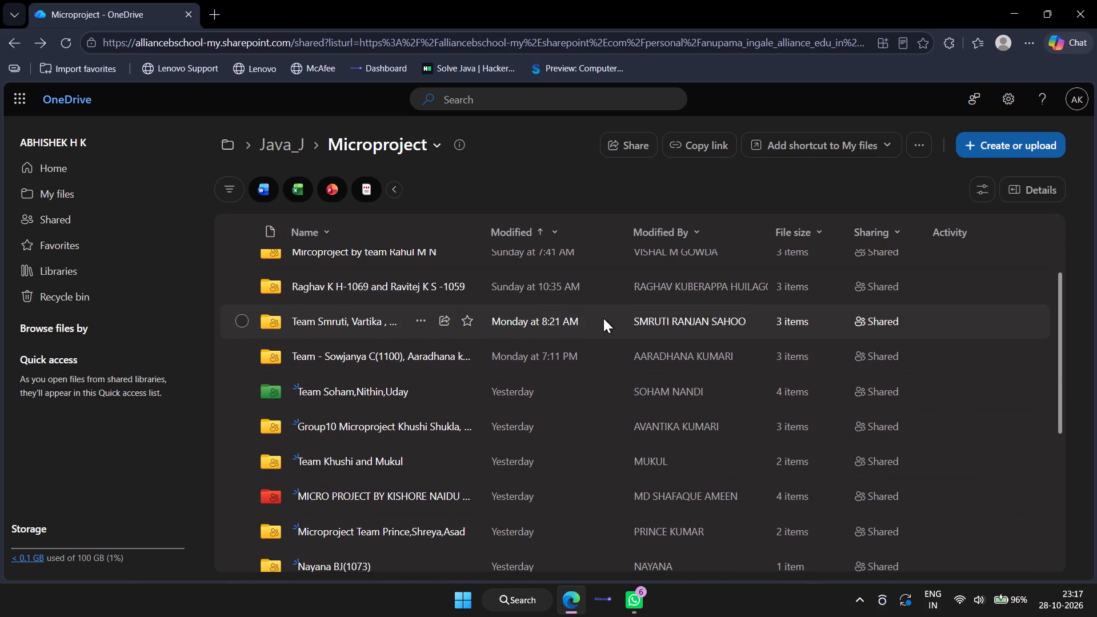
scroll(603, 318, down, 2)
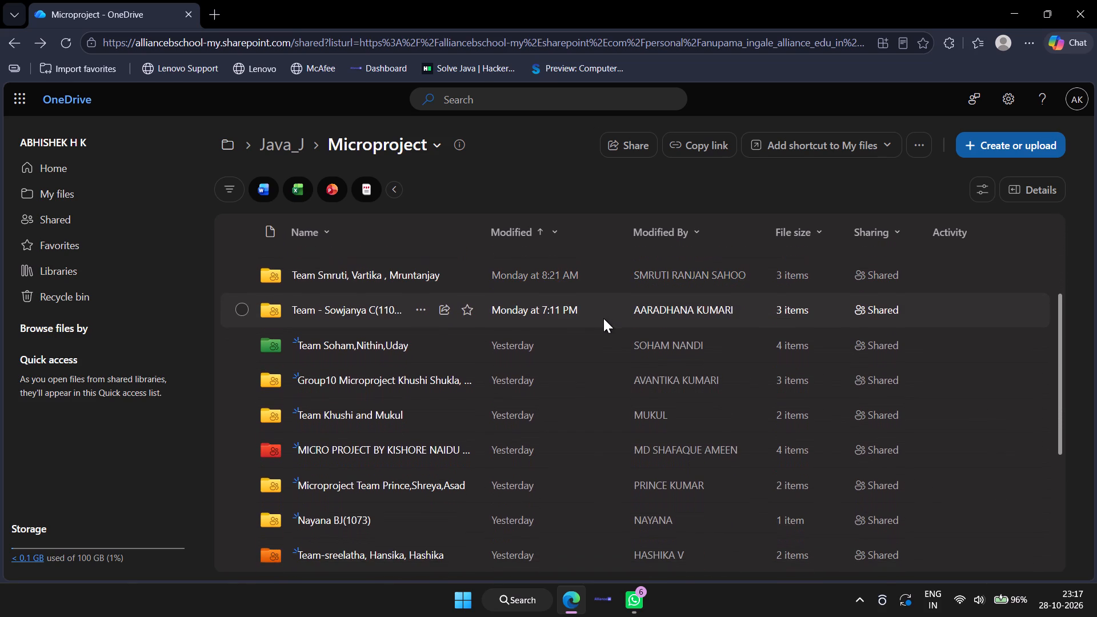
scroll(603, 318, down, 2)
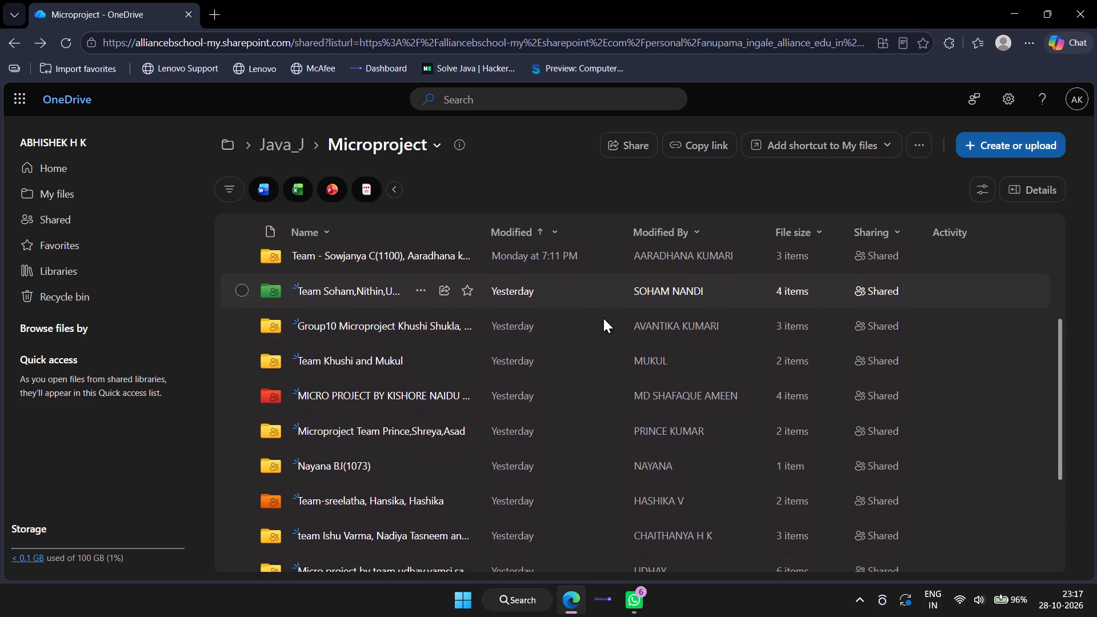
scroll(603, 318, down, 2)
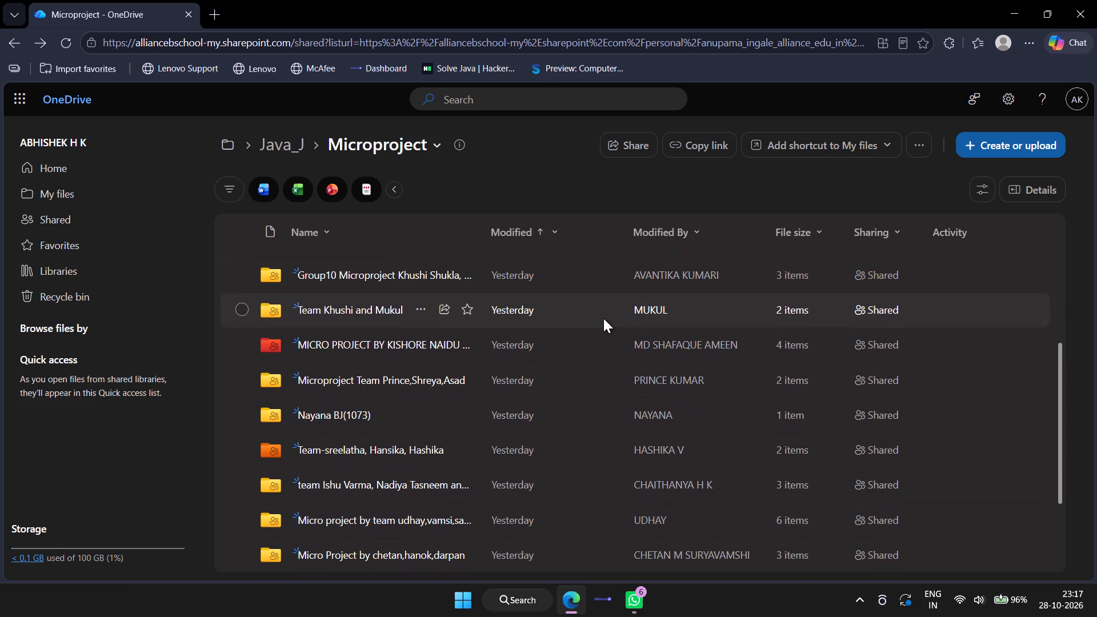
scroll(603, 318, down, 1)
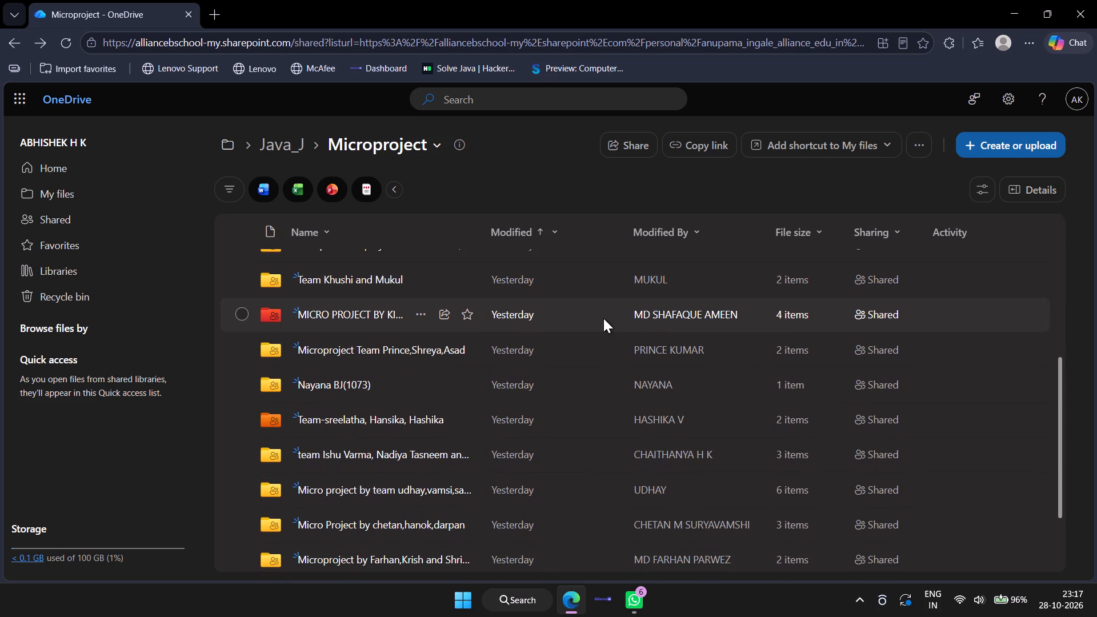
scroll(603, 318, down, 2)
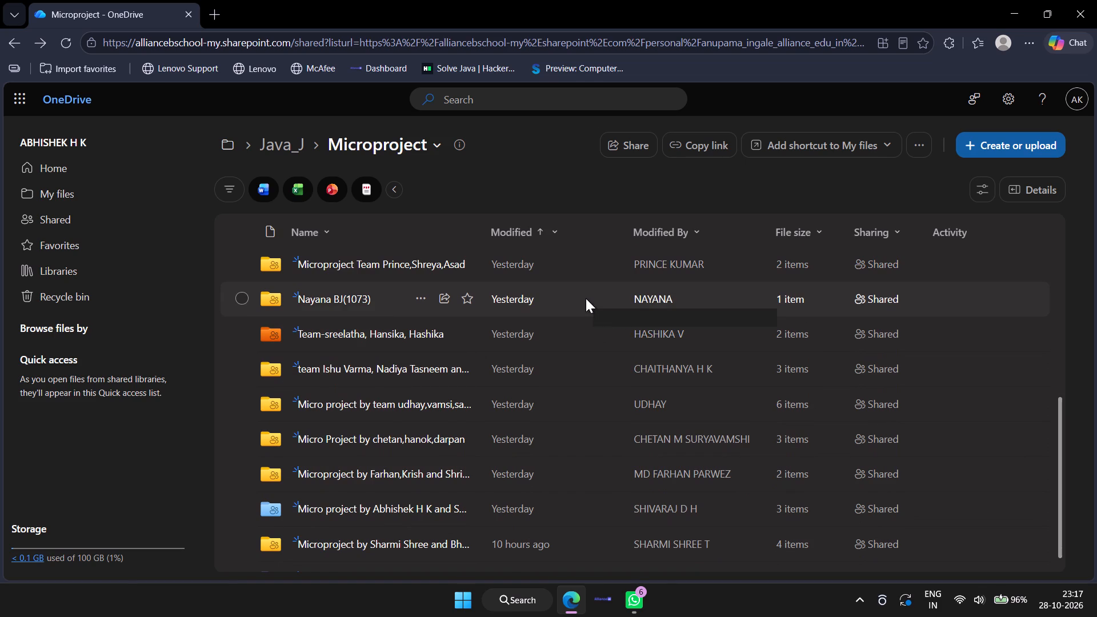
scroll(586, 298, down, 2)
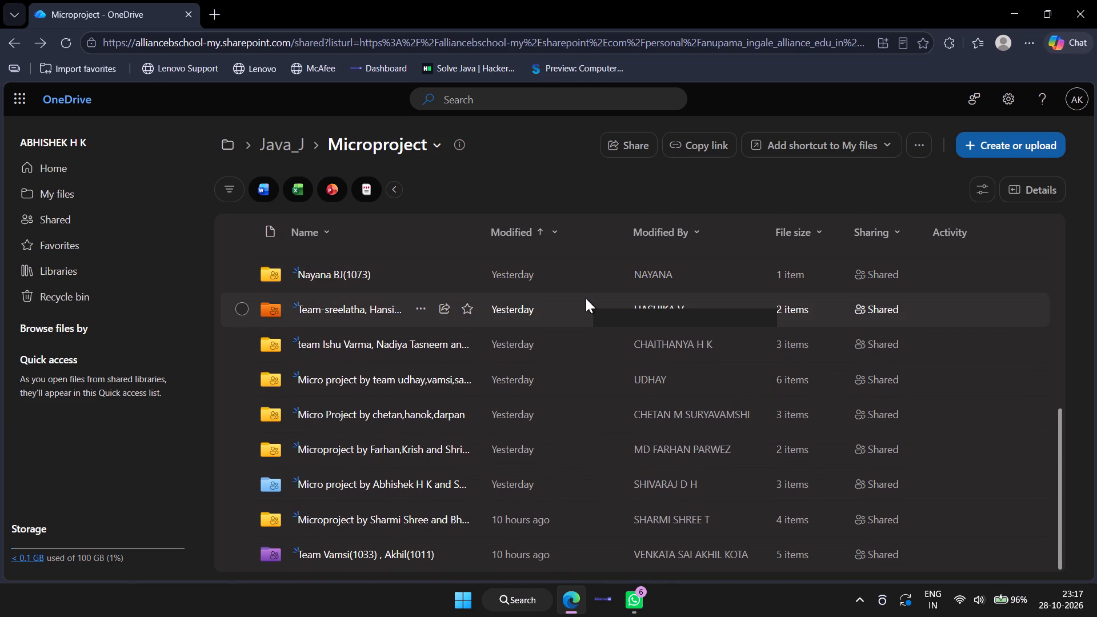
scroll(586, 298, down, 1)
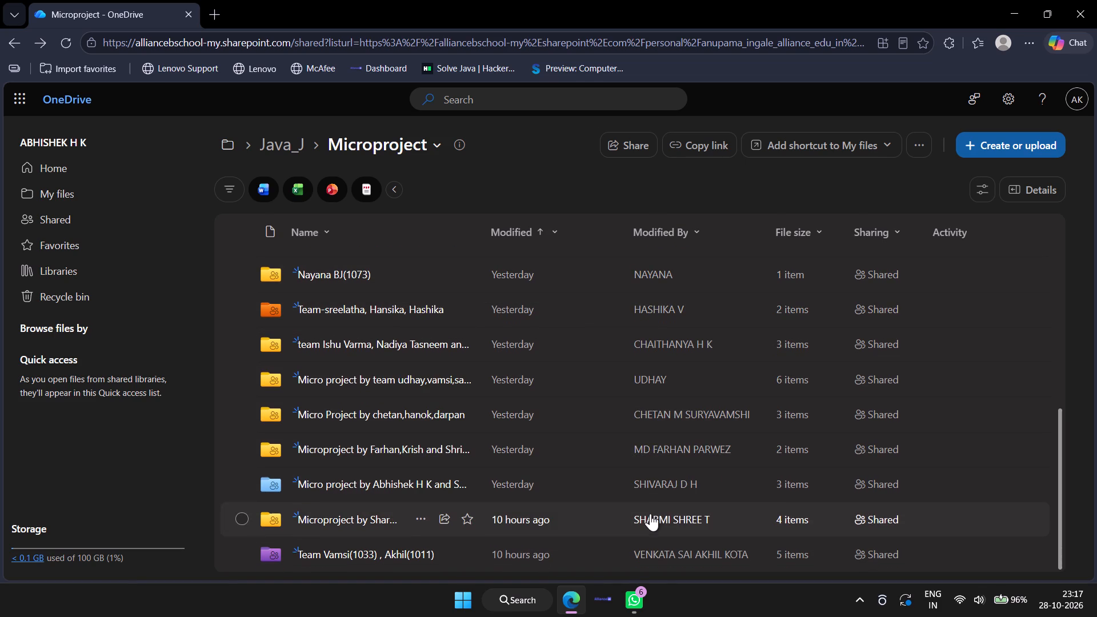